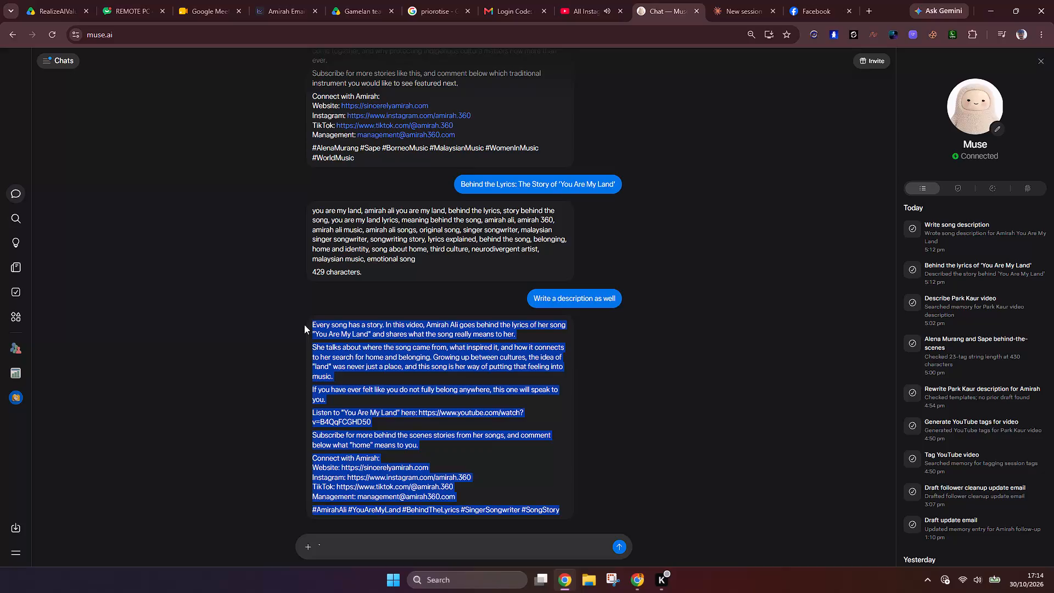
Replace the video's description with the 'You Are My Land' description copied from the Muse chat.
{"action": "key", "text": "ctrl+c"}
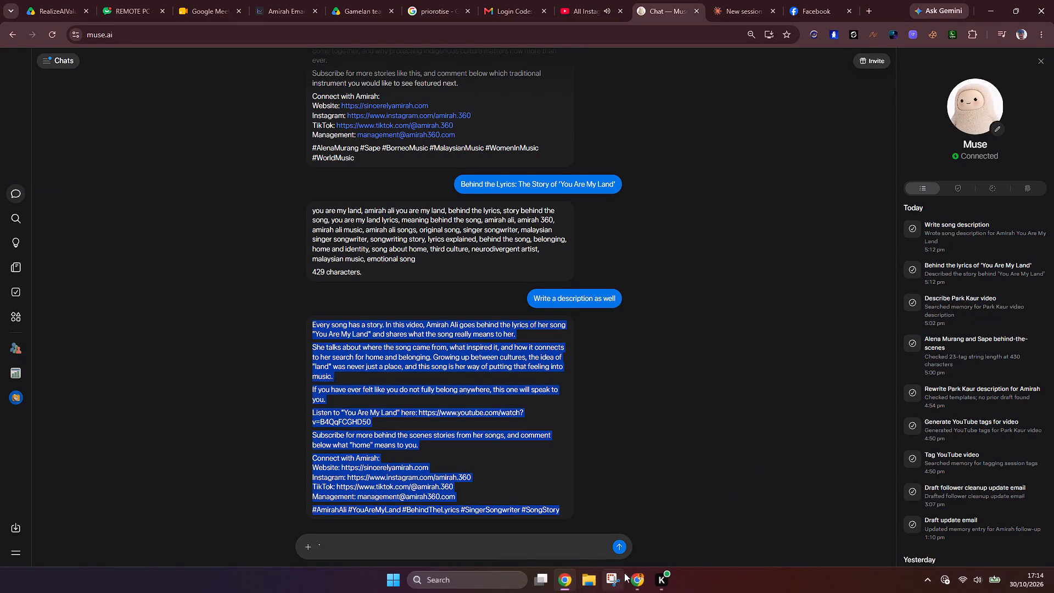
{"action": "left_click", "coordinate": [630, 578]}
{"action": "left_click", "coordinate": [546, 524]}
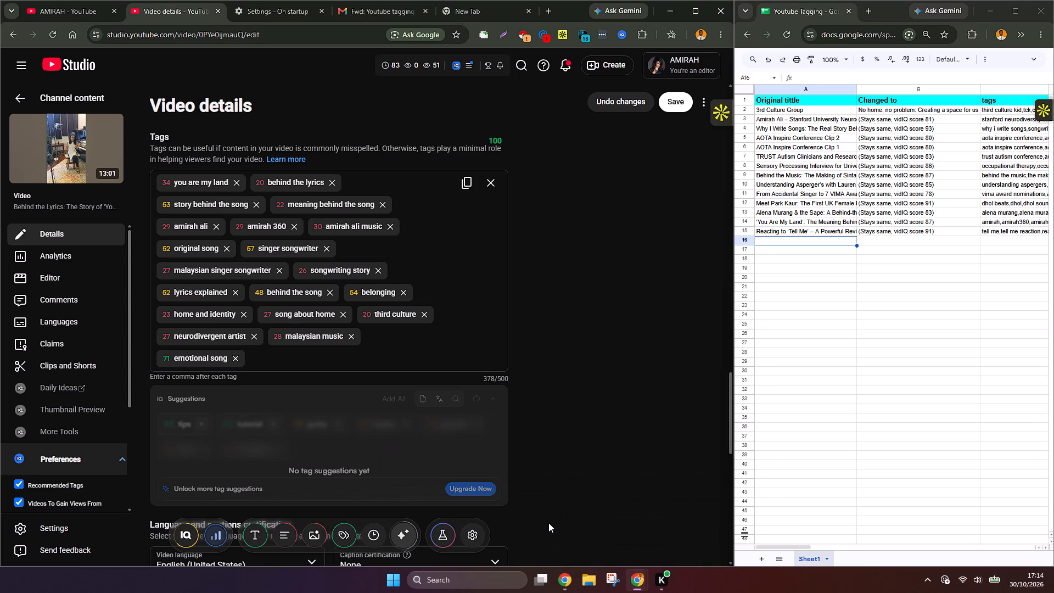
{"action": "left_click_drag", "start_coordinate": [728, 431], "coordinate": [702, 168]}
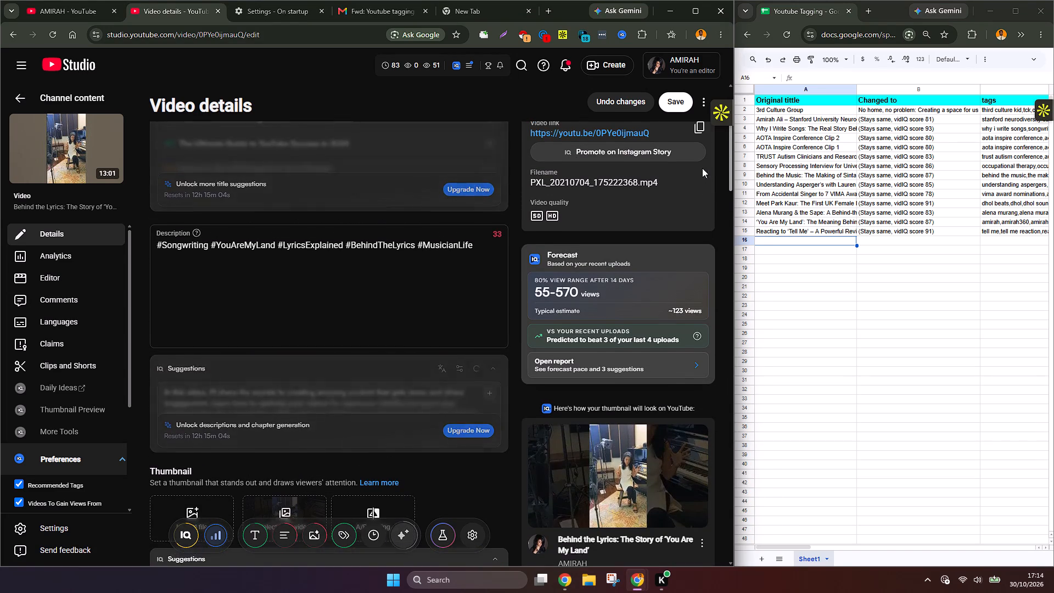
{"action": "left_click_drag", "start_coordinate": [702, 168], "coordinate": [700, 170]}
{"action": "left_click", "coordinate": [159, 237]}
{"action": "left_click", "coordinate": [337, 251]}
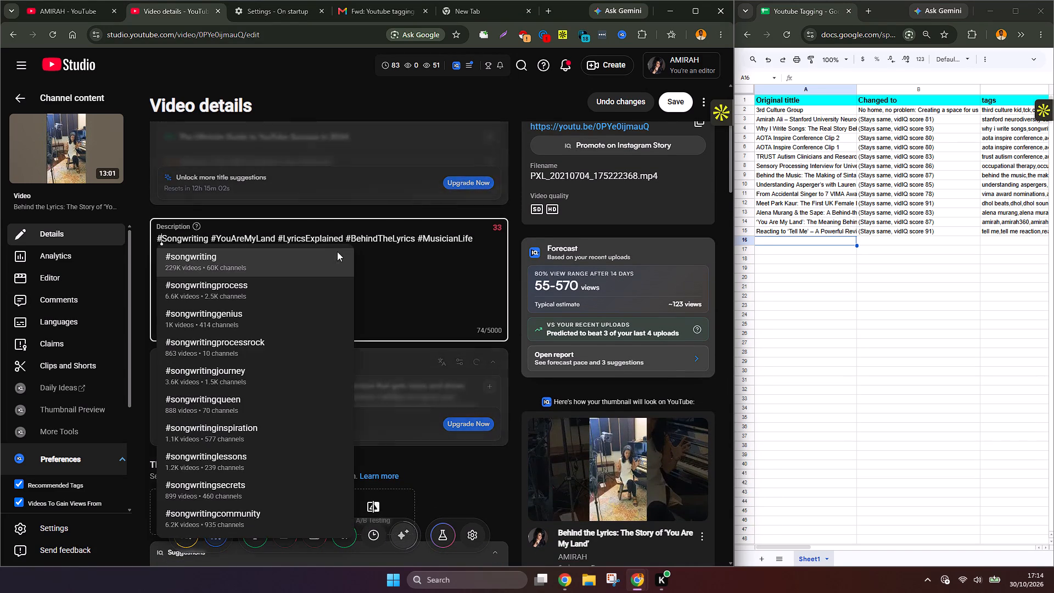
{"action": "left_click", "coordinate": [397, 254]}
{"action": "left_click", "coordinate": [403, 245]}
{"action": "key", "text": "ctrl+a"}
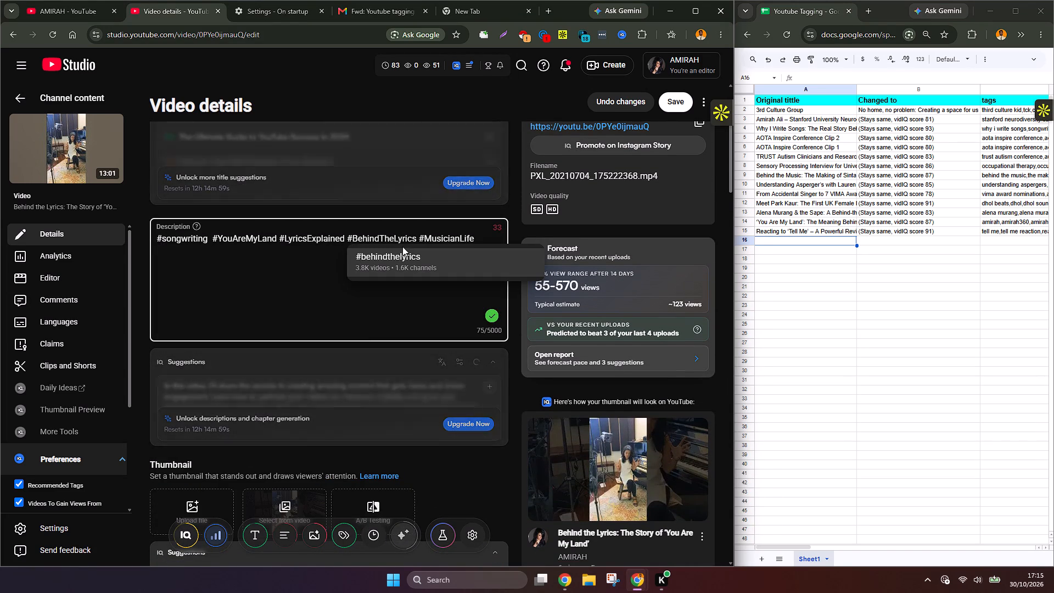
{"action": "key", "text": "ctrl+shift+v"}
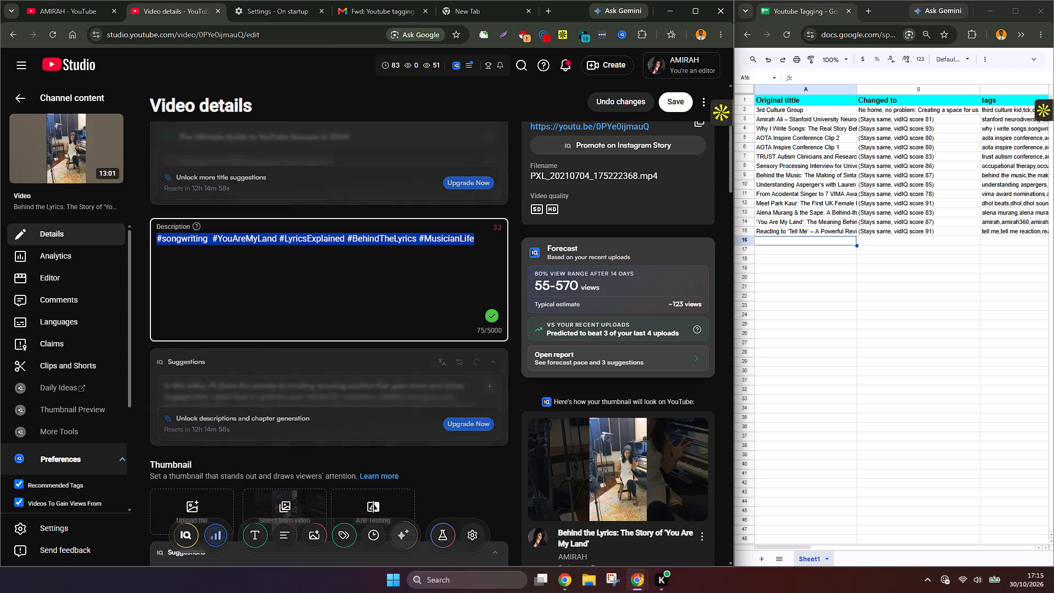
{"action": "left_click", "coordinate": [473, 242]}
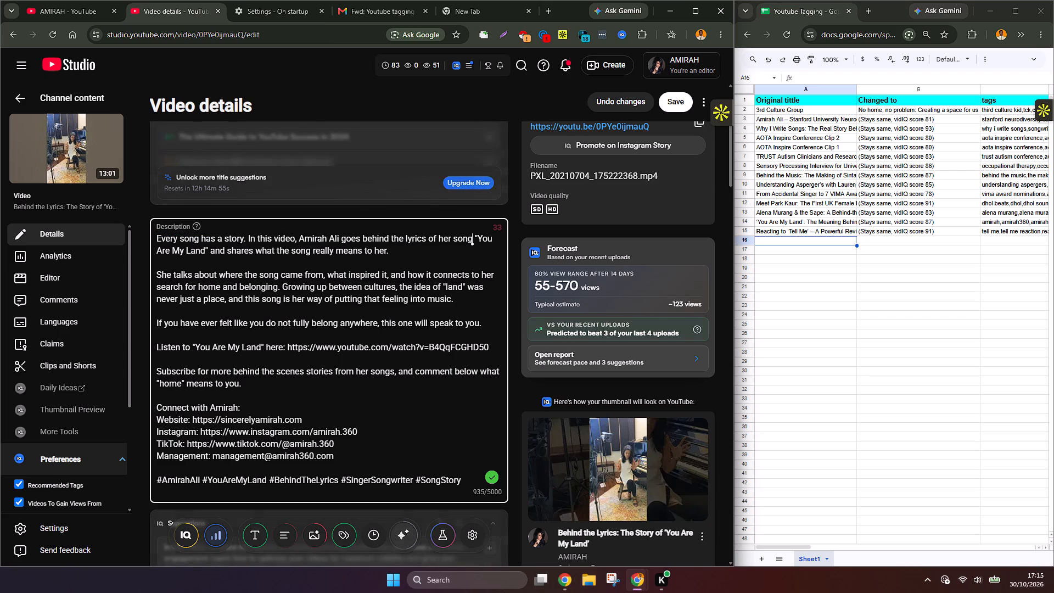
{"action": "middle_click_drag", "start_coordinate": [417, 387], "coordinate": [419, 405]}
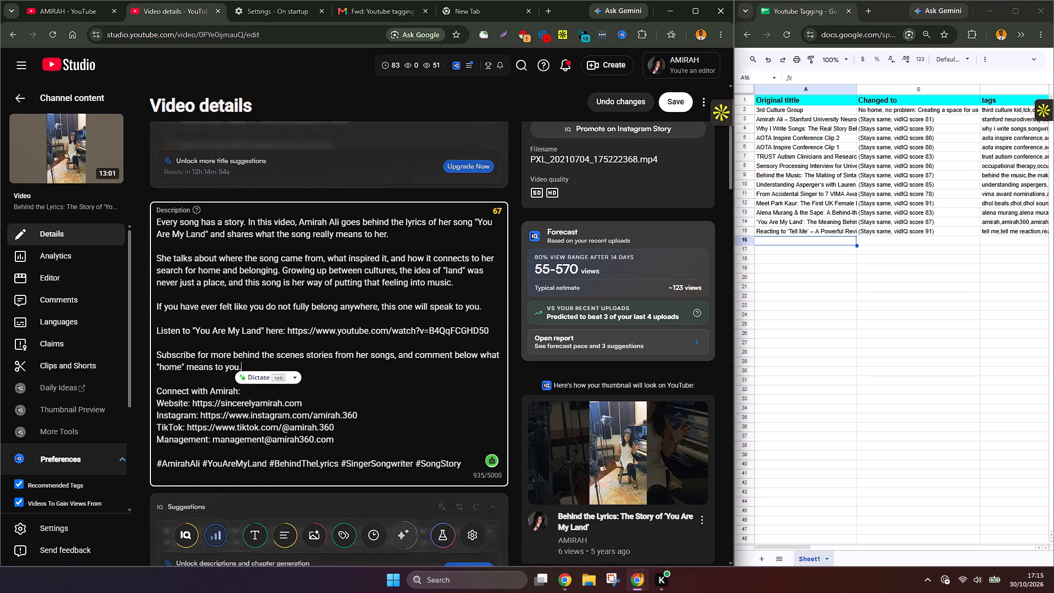
{"action": "left_click", "coordinate": [414, 386]}
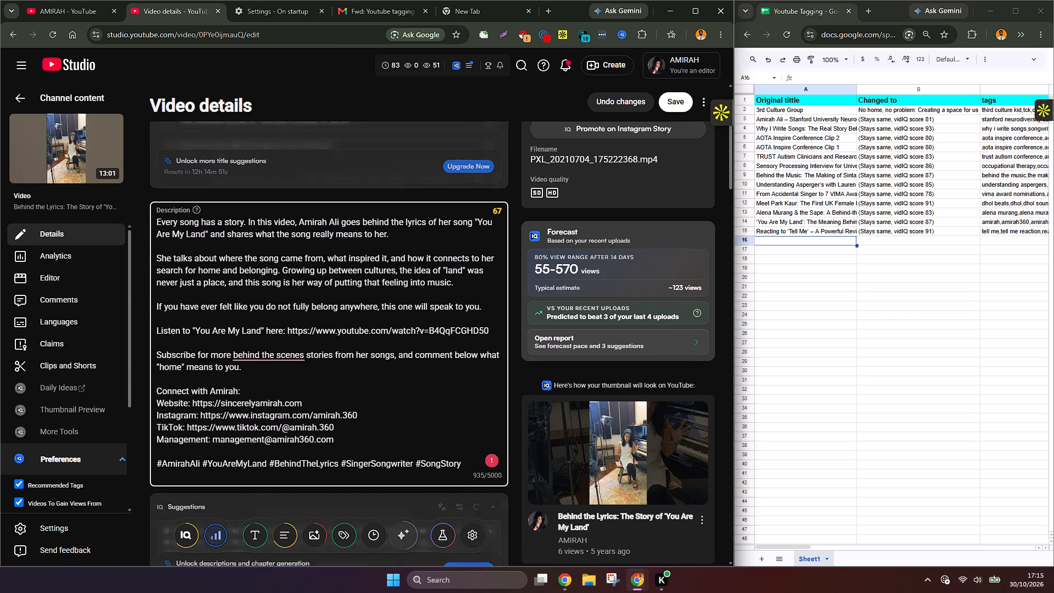
Declare that the video doesn't include paid promotion.
{"action": "left_click_drag", "start_coordinate": [731, 183], "coordinate": [736, 268]}
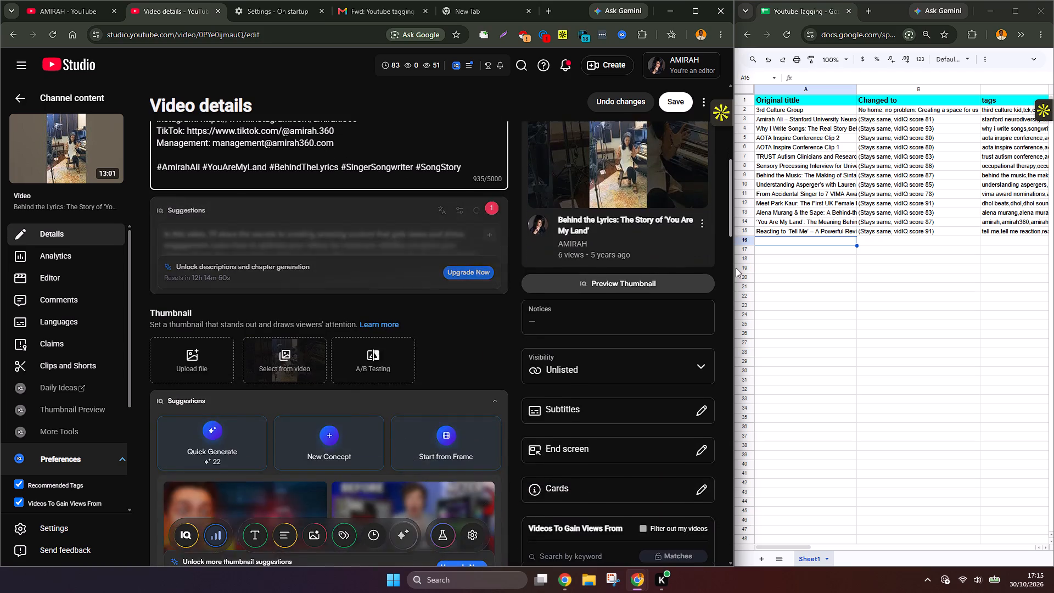
{"action": "left_click_drag", "start_coordinate": [736, 268], "coordinate": [737, 335]}
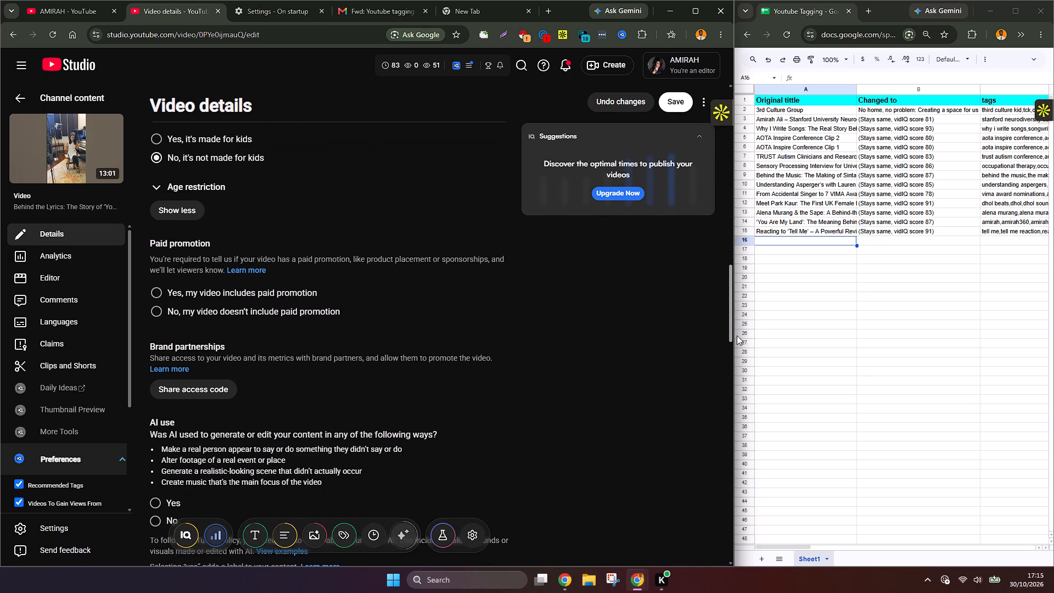
{"action": "left_click_drag", "start_coordinate": [737, 335], "coordinate": [731, 336]}
{"action": "left_click", "coordinate": [315, 314]}
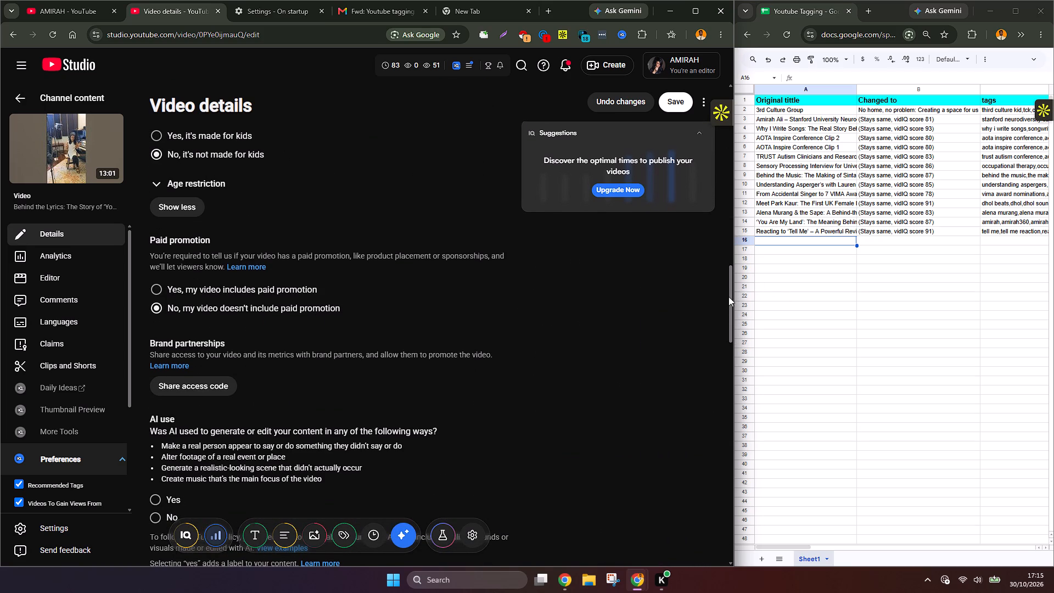
Copy the video title 'Behind the Lyrics: The Story of 'You Are My Land'' into cell A16 of the tagging sheet.
{"action": "left_click_drag", "start_coordinate": [728, 296], "coordinate": [736, 109]}
{"action": "left_click_drag", "start_coordinate": [364, 144], "coordinate": [127, 143]}
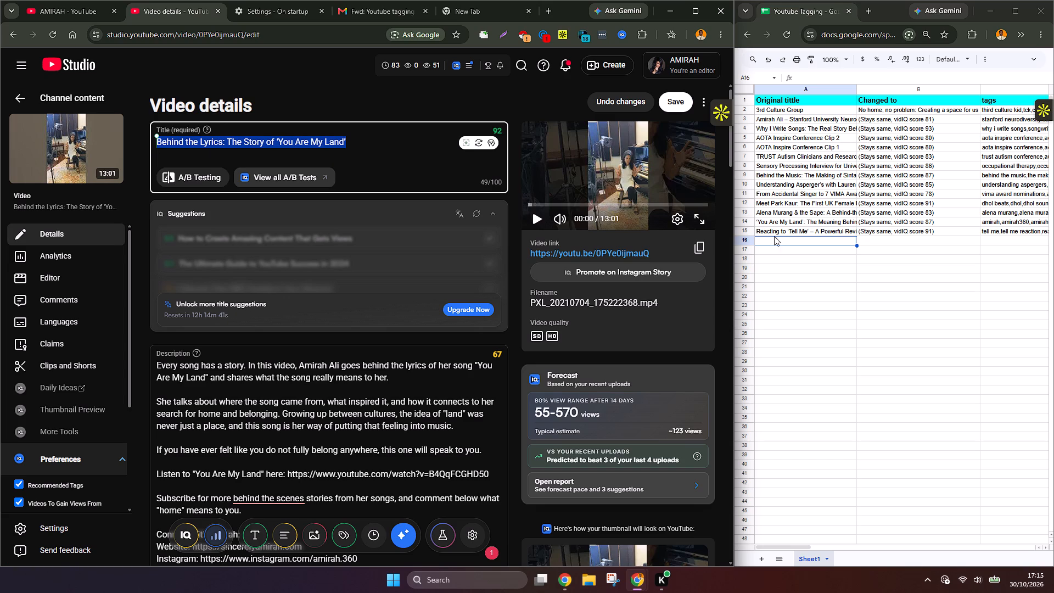
{"action": "key", "text": "ctrl+c"}
{"action": "double_click", "coordinate": [803, 244]}
{"action": "key", "text": "ctrl+shift+v"}
{"action": "left_click_drag", "start_coordinate": [843, 272], "coordinate": [848, 271]}
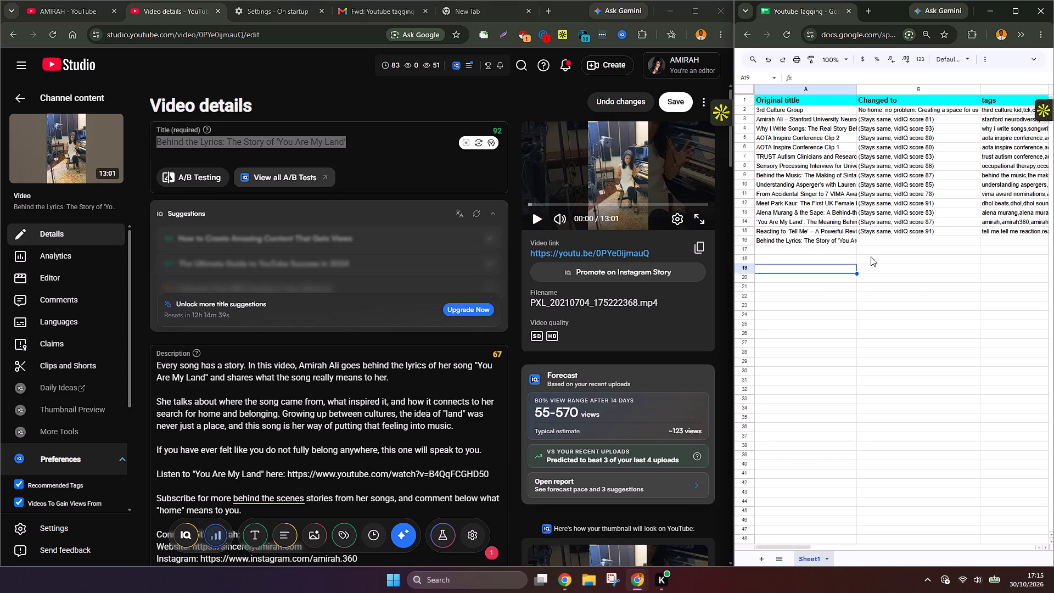
Fill the row 16 'Changed to' cell with '(Stays same, vidIQ score 92)', reusing the entry from the row above.
{"action": "left_click", "coordinate": [888, 238]}
{"action": "left_click", "coordinate": [894, 232]}
{"action": "key", "text": "ctrl+c"}
{"action": "left_click", "coordinate": [894, 241]}
{"action": "key", "text": "ctrl+v"}
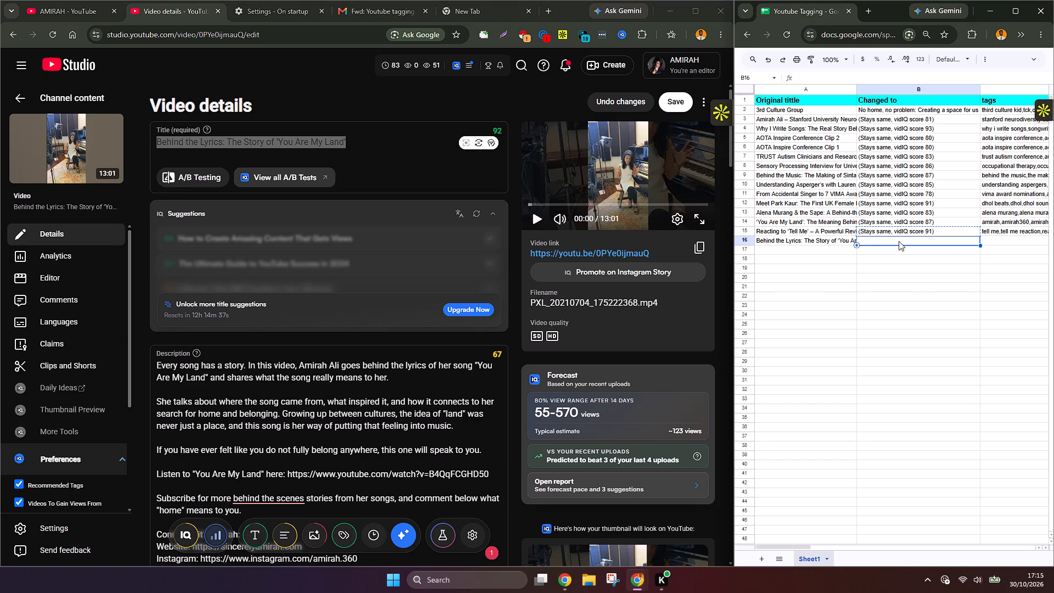
{"action": "double_click", "coordinate": [930, 240]}
{"action": "left_click", "coordinate": [930, 240]}
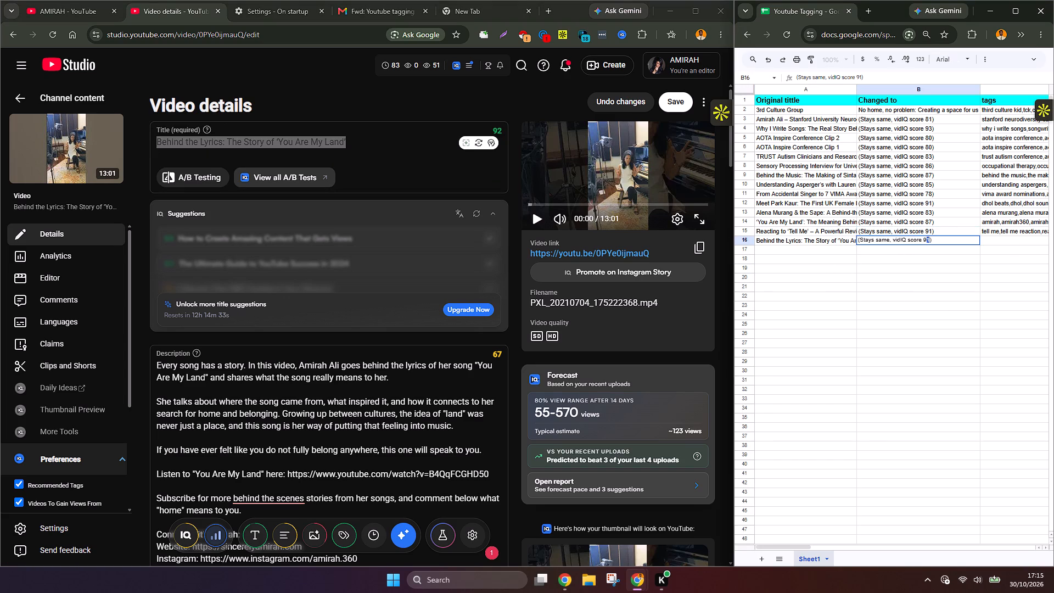
{"action": "key", "text": "2"}
{"action": "left_click", "coordinate": [949, 311]}
Add the suggested tags cinematic music, amirah, unity music, cinematic soundtrack and global music to the video's tags.
{"action": "left_click", "coordinate": [1002, 243]}
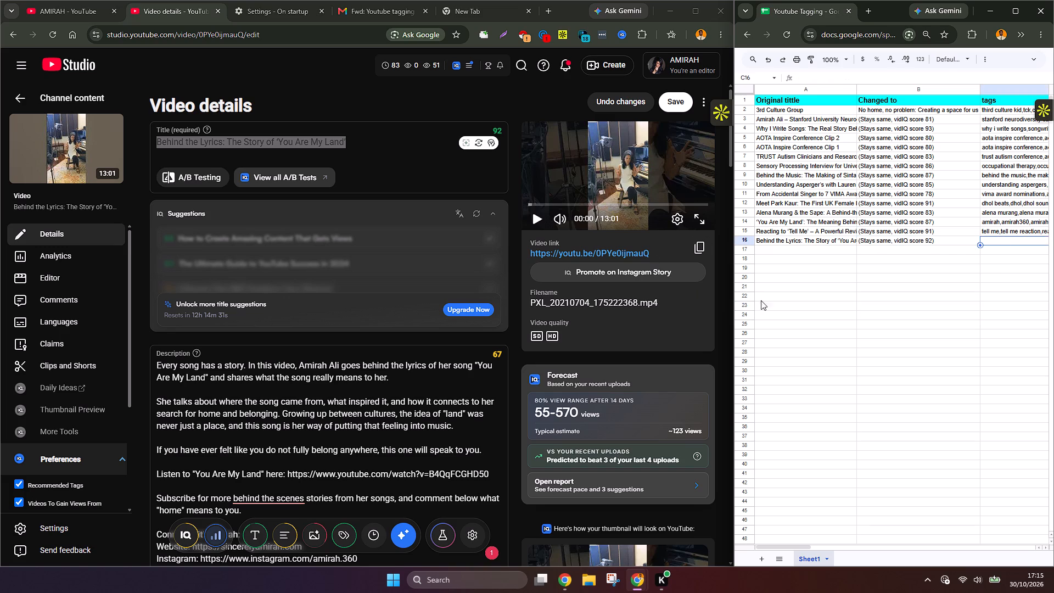
{"action": "left_click_drag", "start_coordinate": [728, 157], "coordinate": [735, 325]}
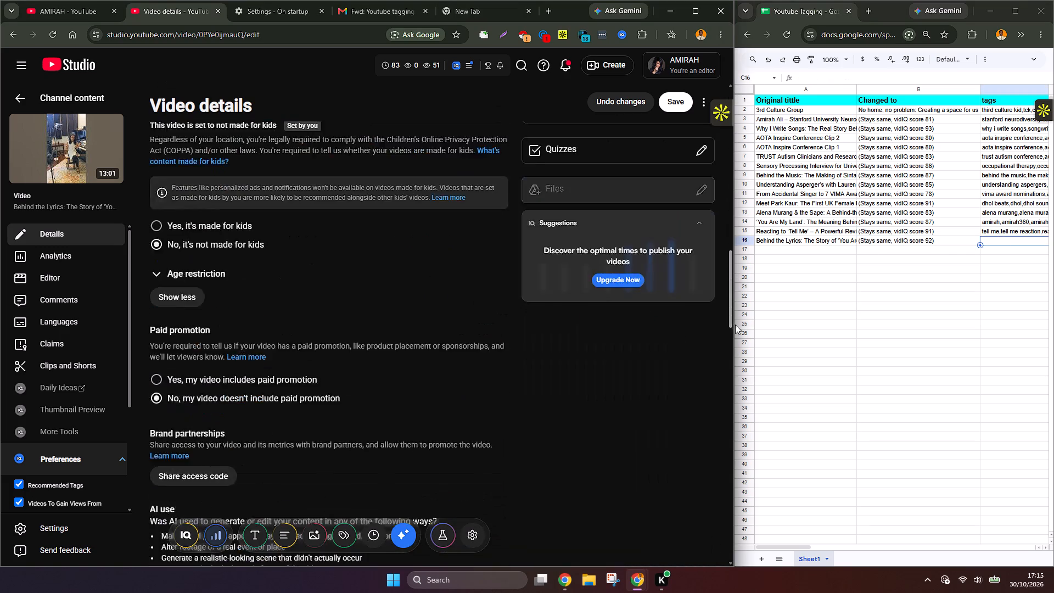
{"action": "left_click_drag", "start_coordinate": [735, 325], "coordinate": [742, 452]}
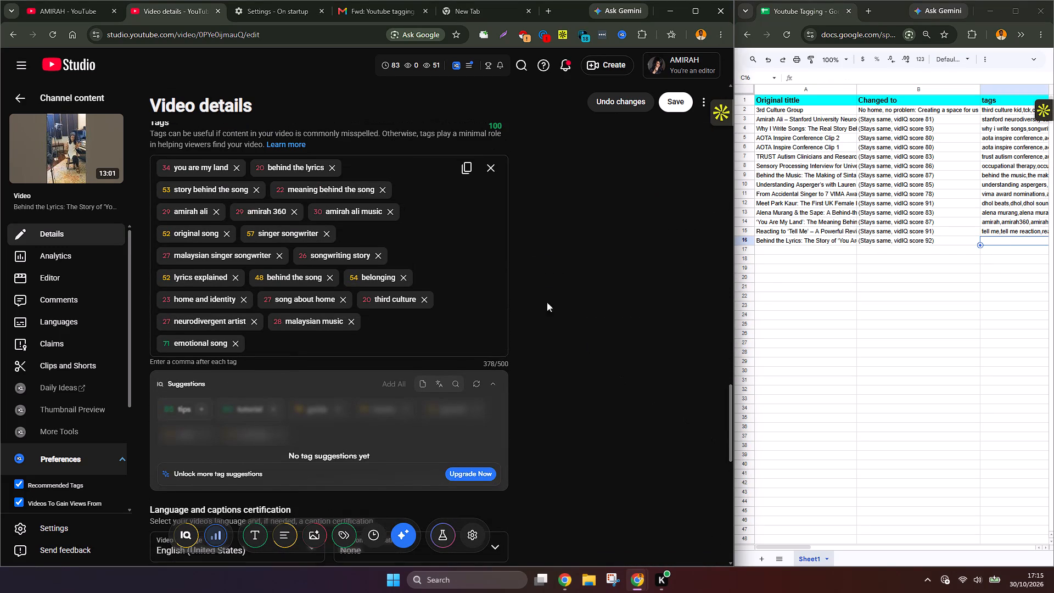
{"action": "left_click", "coordinate": [467, 167]}
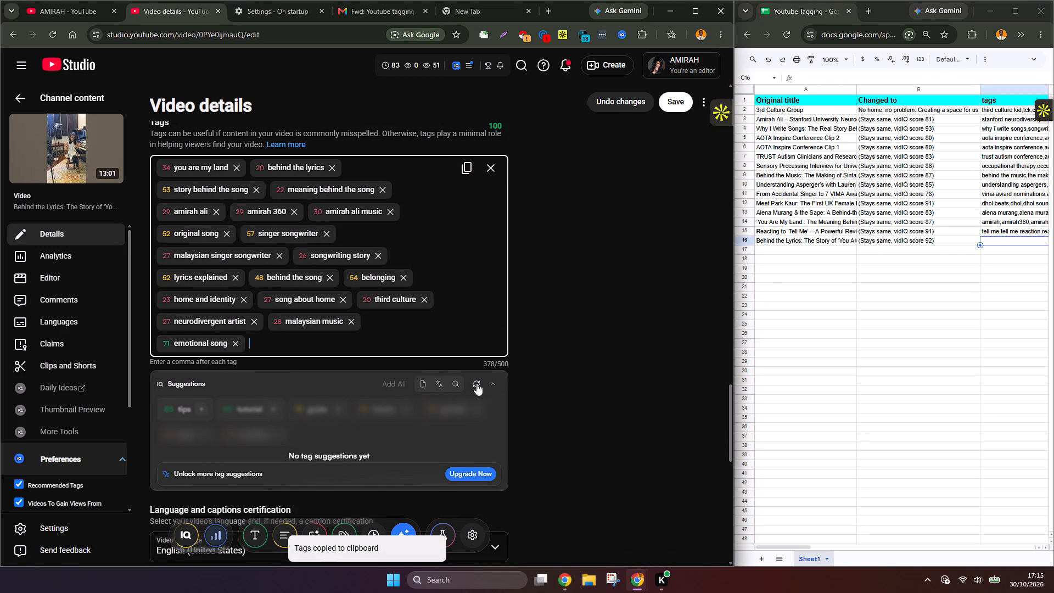
{"action": "left_click", "coordinate": [476, 383]}
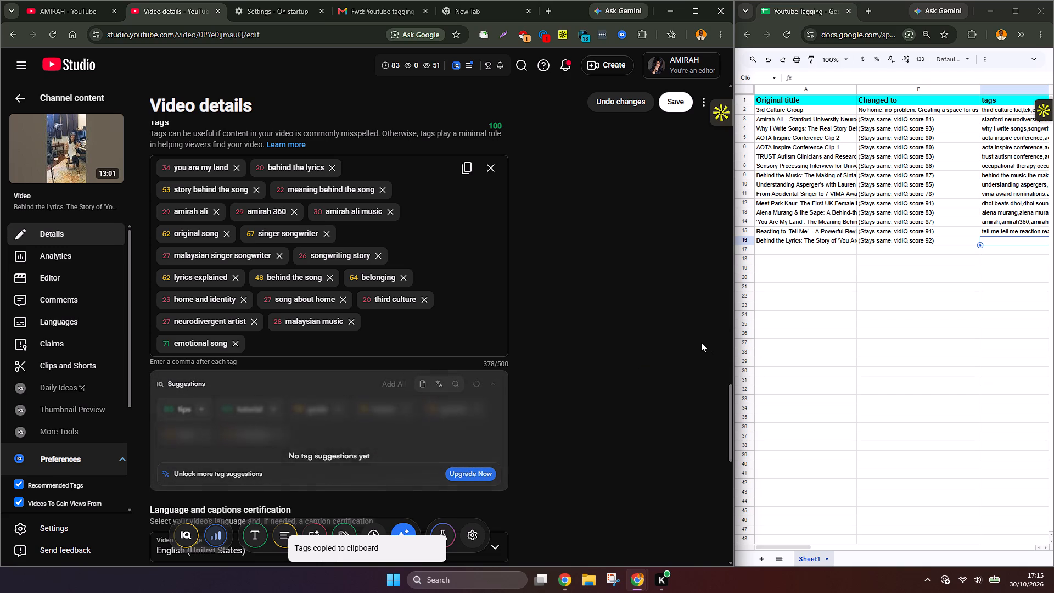
{"action": "left_click", "coordinate": [244, 411]}
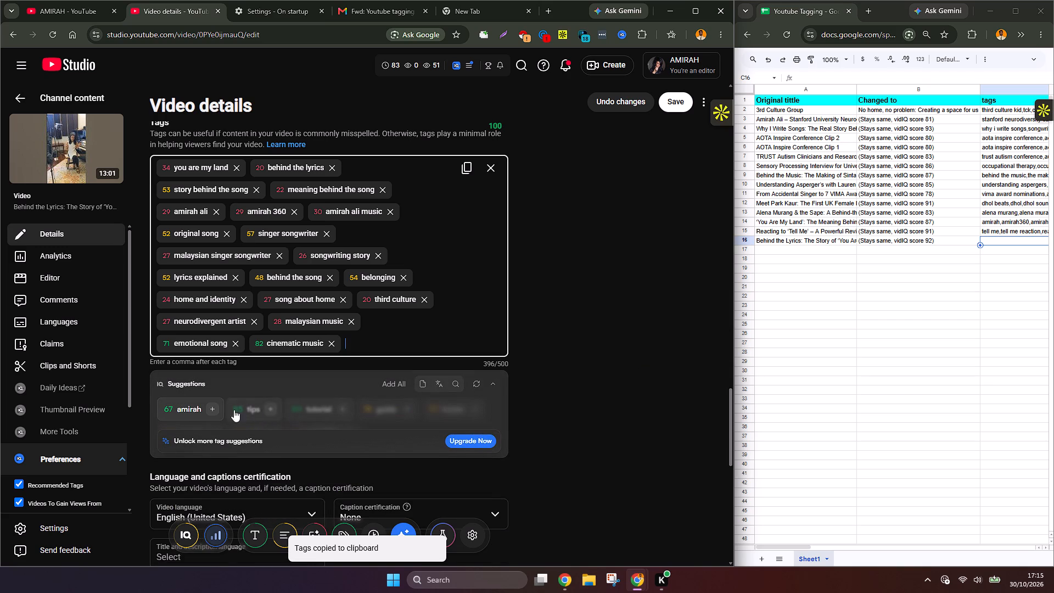
{"action": "left_click", "coordinate": [216, 411]}
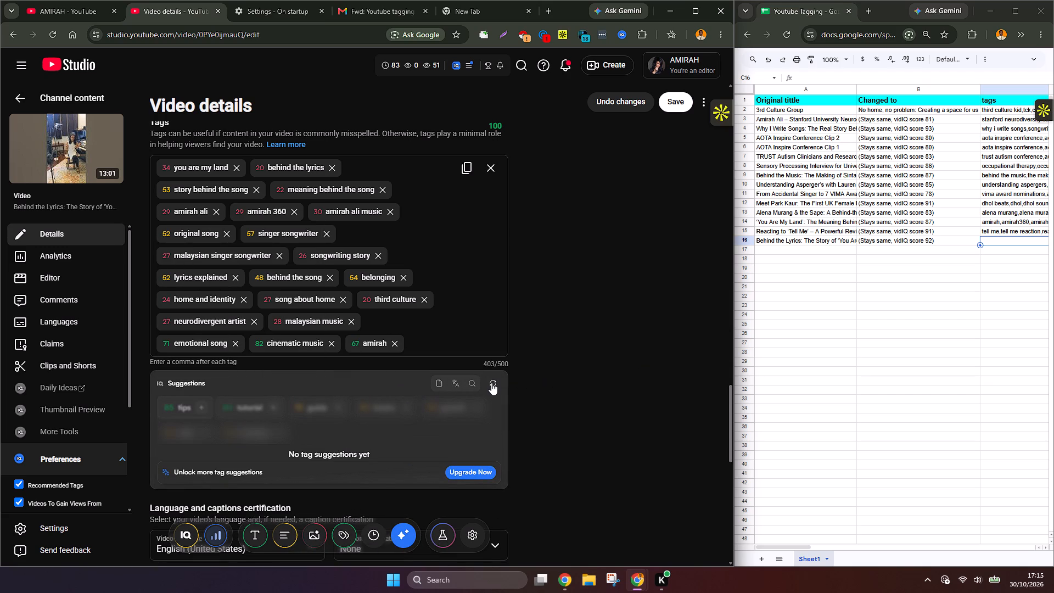
{"action": "left_click", "coordinate": [491, 383]}
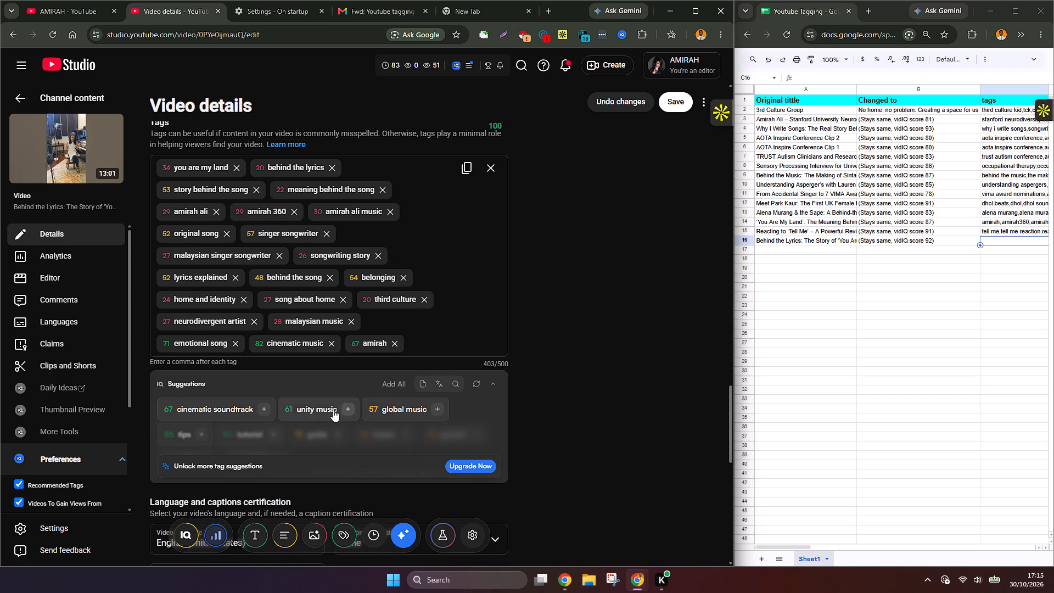
{"action": "left_click", "coordinate": [345, 409]}
{"action": "left_click", "coordinate": [260, 430]}
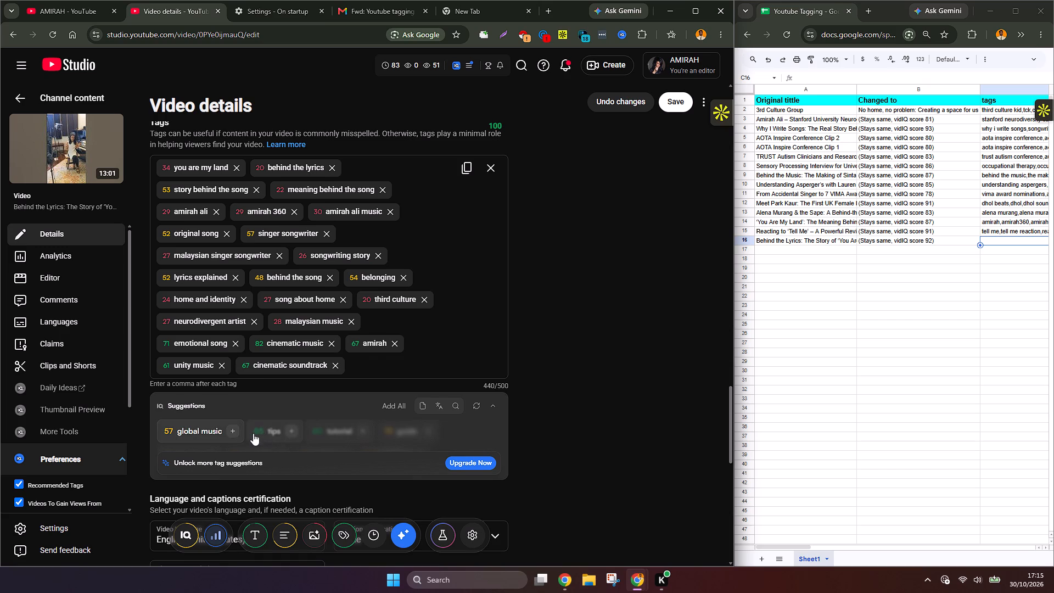
{"action": "left_click", "coordinate": [232, 430]}
Refresh the tag suggestions, add 'tell me song' and 'tell me', and try to add 'cinematic music video'.
{"action": "left_click", "coordinate": [489, 427]}
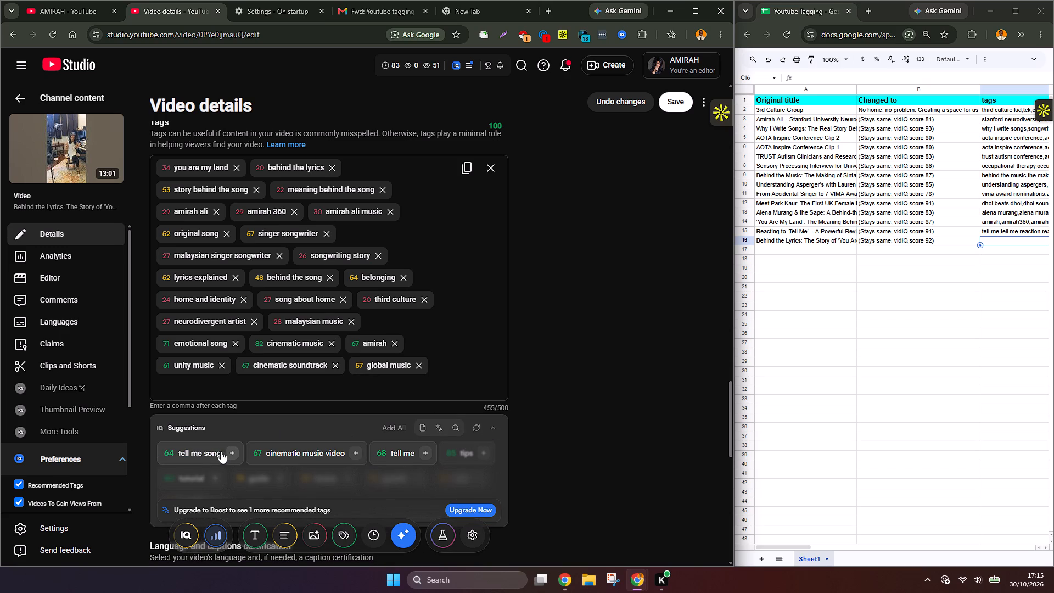
{"action": "left_click", "coordinate": [227, 451]}
{"action": "left_click", "coordinate": [330, 453]}
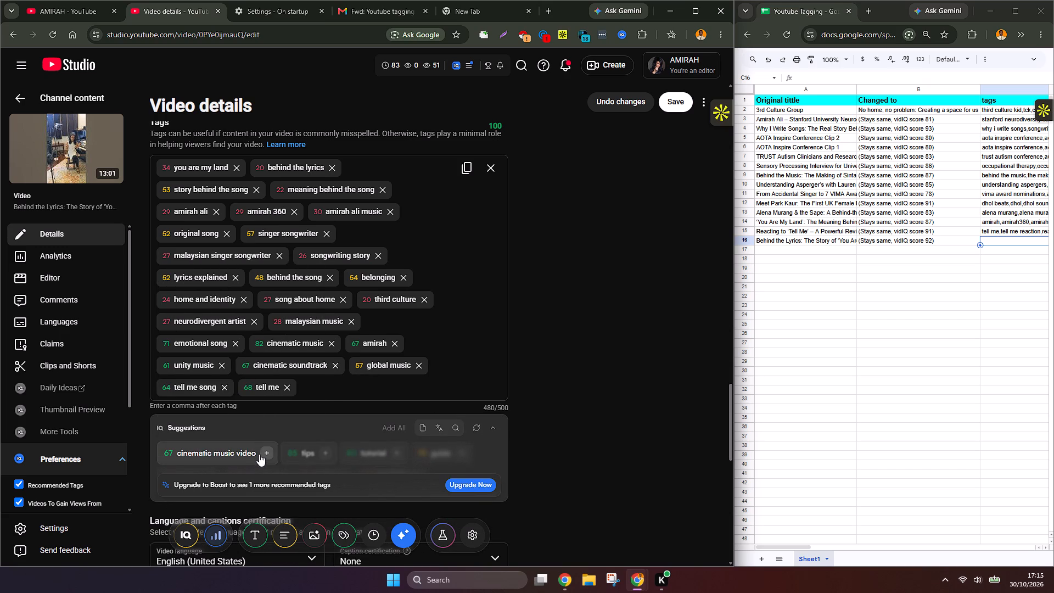
{"action": "left_click", "coordinate": [270, 452]}
{"action": "left_click", "coordinate": [410, 390]}
Copy all of the video's tags into the tags cell of row 16 in the tagging sheet.
{"action": "left_click_drag", "start_coordinate": [674, 102], "coordinate": [629, 220]}
{"action": "left_click", "coordinate": [464, 168]}
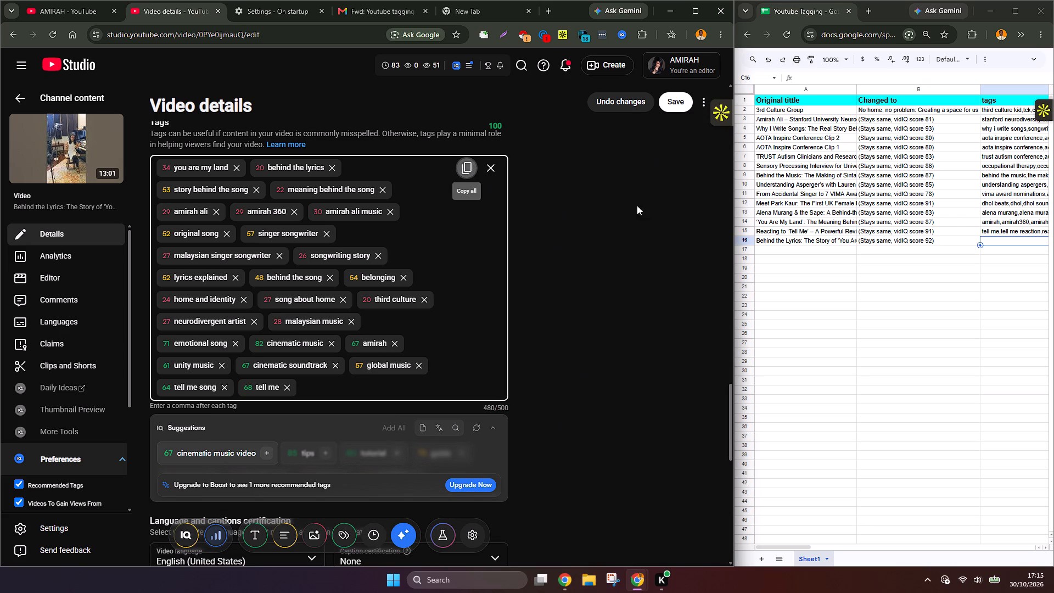
{"action": "double_click", "coordinate": [1007, 239]}
{"action": "key", "text": "ctrl+shift+v"}
{"action": "left_click", "coordinate": [919, 318]}
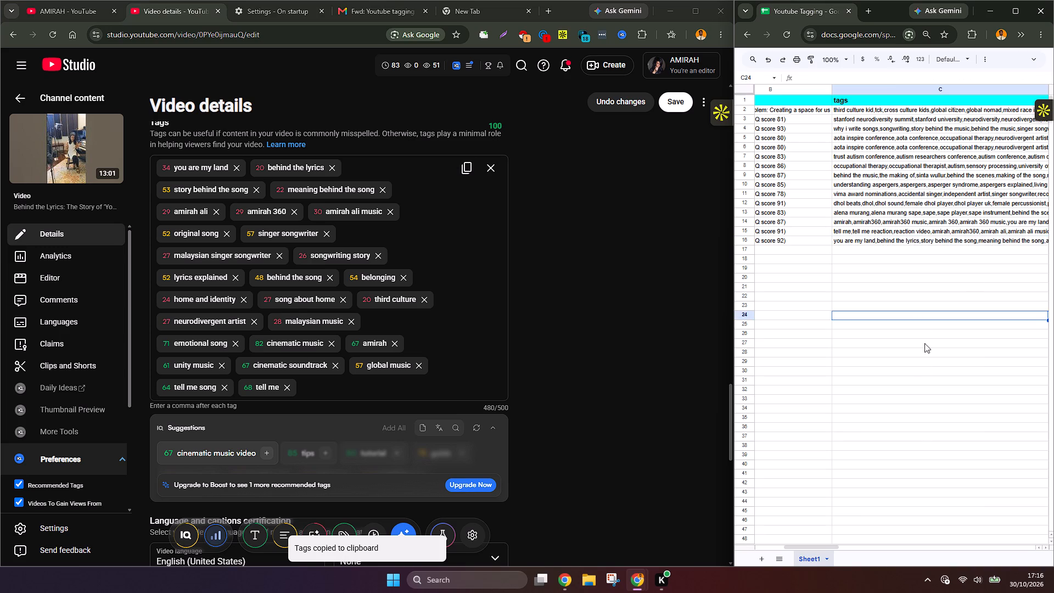
{"action": "left_click_drag", "start_coordinate": [824, 545], "coordinate": [713, 544]}
{"action": "left_click_drag", "start_coordinate": [826, 546], "coordinate": [768, 545]}
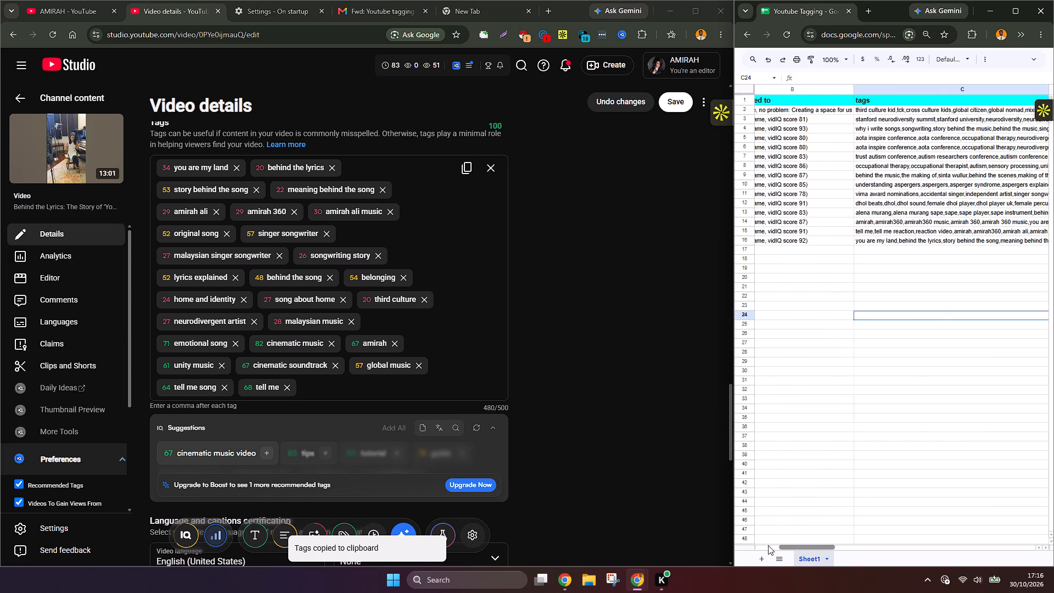
{"action": "left_click_drag", "start_coordinate": [768, 545], "coordinate": [721, 541]}
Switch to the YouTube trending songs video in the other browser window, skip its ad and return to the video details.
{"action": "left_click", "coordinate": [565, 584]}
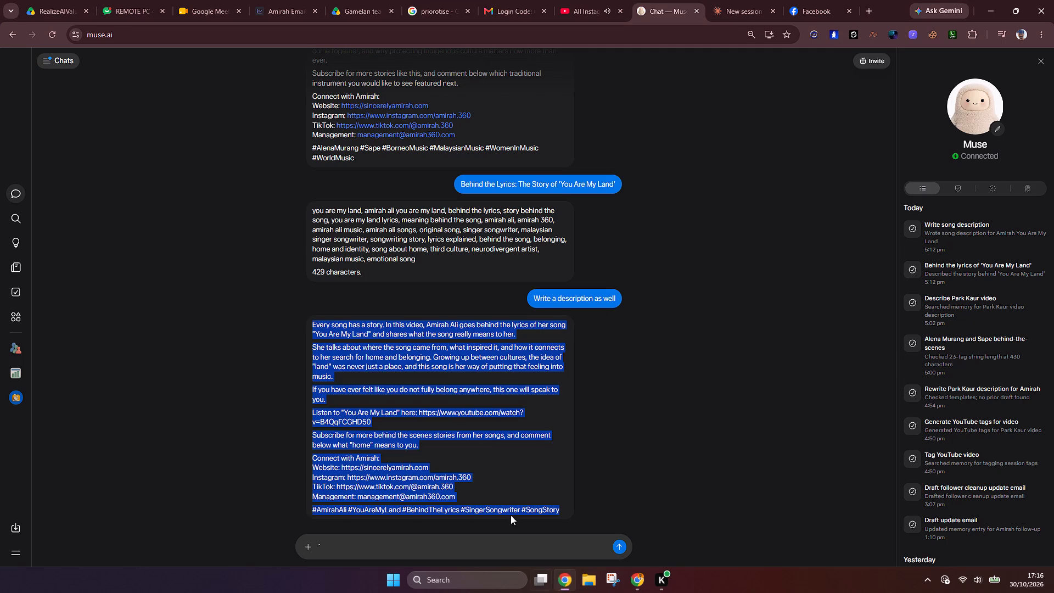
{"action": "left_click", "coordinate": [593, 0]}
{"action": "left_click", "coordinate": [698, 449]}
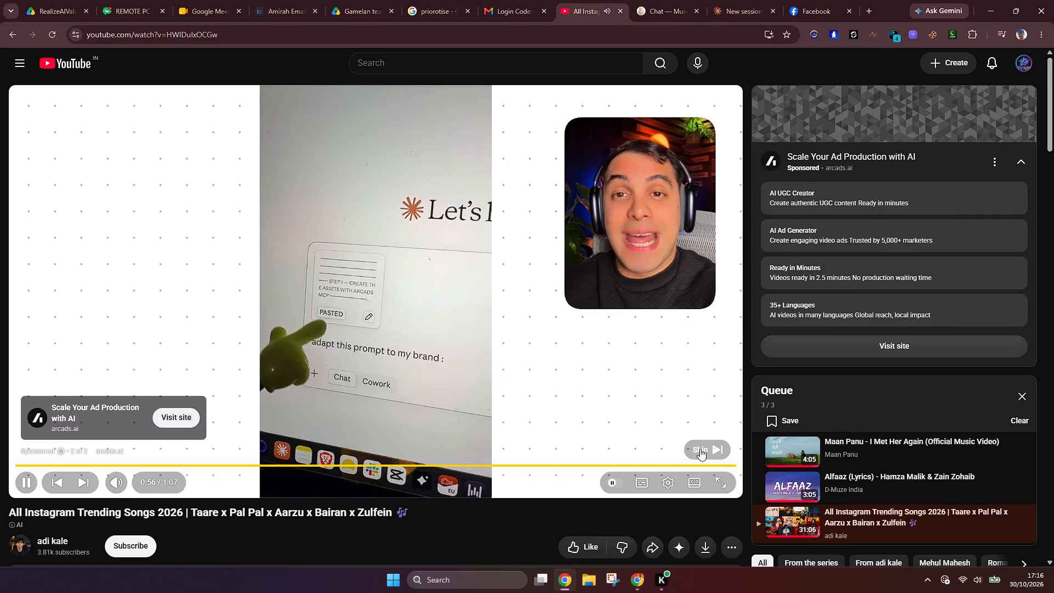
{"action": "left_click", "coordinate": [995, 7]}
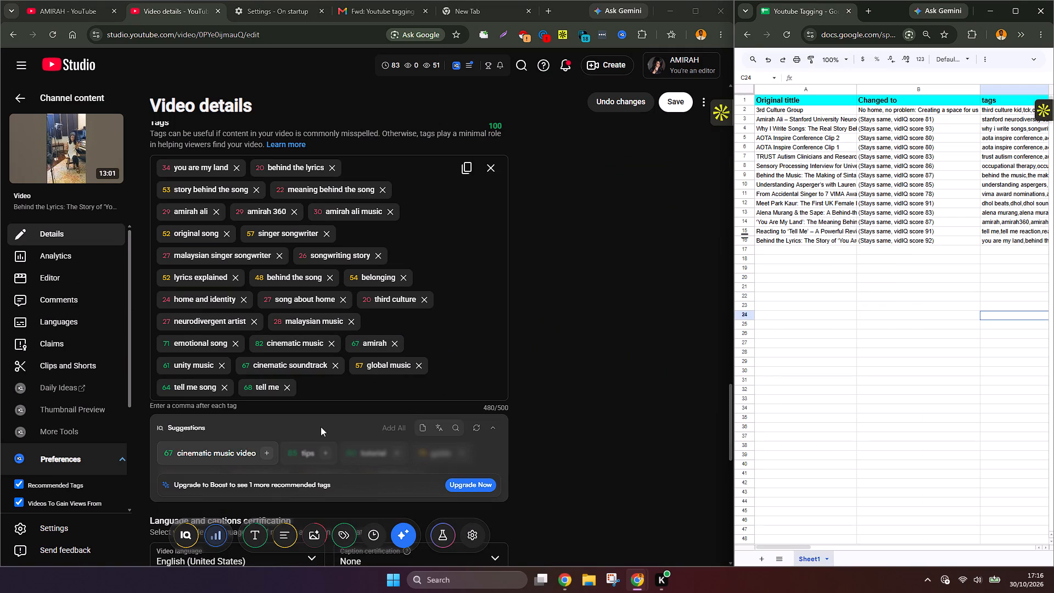
Save the updated details of the 'Behind the Lyrics' video.
{"action": "left_click", "coordinate": [204, 451]}
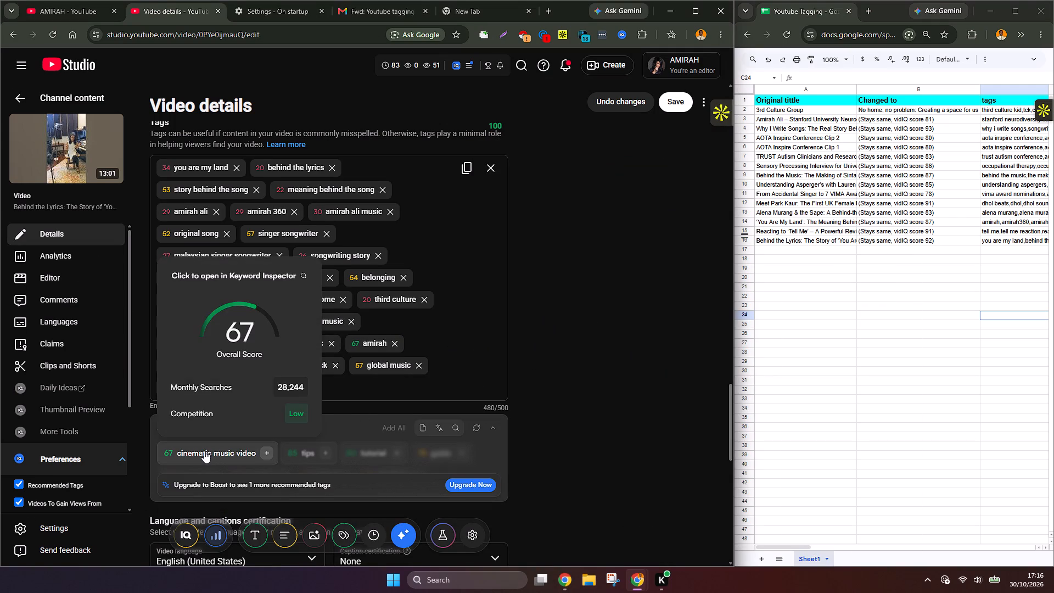
{"action": "left_click", "coordinate": [659, 119]}
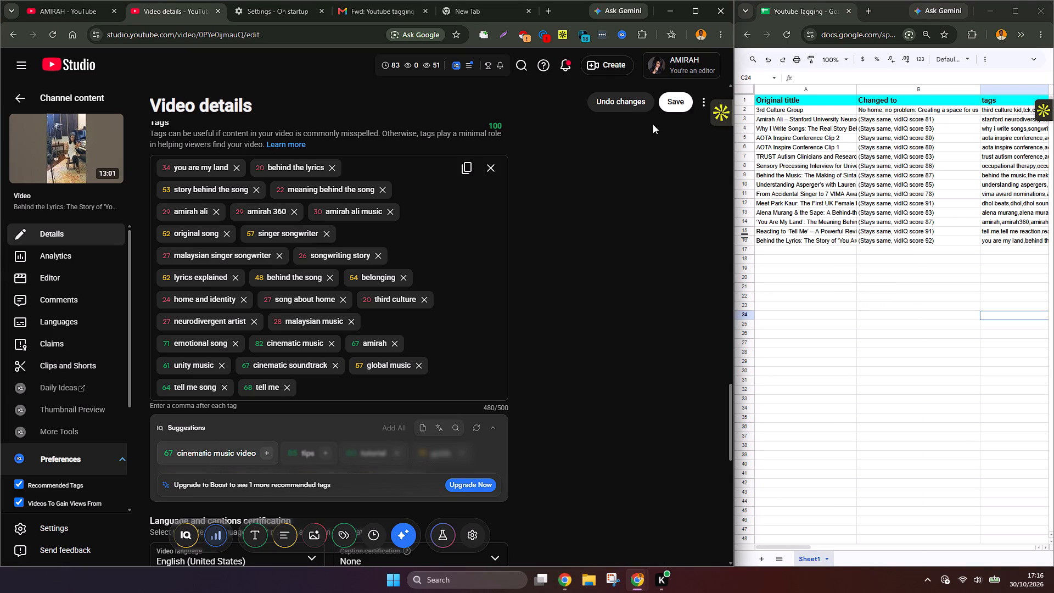
{"action": "left_click", "coordinate": [672, 103]}
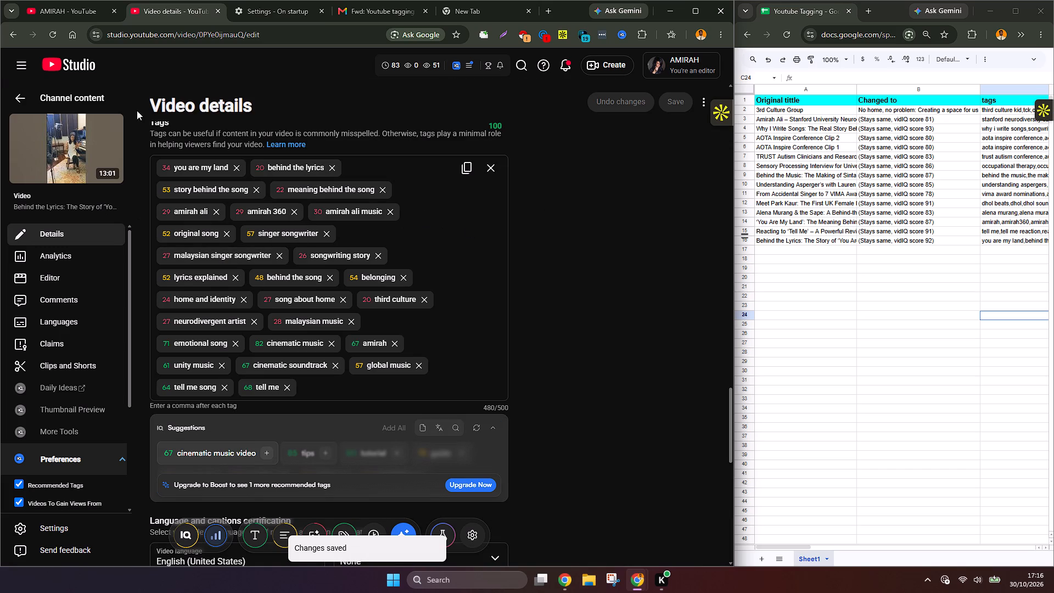
Return to the channel's video list and open the details of 'Returning to NIU: Celebrating Southeast Asian Music'.
{"action": "left_click", "coordinate": [47, 99]}
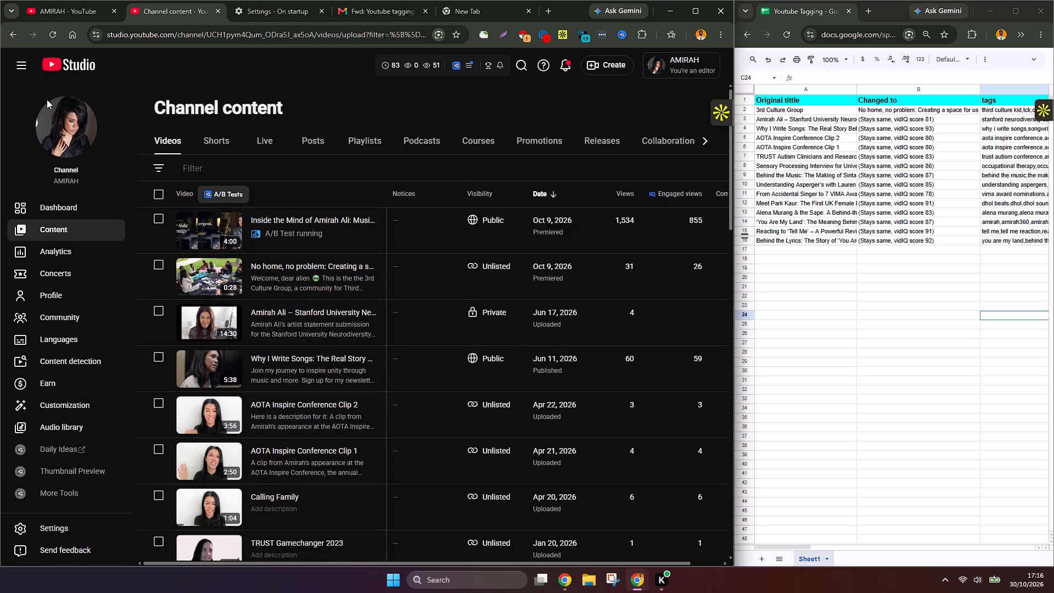
{"action": "left_click_drag", "start_coordinate": [731, 209], "coordinate": [732, 226]}
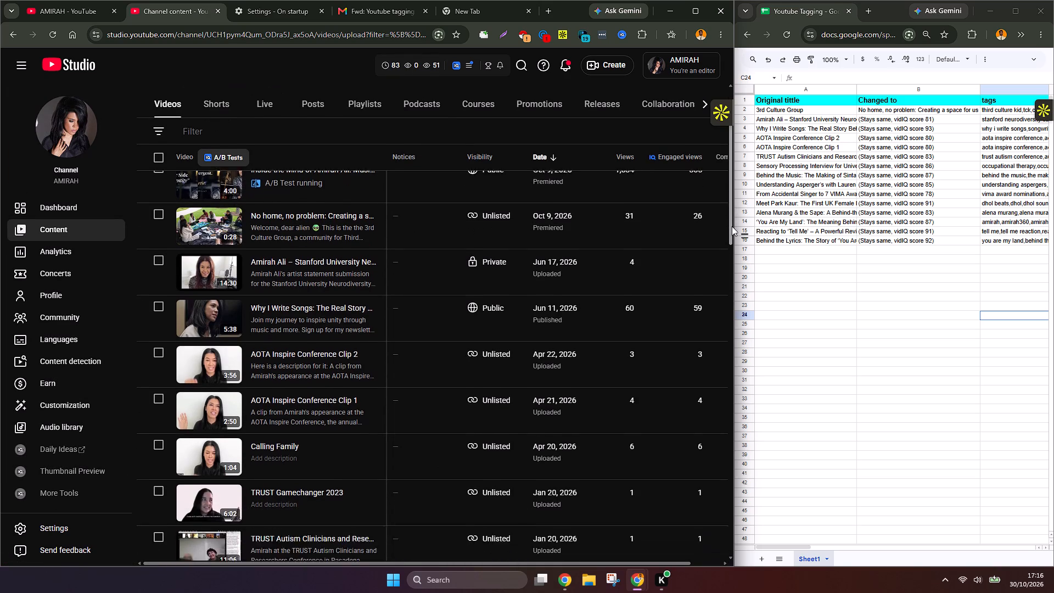
{"action": "left_click_drag", "start_coordinate": [732, 226], "coordinate": [740, 380]}
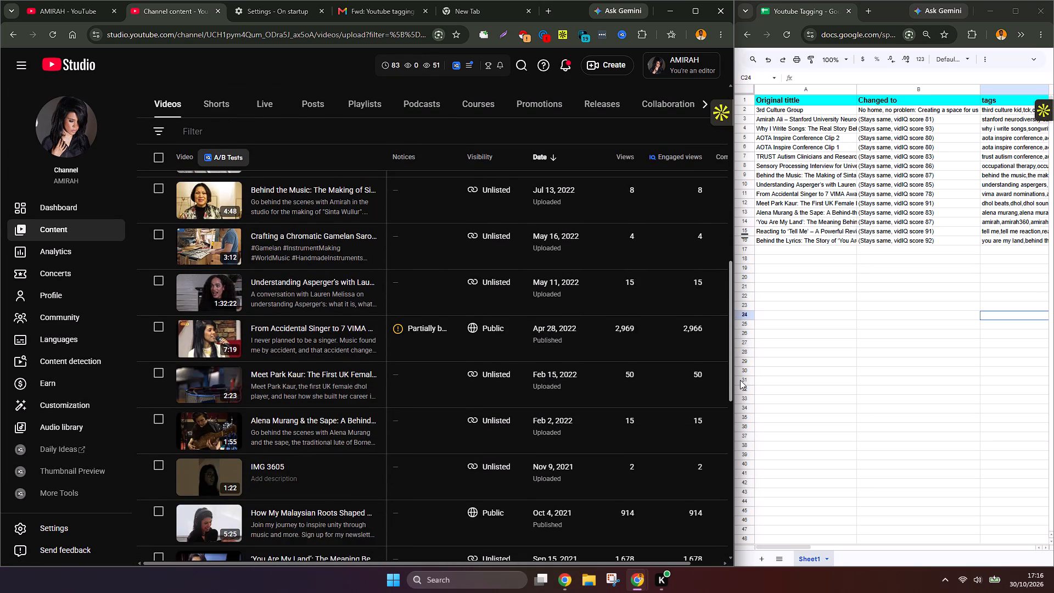
{"action": "left_click_drag", "start_coordinate": [740, 380], "coordinate": [743, 413]}
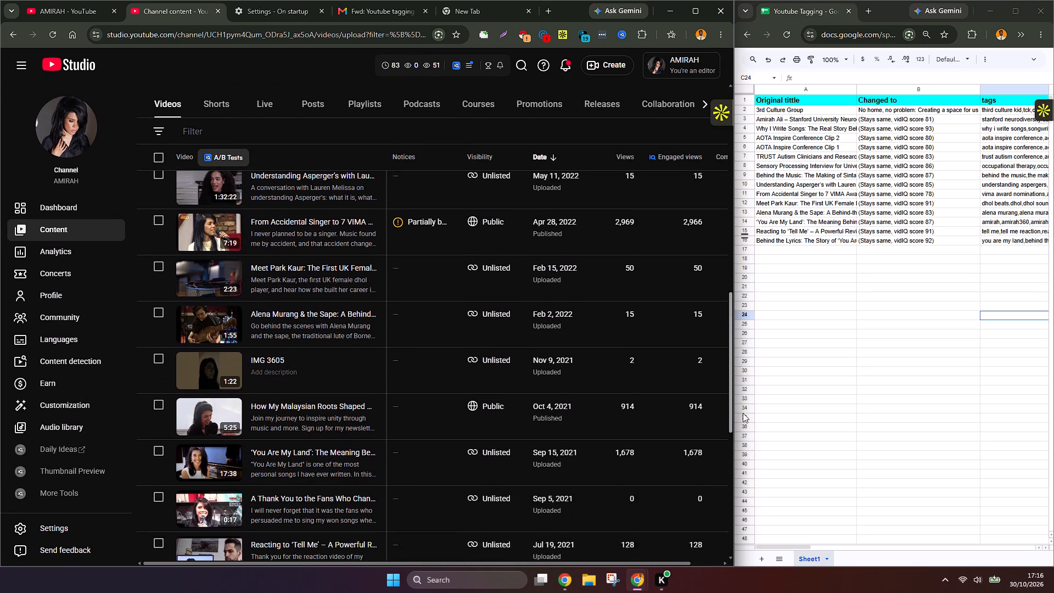
{"action": "left_click_drag", "start_coordinate": [743, 413], "coordinate": [758, 459]}
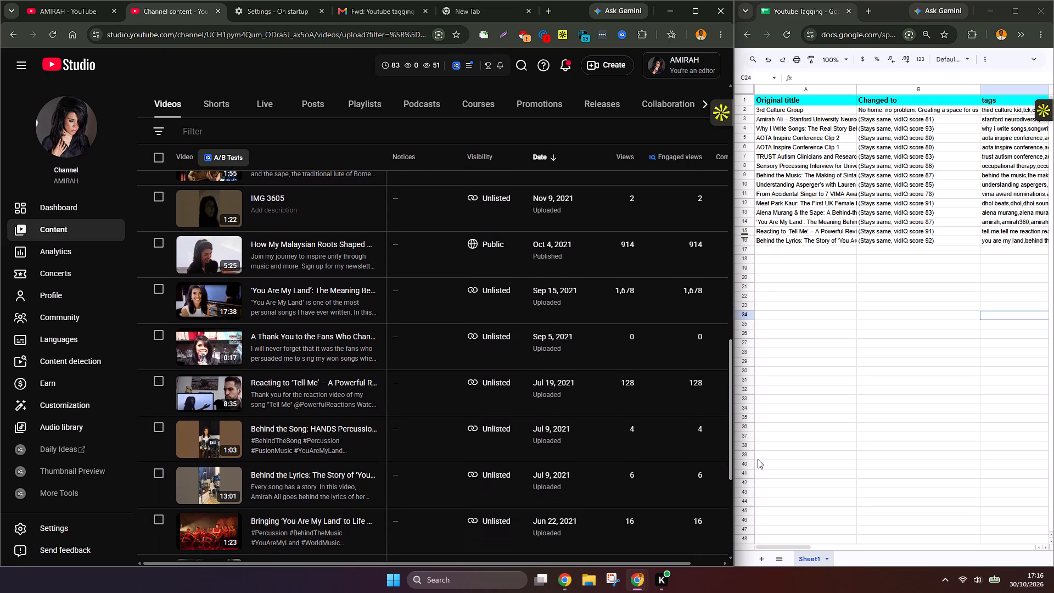
{"action": "left_click_drag", "start_coordinate": [758, 459], "coordinate": [758, 469]}
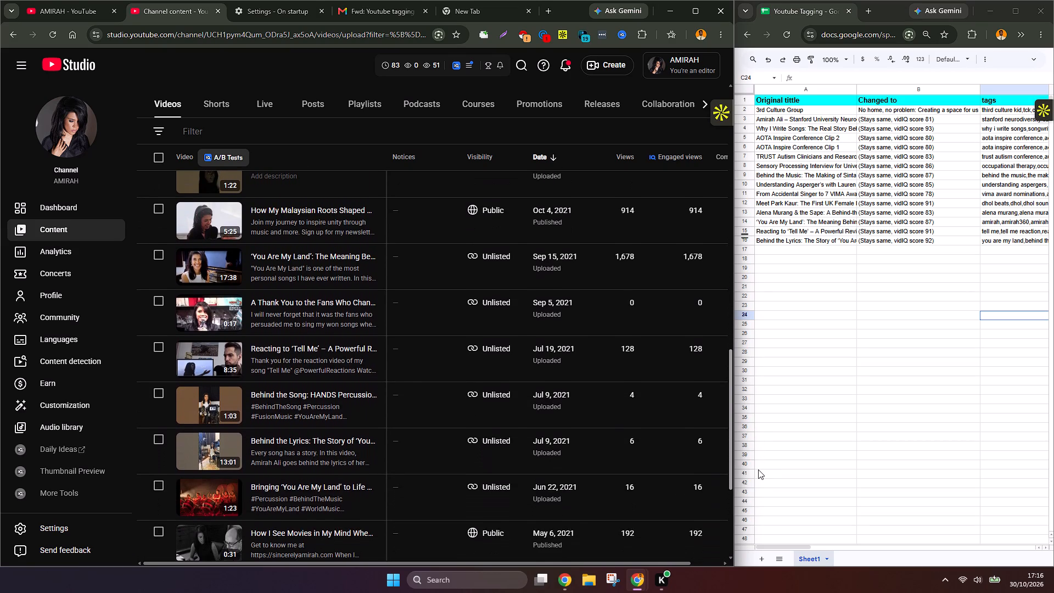
{"action": "left_click_drag", "start_coordinate": [758, 469], "coordinate": [765, 524]}
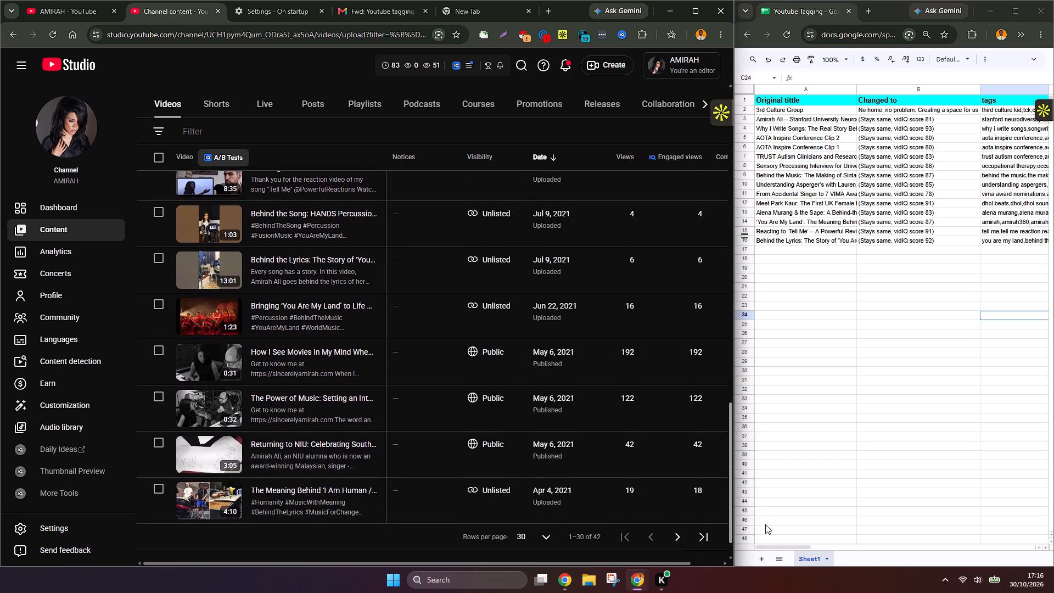
{"action": "left_click_drag", "start_coordinate": [765, 524], "coordinate": [766, 532]}
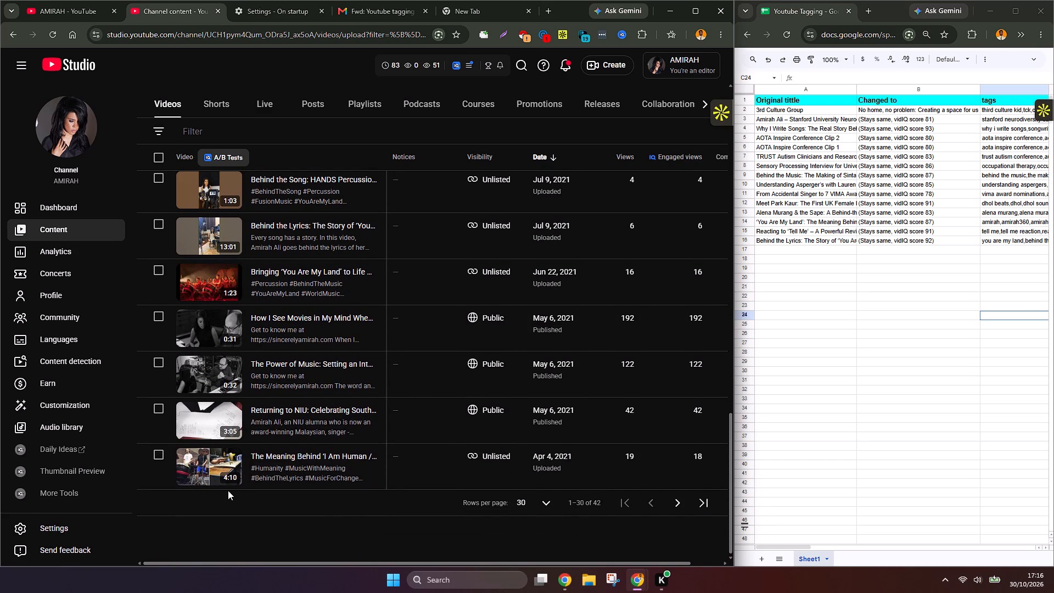
{"action": "left_click", "coordinate": [259, 430]}
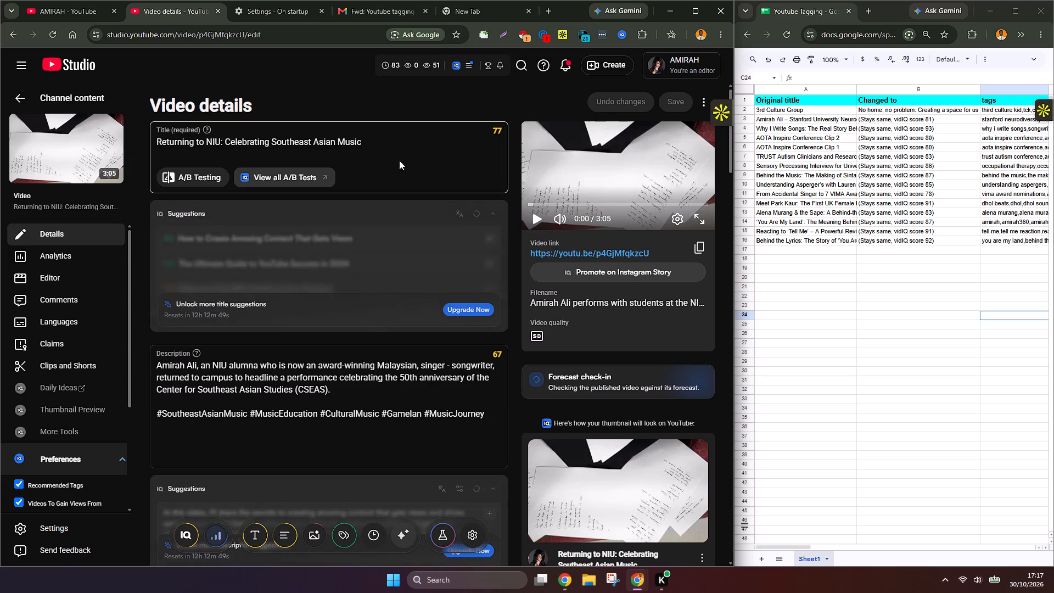
{"action": "left_click_drag", "start_coordinate": [361, 141], "coordinate": [150, 134]}
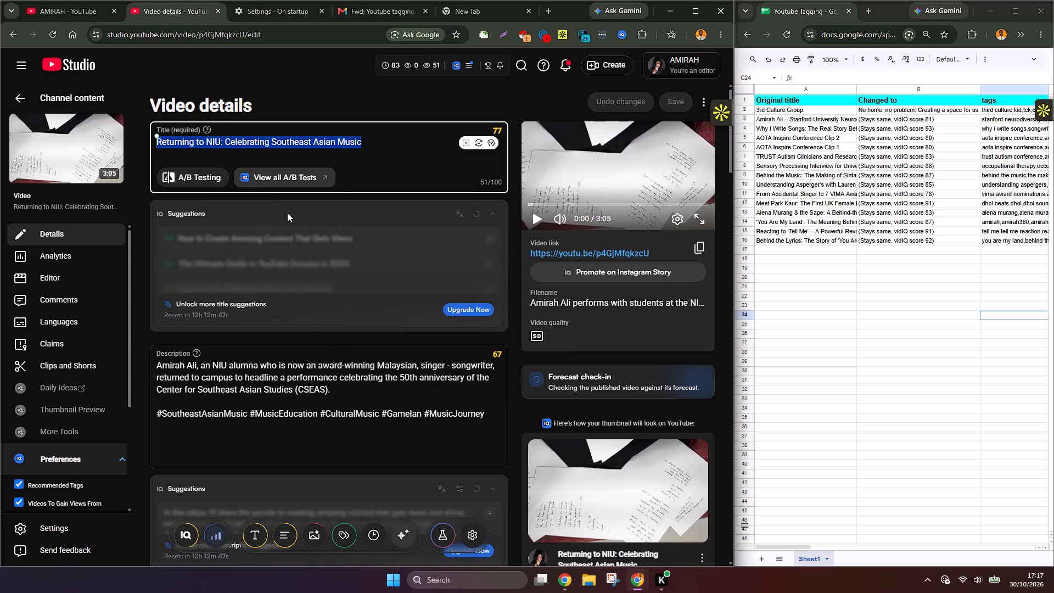
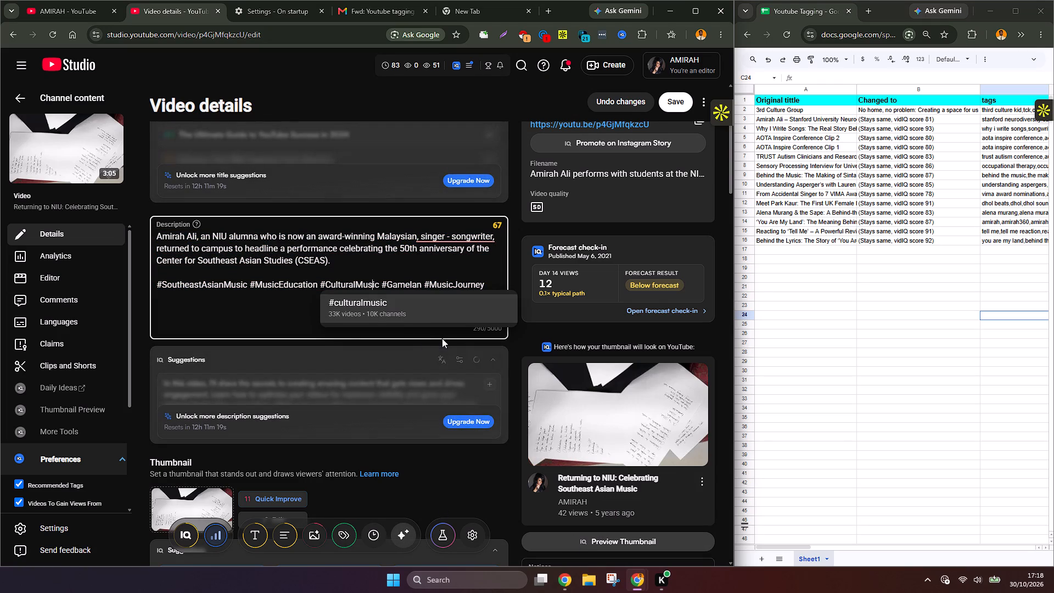
{"action": "key", "text": "ctrl+a"}
{"action": "key", "text": "ctrl+v"}
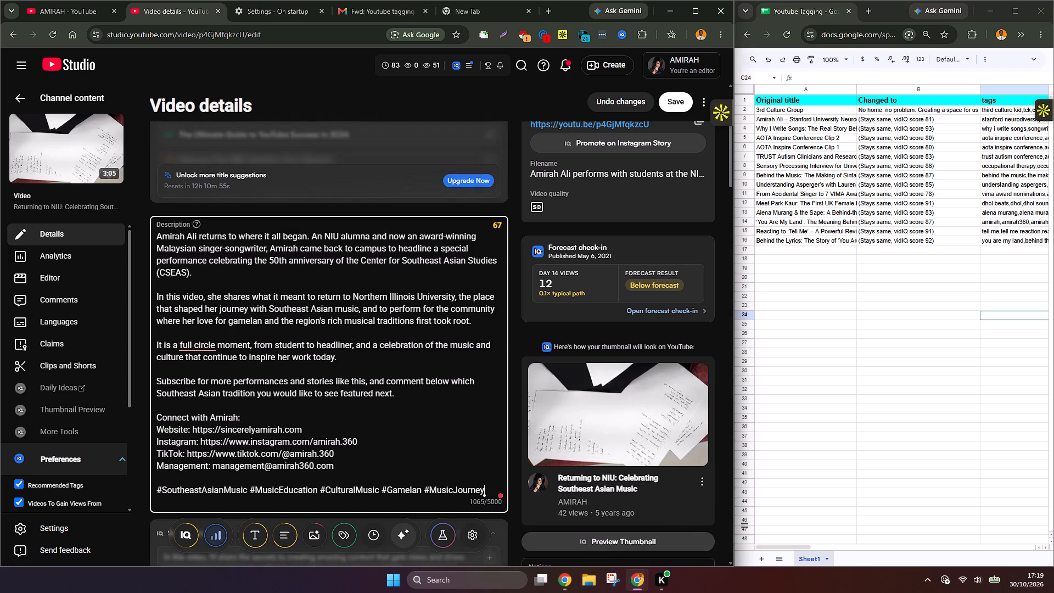
Set the video's AI use declaration to No.
{"action": "middle_click_drag", "start_coordinate": [408, 361], "coordinate": [414, 312]}
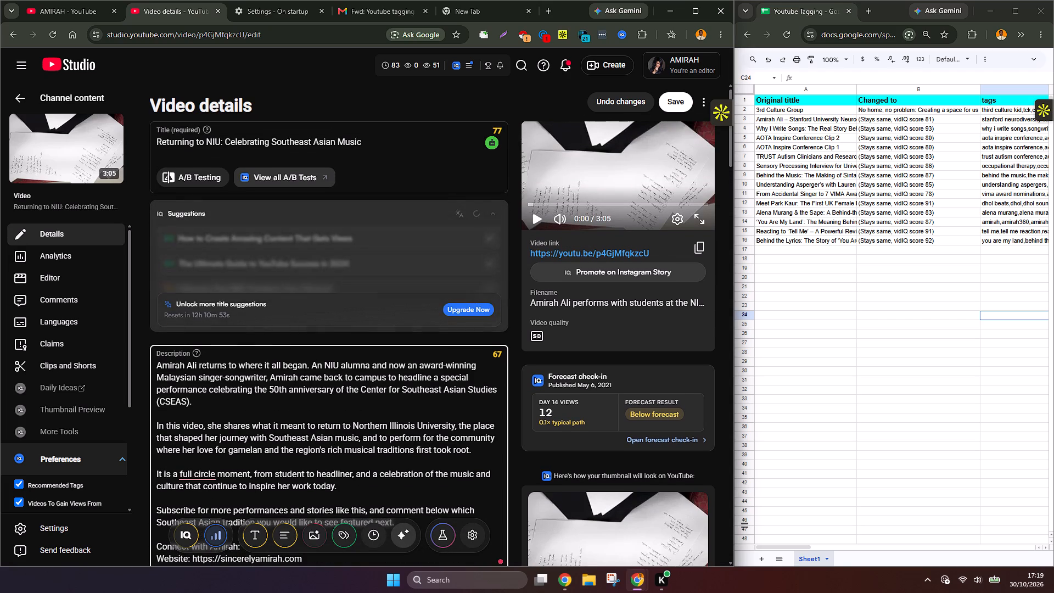
{"action": "middle_click_drag", "start_coordinate": [406, 404], "coordinate": [401, 441]}
{"action": "middle_click_drag", "start_coordinate": [406, 399], "coordinate": [406, 444]}
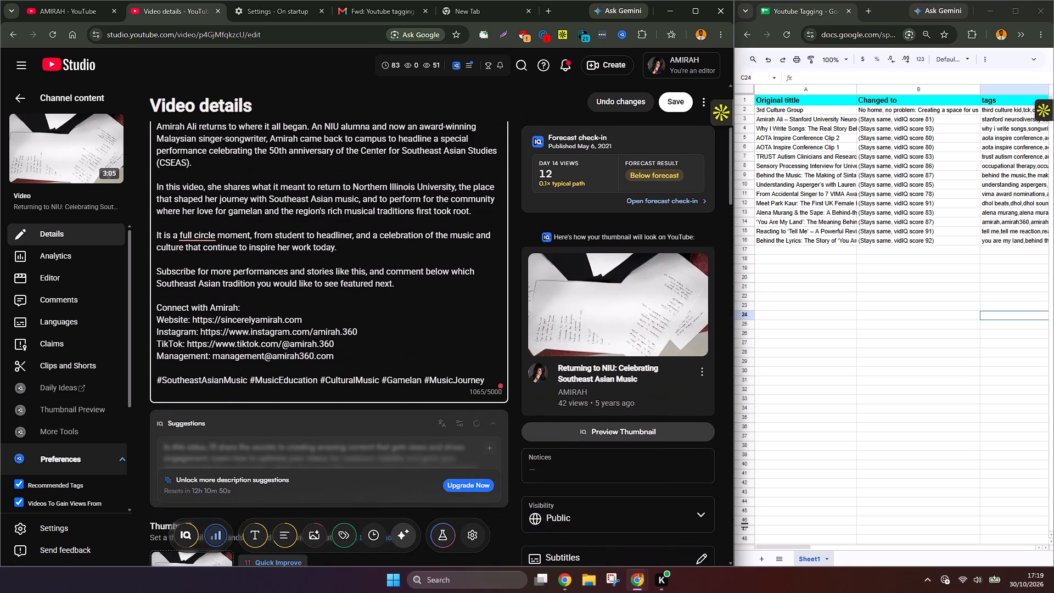
{"action": "middle_click_drag", "start_coordinate": [411, 349], "coordinate": [415, 424]}
{"action": "middle_click_drag", "start_coordinate": [430, 391], "coordinate": [433, 440]}
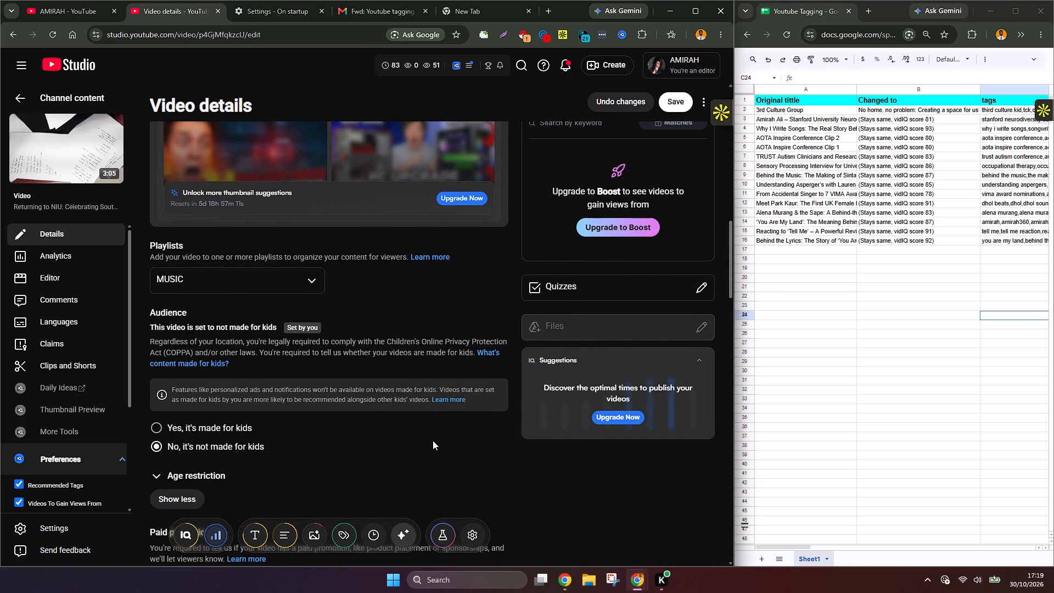
{"action": "middle_click_drag", "start_coordinate": [433, 440], "coordinate": [432, 440]}
{"action": "middle_click_drag", "start_coordinate": [492, 456], "coordinate": [514, 483]}
{"action": "left_click_drag", "start_coordinate": [728, 288], "coordinate": [733, 320]}
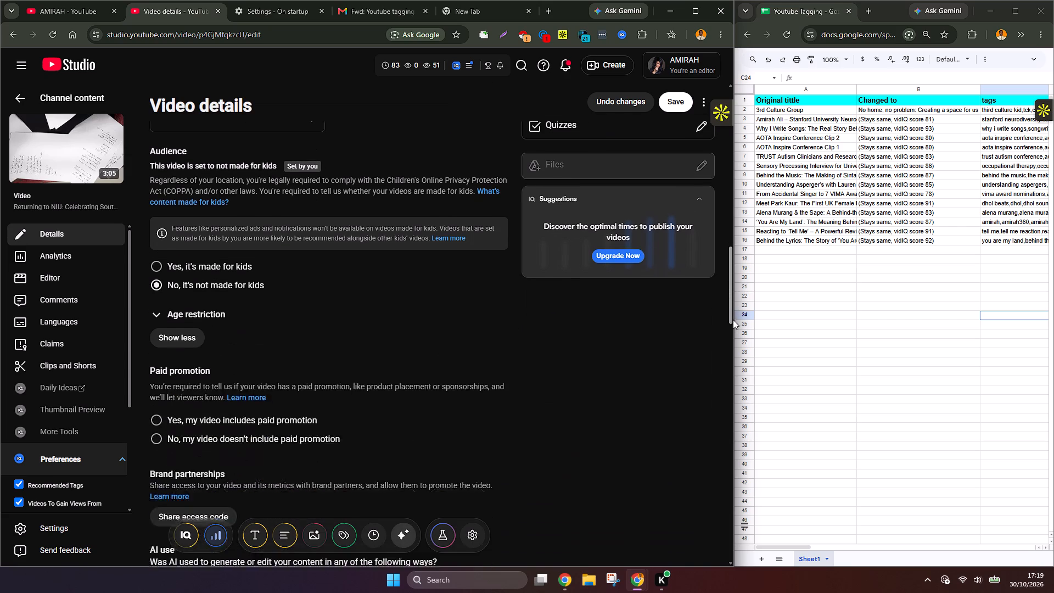
{"action": "left_click_drag", "start_coordinate": [733, 320], "coordinate": [722, 379]}
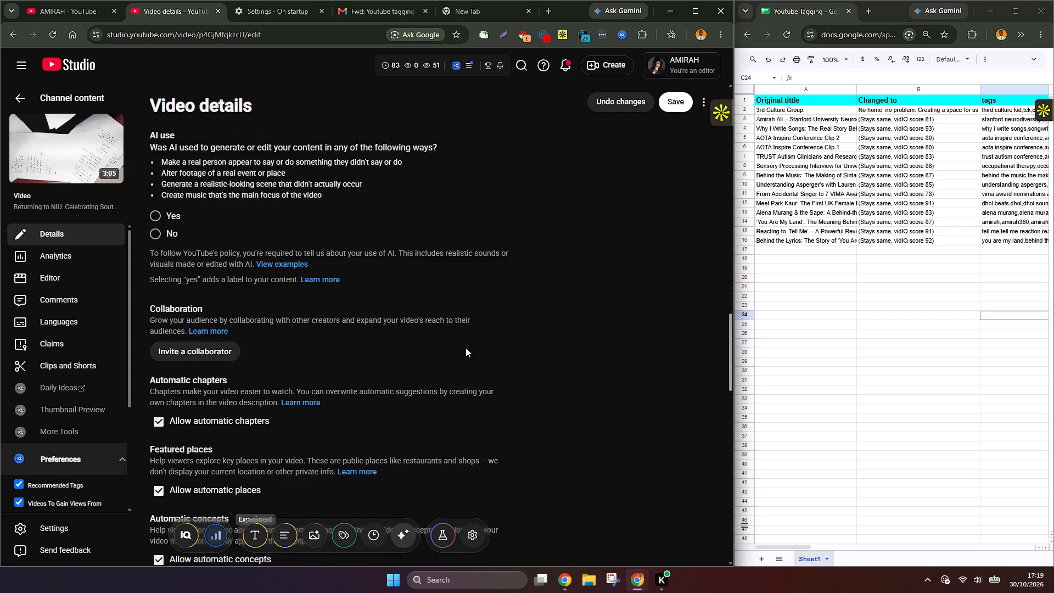
{"action": "left_click", "coordinate": [172, 242]}
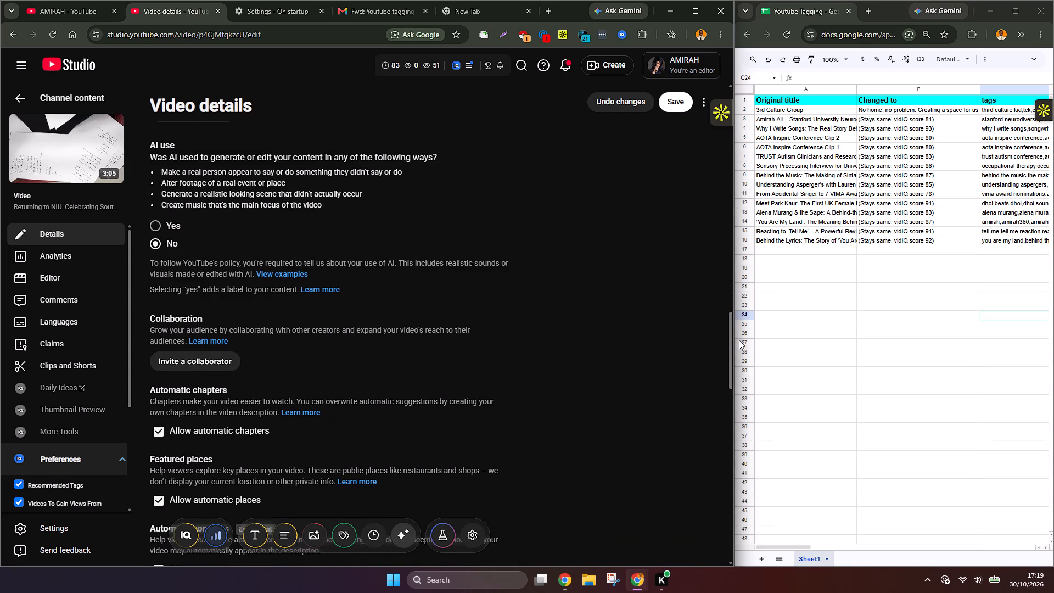
Copy the title 'Returning to NIU: Celebrating Southeast Asian Music' into the Original title column of row 17 in the tagging sheet.
{"action": "left_click_drag", "start_coordinate": [730, 342], "coordinate": [725, 414]}
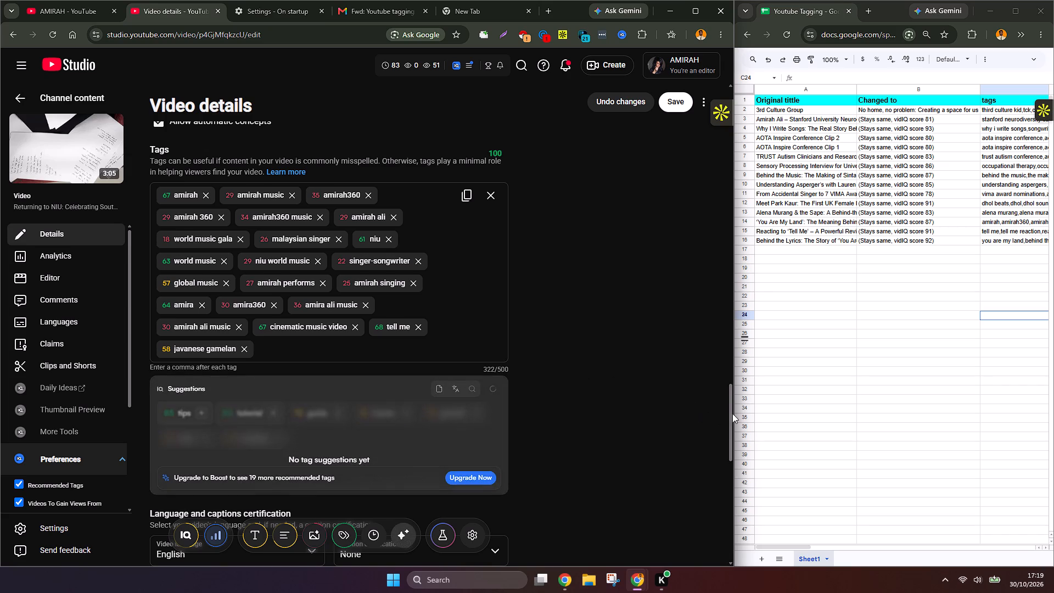
{"action": "left_click_drag", "start_coordinate": [731, 411], "coordinate": [711, 92]}
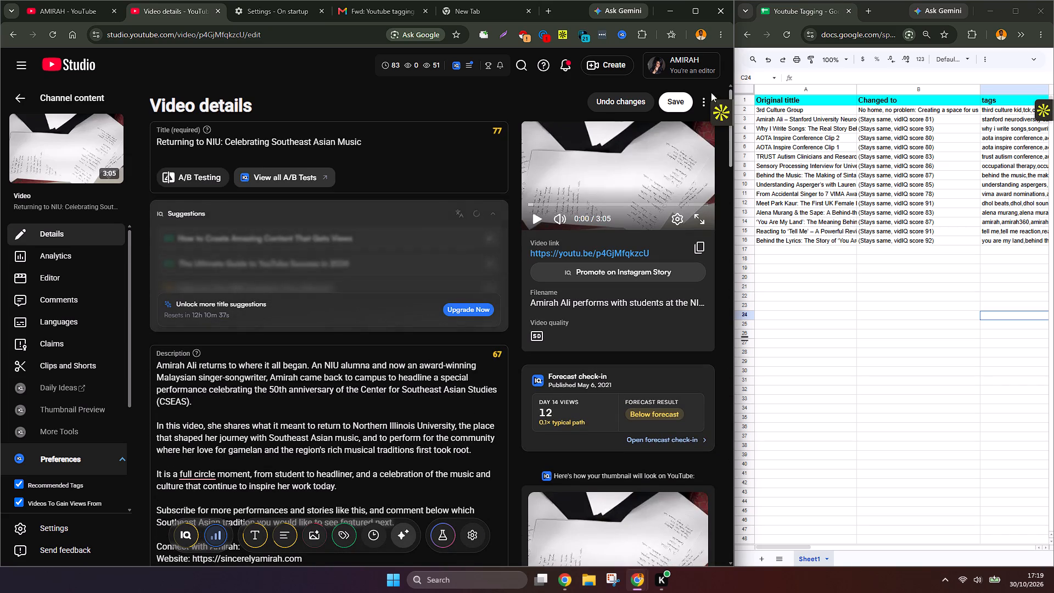
{"action": "left_click_drag", "start_coordinate": [711, 92], "coordinate": [722, 89]}
{"action": "left_click_drag", "start_coordinate": [368, 137], "coordinate": [140, 144]}
{"action": "key", "text": "ctrl+c"}
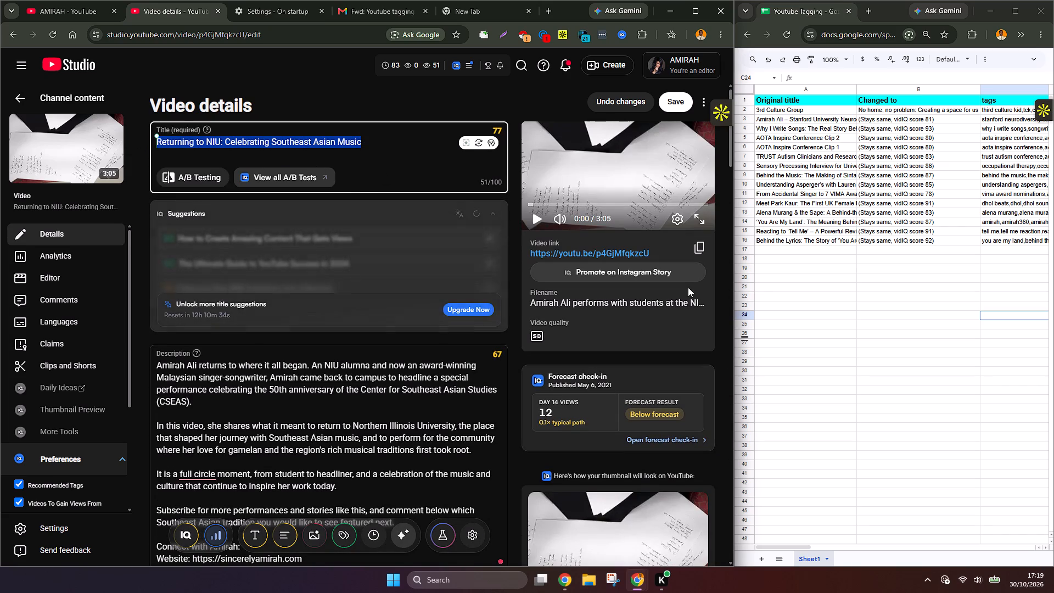
{"action": "double_click", "coordinate": [772, 249]}
{"action": "key", "text": "ctrl+shift+v"}
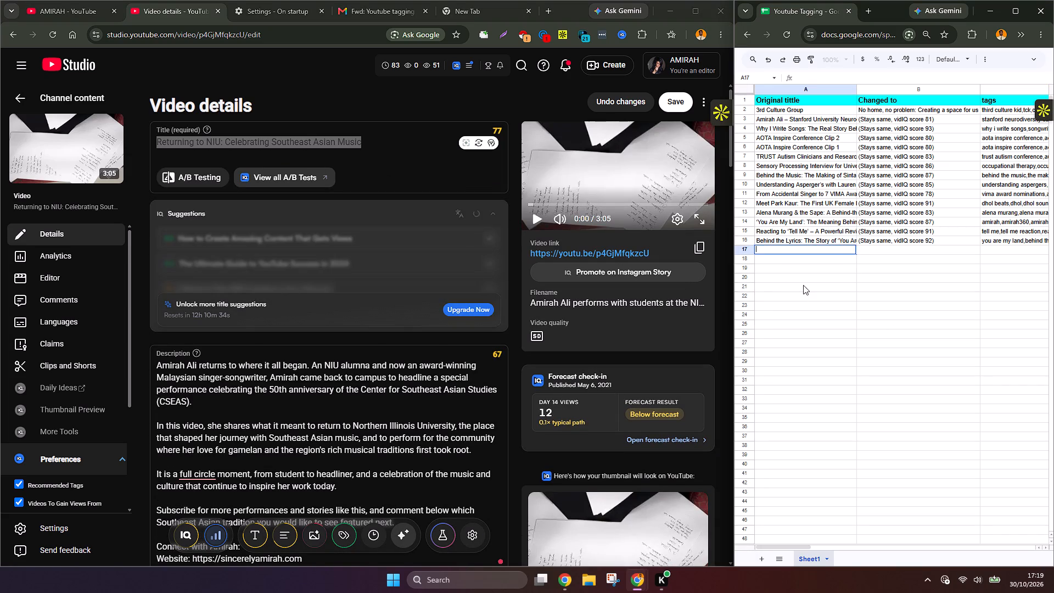
{"action": "left_click", "coordinate": [788, 298]}
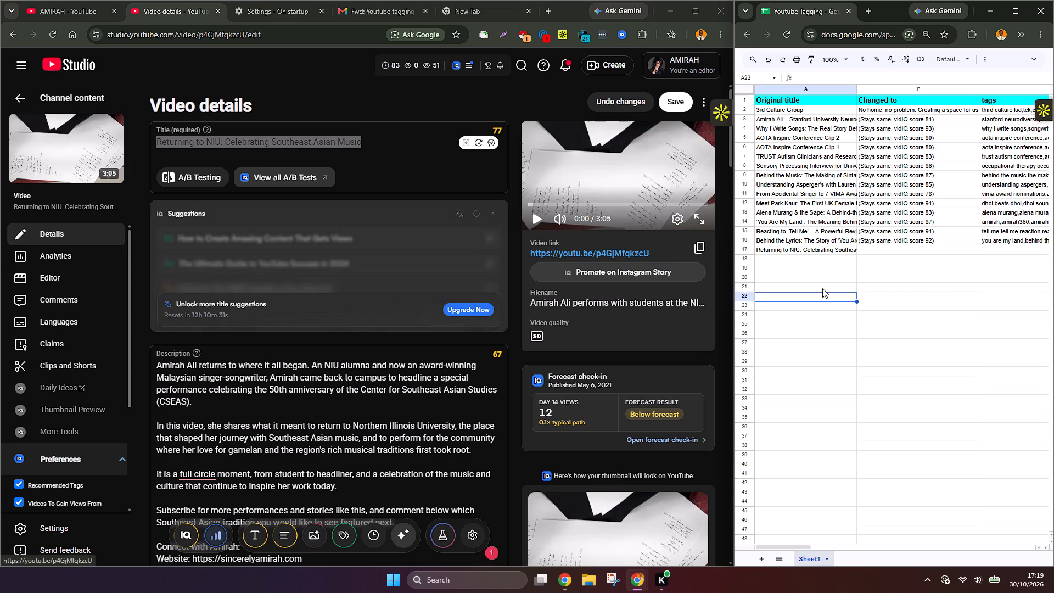
{"action": "left_click", "coordinate": [909, 296]}
{"action": "left_click", "coordinate": [893, 249]}
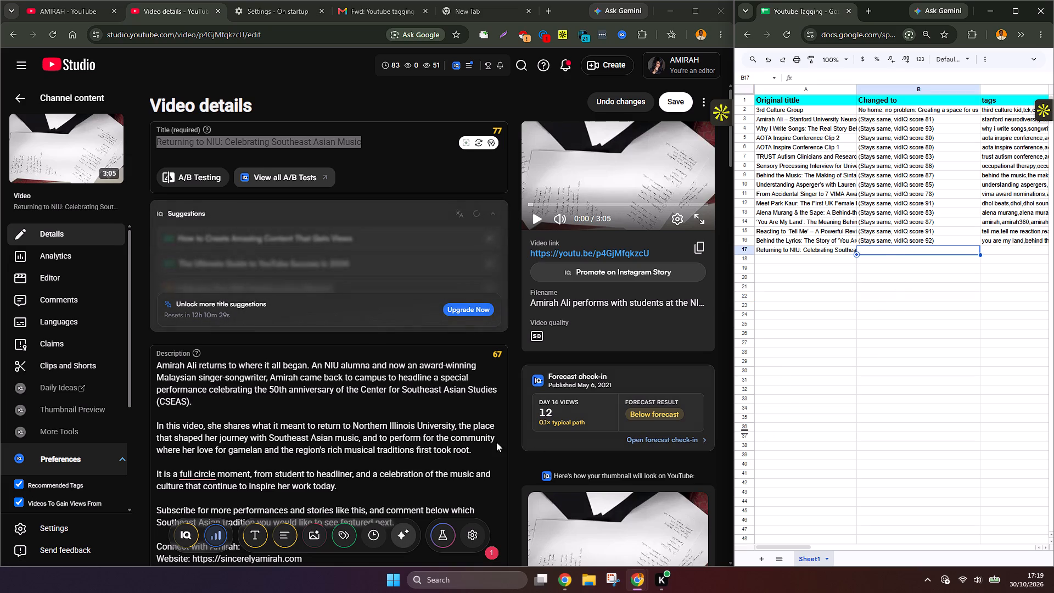
Open the vidIQ site from the empty browser tab and dismiss its vidIQ MCP promotion.
{"action": "left_click_drag", "start_coordinate": [730, 148], "coordinate": [724, 139]}
{"action": "left_click", "coordinate": [489, 9]}
{"action": "left_click", "coordinate": [335, 34]}
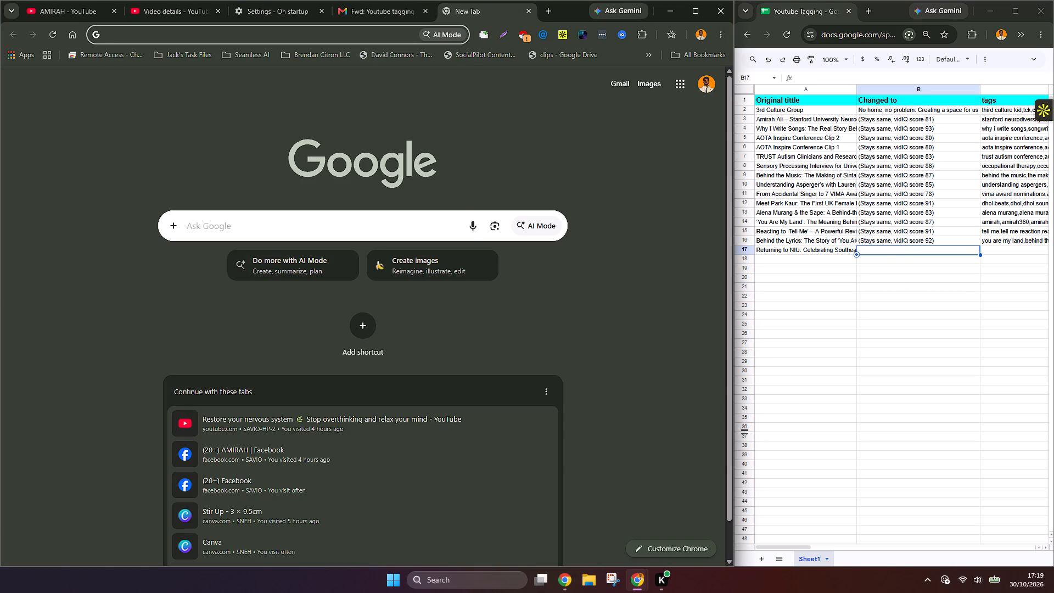
{"action": "type", "text": "vi"}
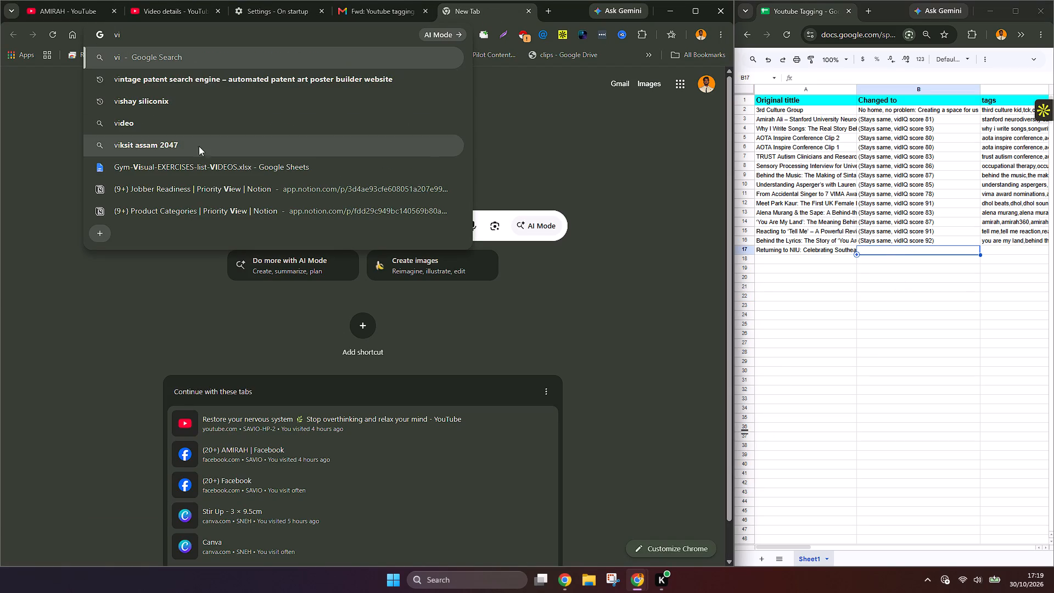
{"action": "key", "text": "d"}
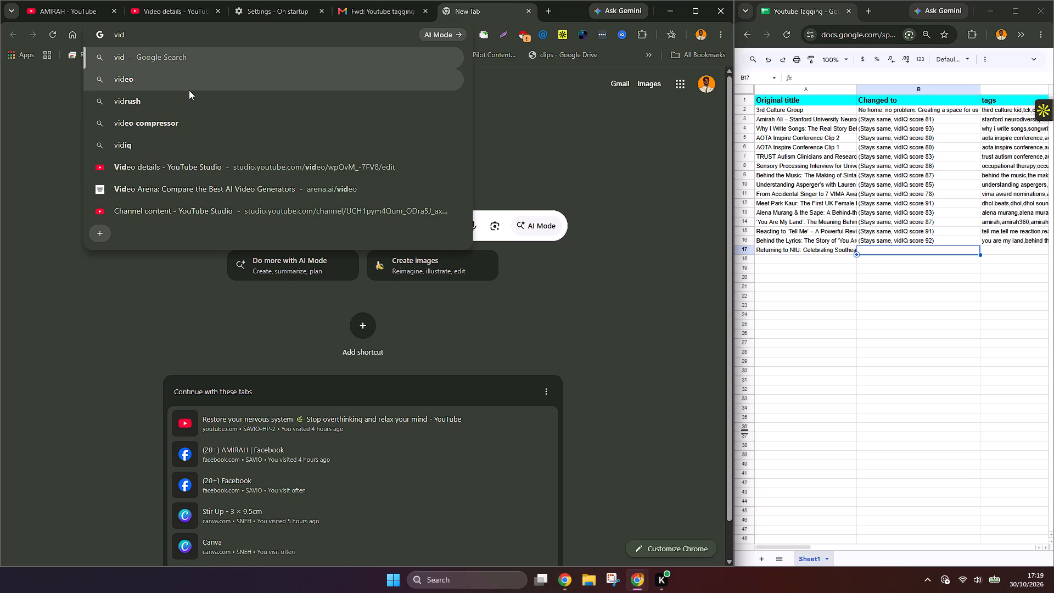
{"action": "key", "text": "shift+i"}
{"action": "key", "text": "q"}
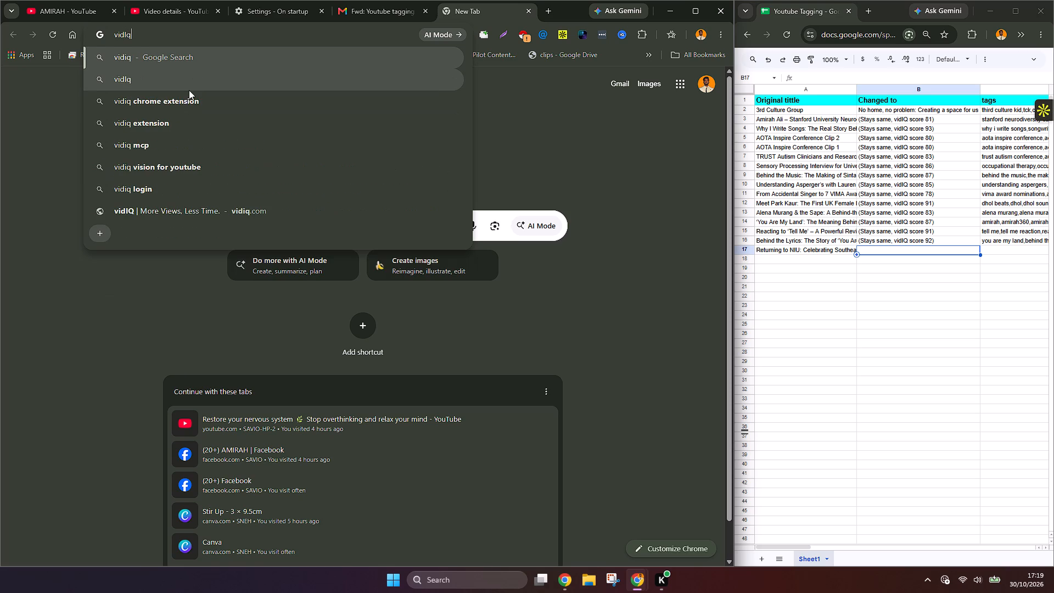
{"action": "left_click_drag", "start_coordinate": [145, 79], "coordinate": [256, 211]}
{"action": "left_click", "coordinate": [256, 211]}
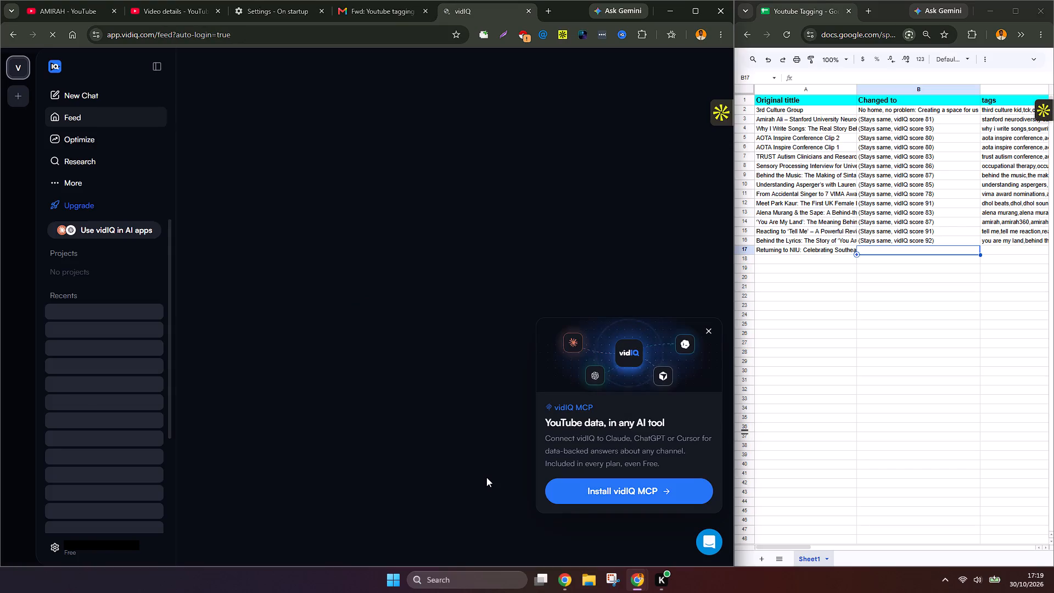
{"action": "left_click", "coordinate": [706, 332]}
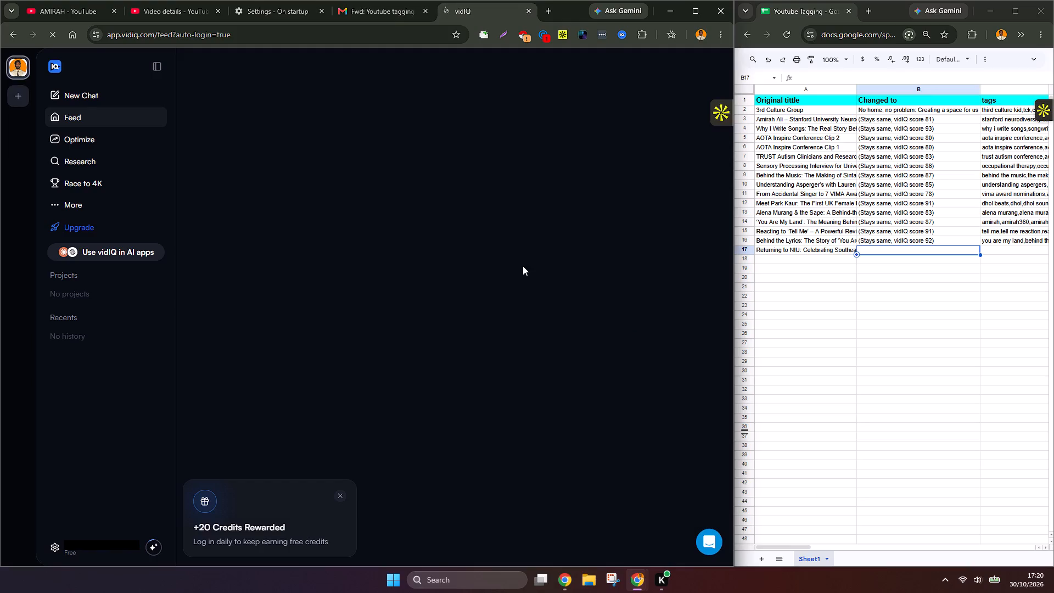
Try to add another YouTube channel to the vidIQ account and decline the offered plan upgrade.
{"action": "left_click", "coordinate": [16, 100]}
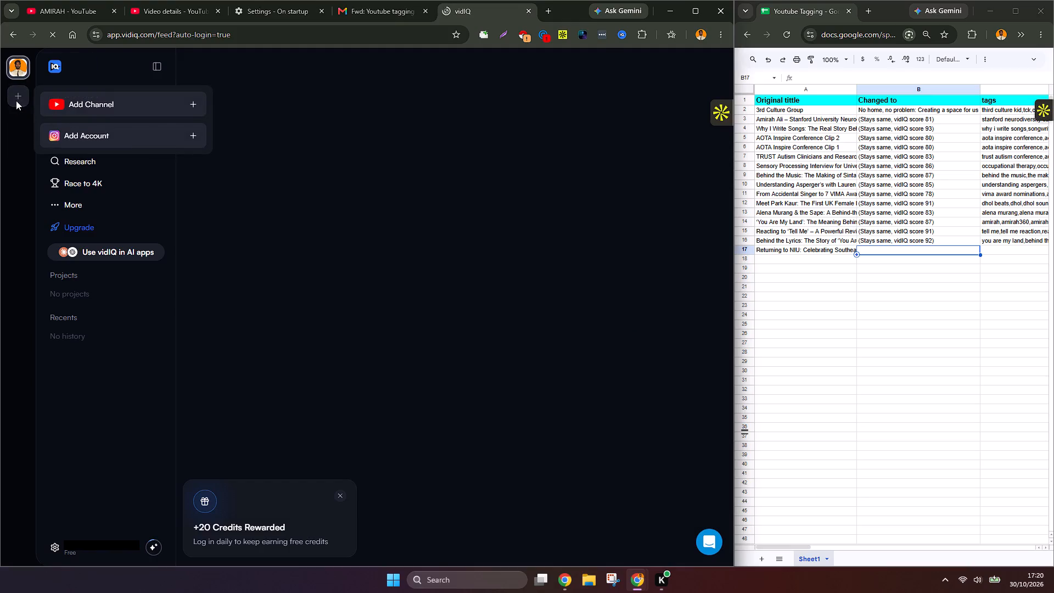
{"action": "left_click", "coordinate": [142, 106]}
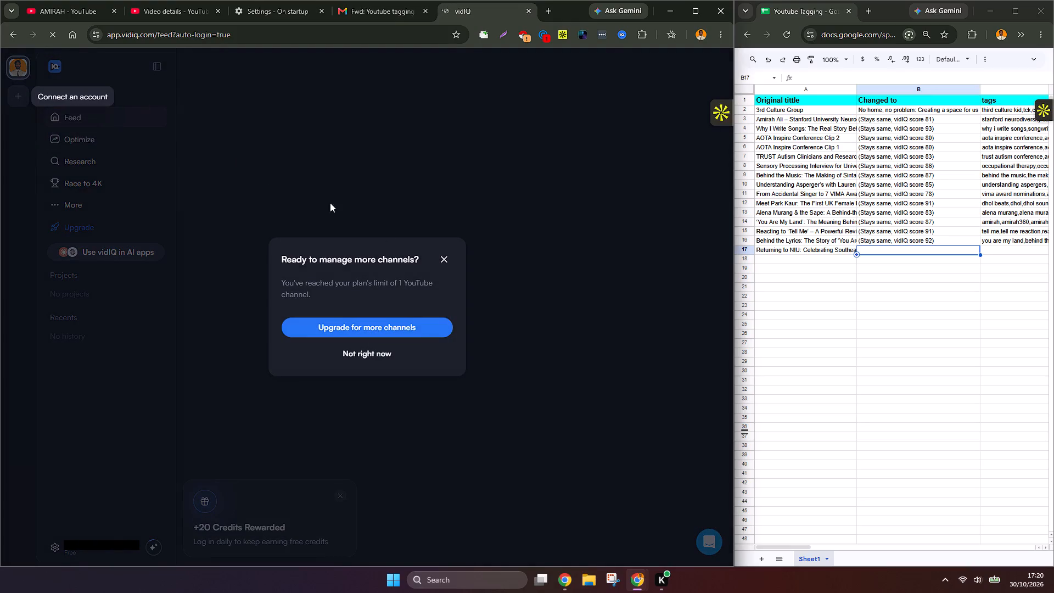
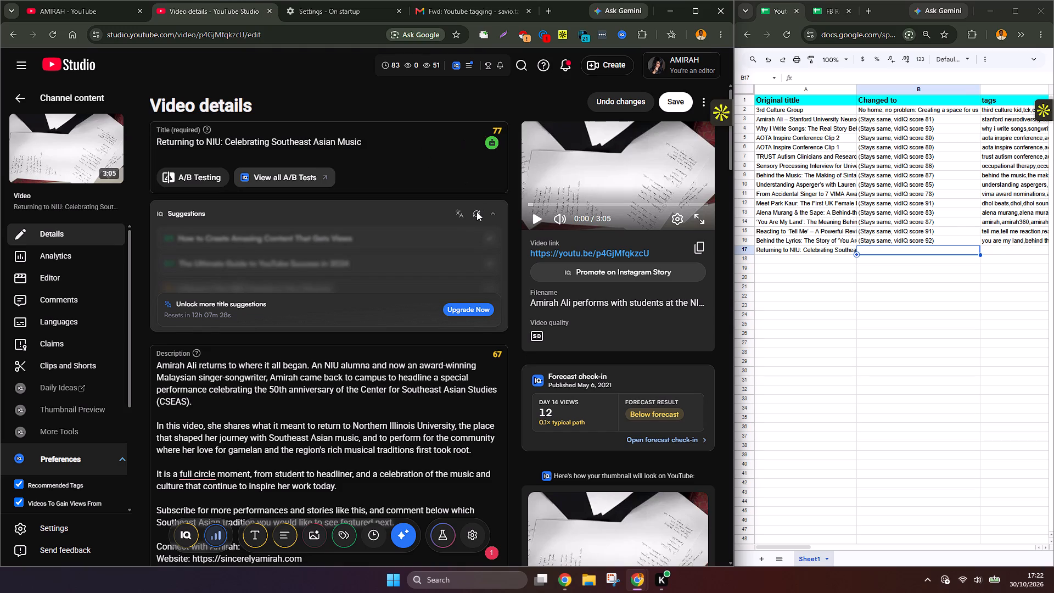
Refresh the vidIQ tag suggestions and add lyric music video, tell me song, unity song, cinematic music, cinematic pop music and indian singer to the video's tags.
{"action": "left_click", "coordinate": [495, 173]}
{"action": "left_click_drag", "start_coordinate": [731, 146], "coordinate": [728, 377]}
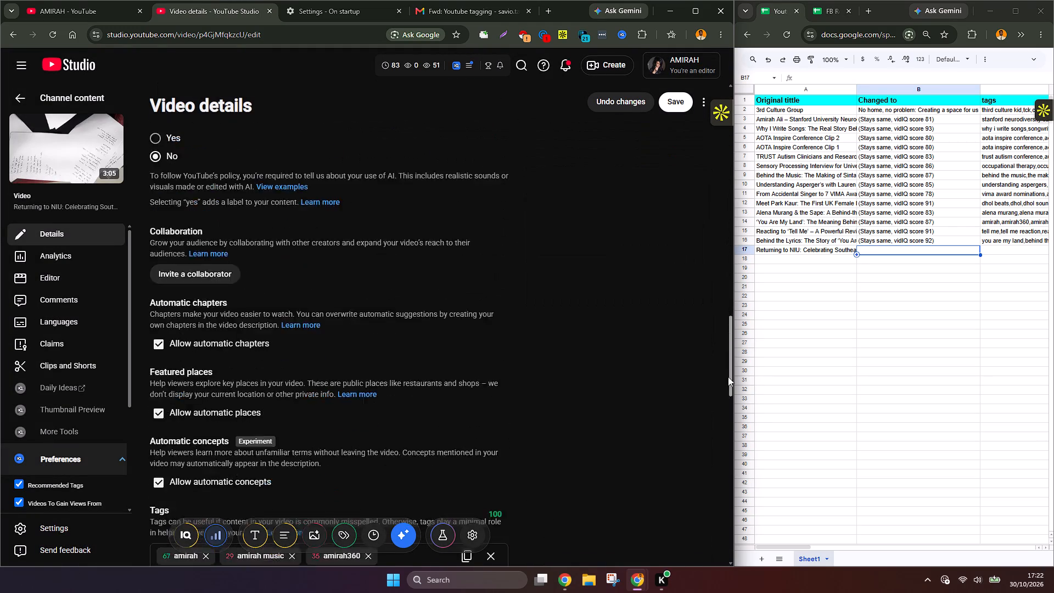
{"action": "left_click_drag", "start_coordinate": [728, 377], "coordinate": [722, 430]}
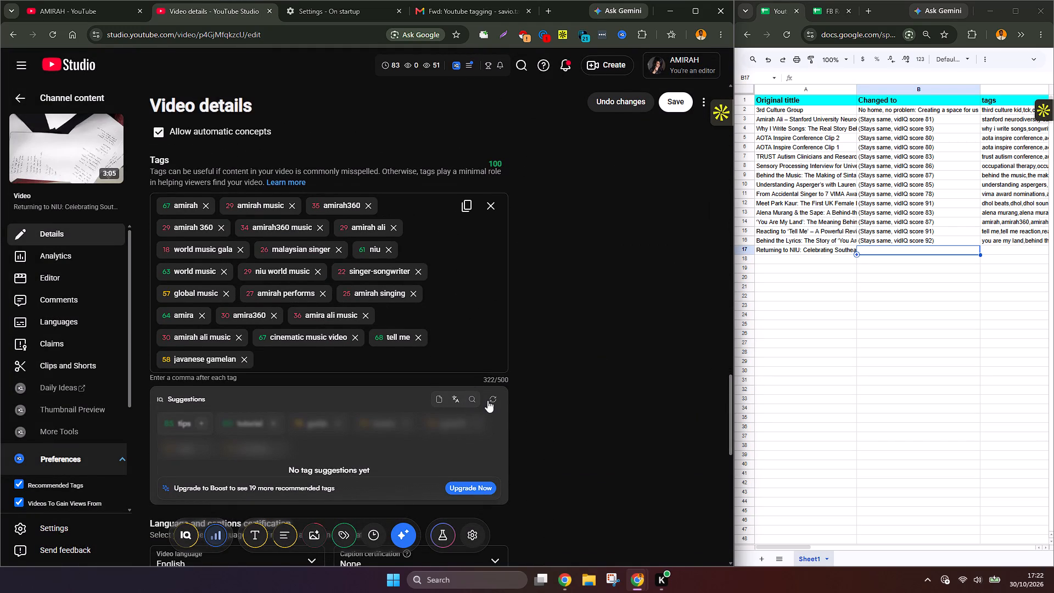
{"action": "left_click", "coordinate": [489, 400]}
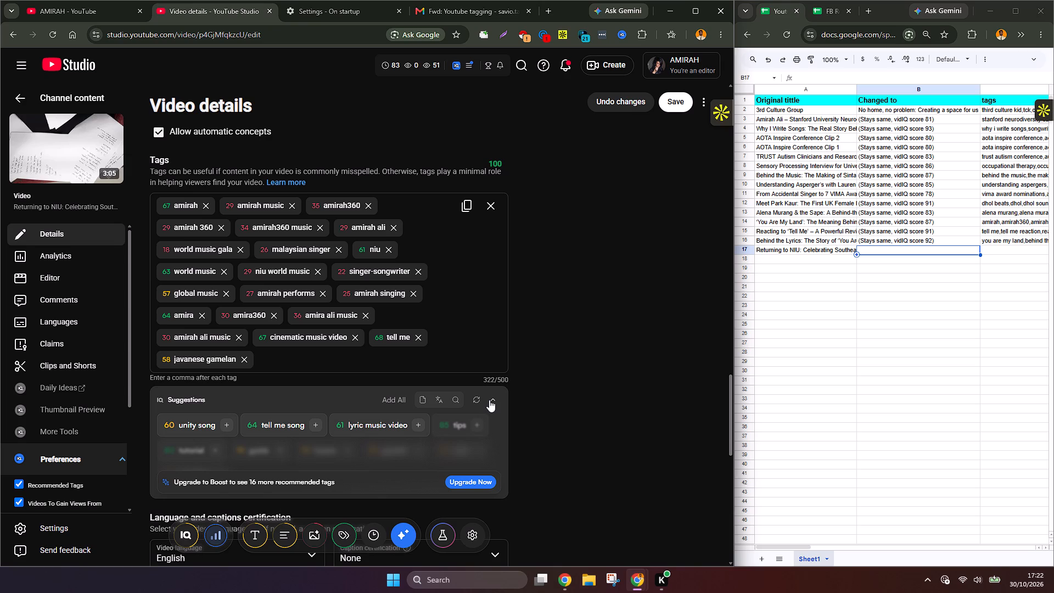
{"action": "left_click", "coordinate": [419, 423]}
{"action": "left_click", "coordinate": [318, 425]}
{"action": "left_click", "coordinate": [221, 443]}
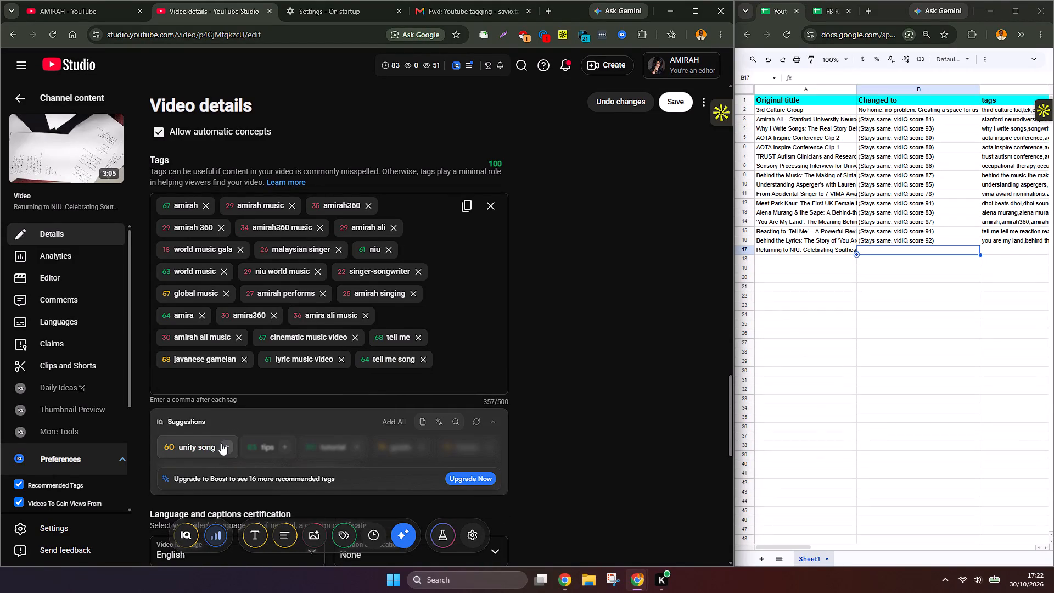
{"action": "left_click", "coordinate": [492, 423]}
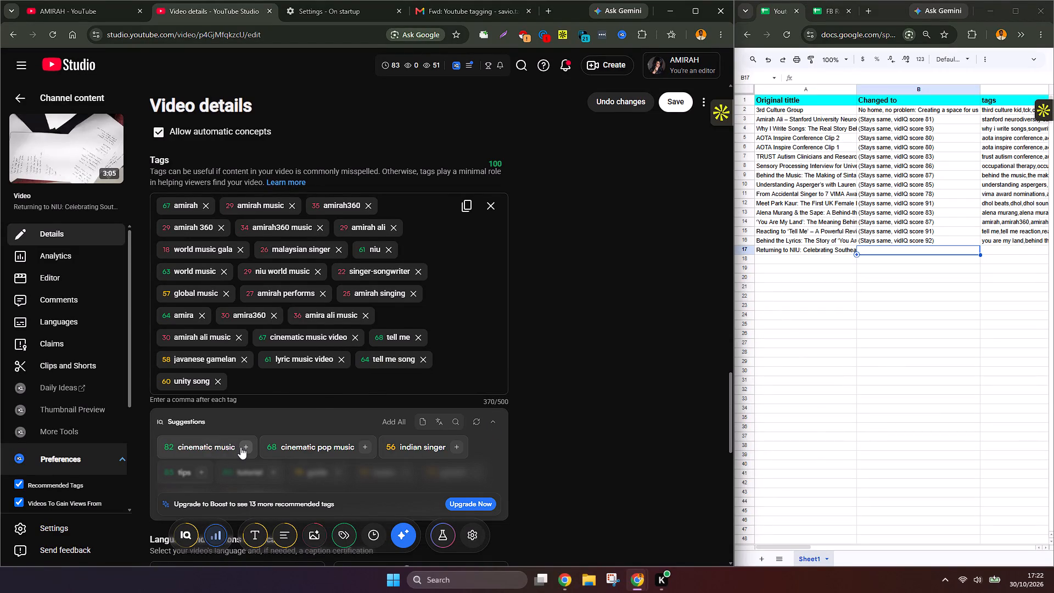
{"action": "left_click", "coordinate": [241, 447]}
{"action": "left_click", "coordinate": [259, 449]}
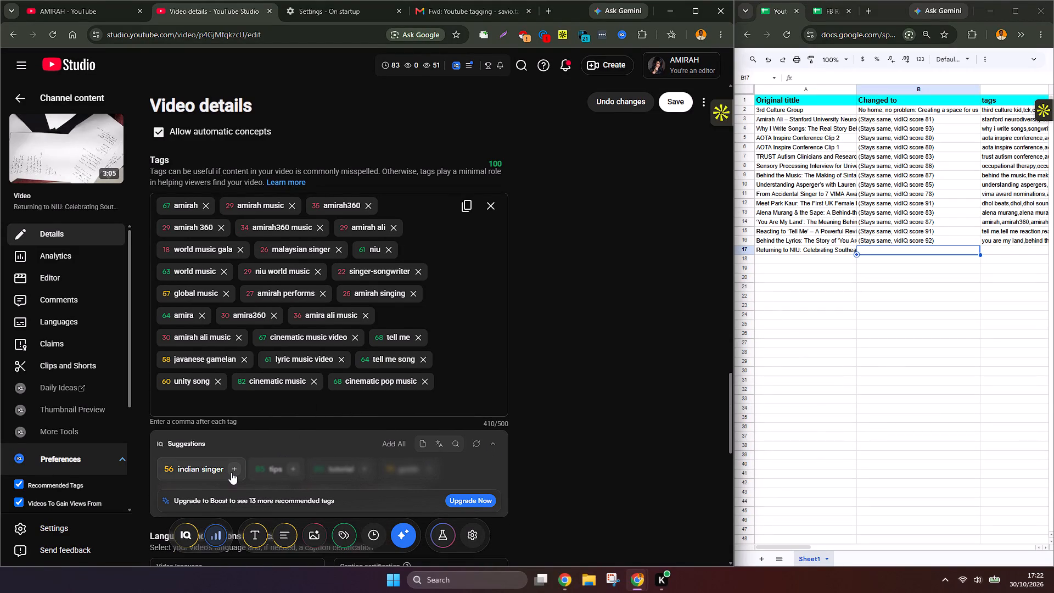
{"action": "left_click", "coordinate": [232, 472]}
Refresh the suggestions and add the tags unity music, behind the song, amira willighagen and opera, taking how to write a song back out.
{"action": "left_click", "coordinate": [500, 442]}
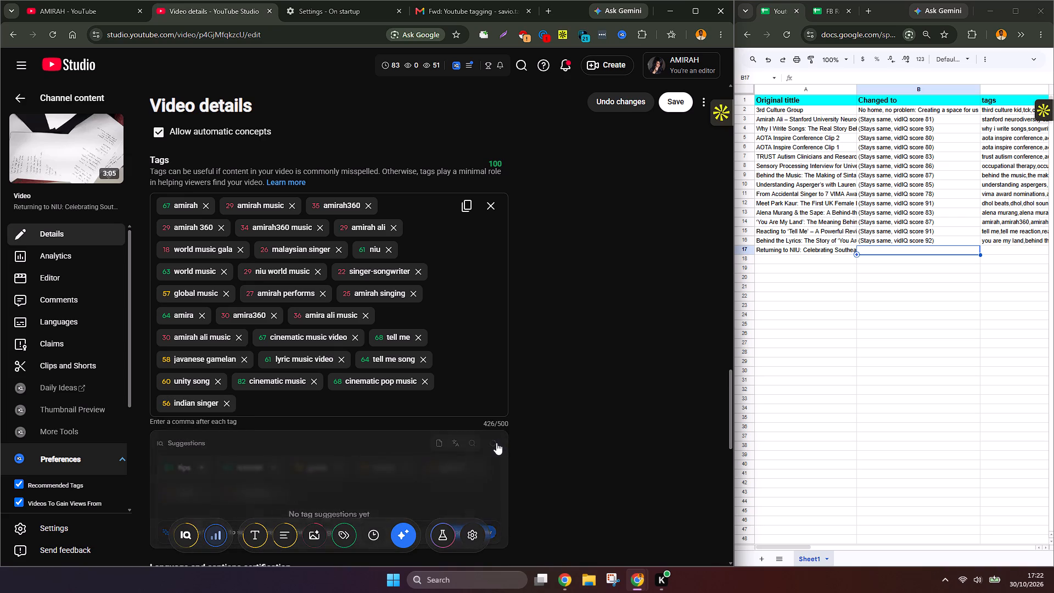
{"action": "left_click", "coordinate": [223, 470]}
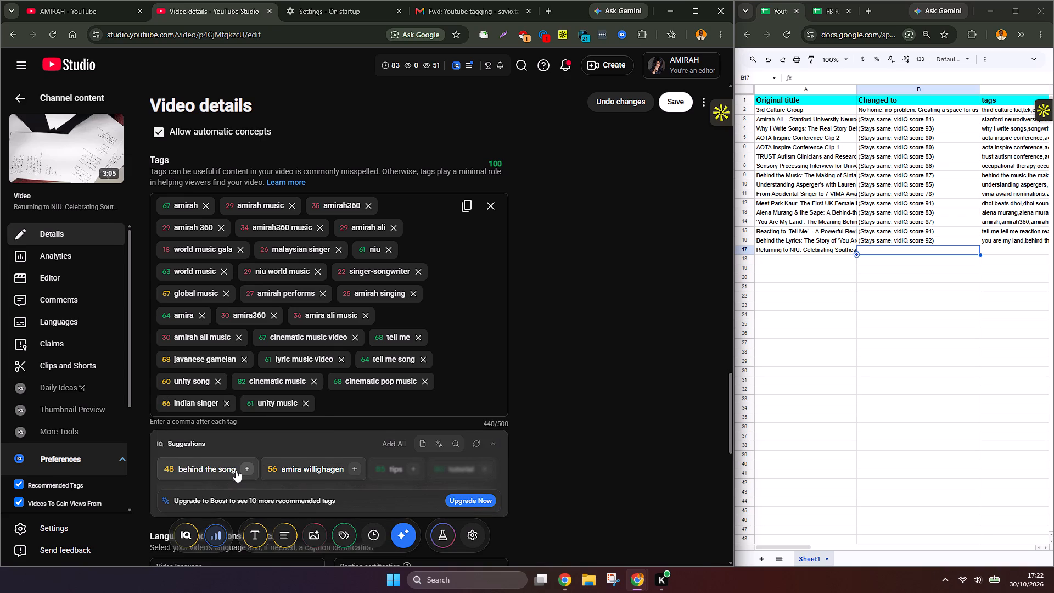
{"action": "left_click", "coordinate": [241, 469]}
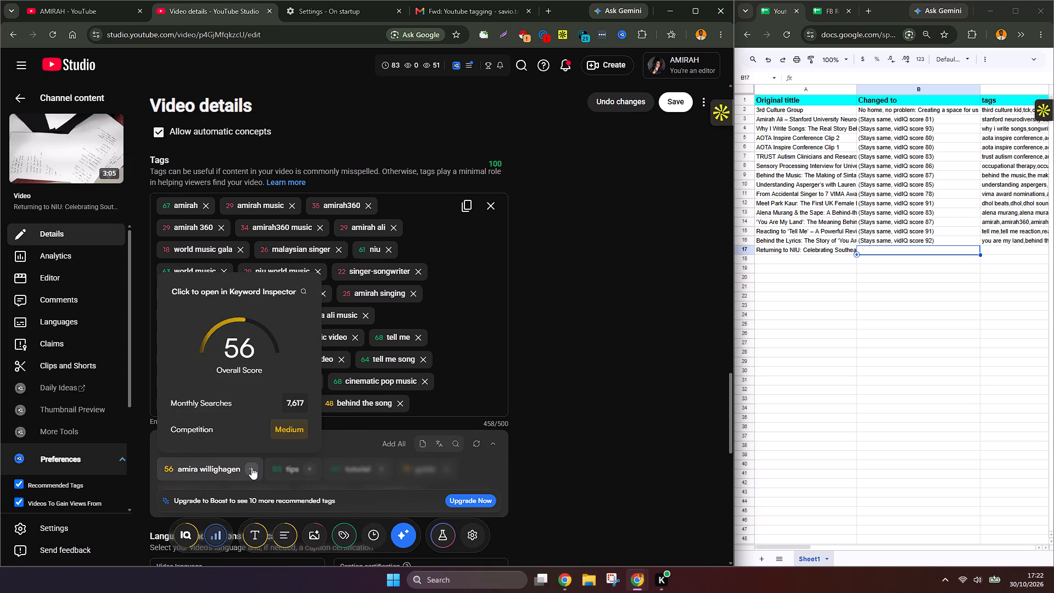
{"action": "left_click", "coordinate": [251, 467]}
{"action": "left_click", "coordinate": [491, 466]}
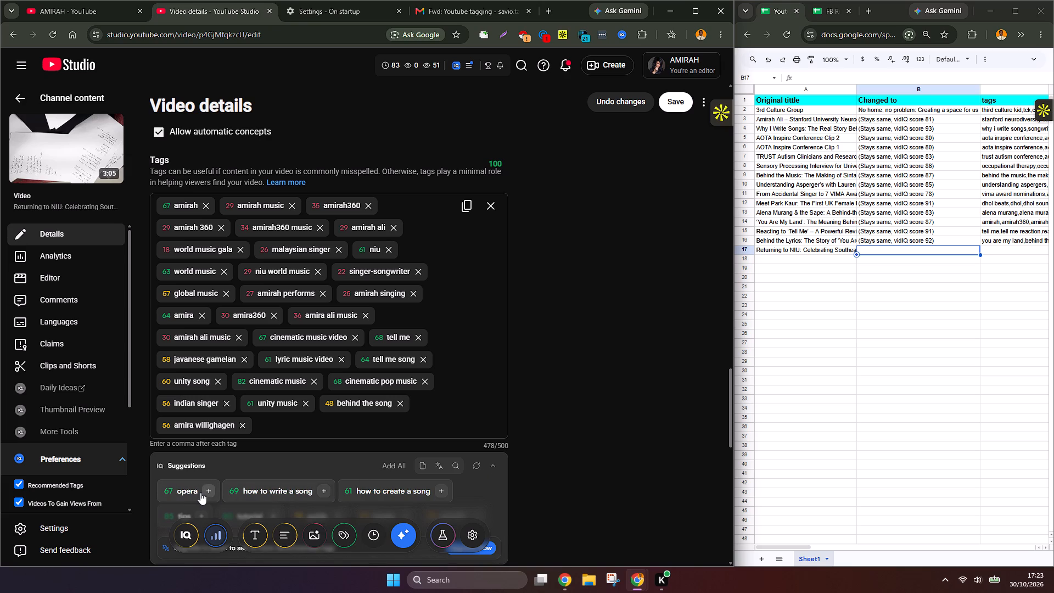
{"action": "left_click", "coordinate": [206, 492]}
{"action": "left_click", "coordinate": [255, 493]}
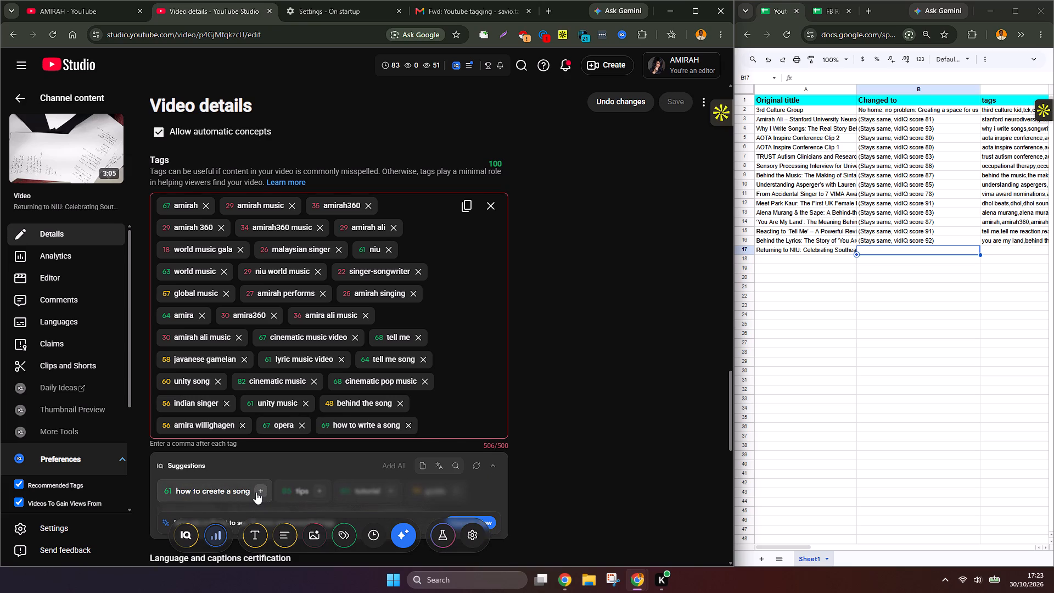
{"action": "left_click", "coordinate": [407, 424]}
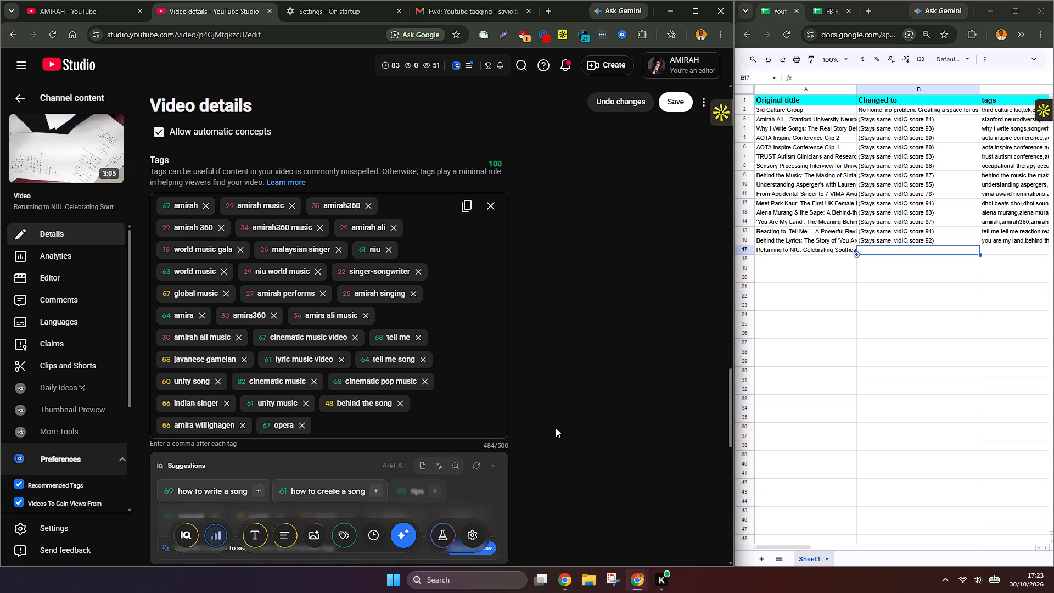
Copy all of the video's tags and paste them without formatting into the tags column of row 17 in the tagging sheet.
{"action": "left_click", "coordinate": [470, 200]}
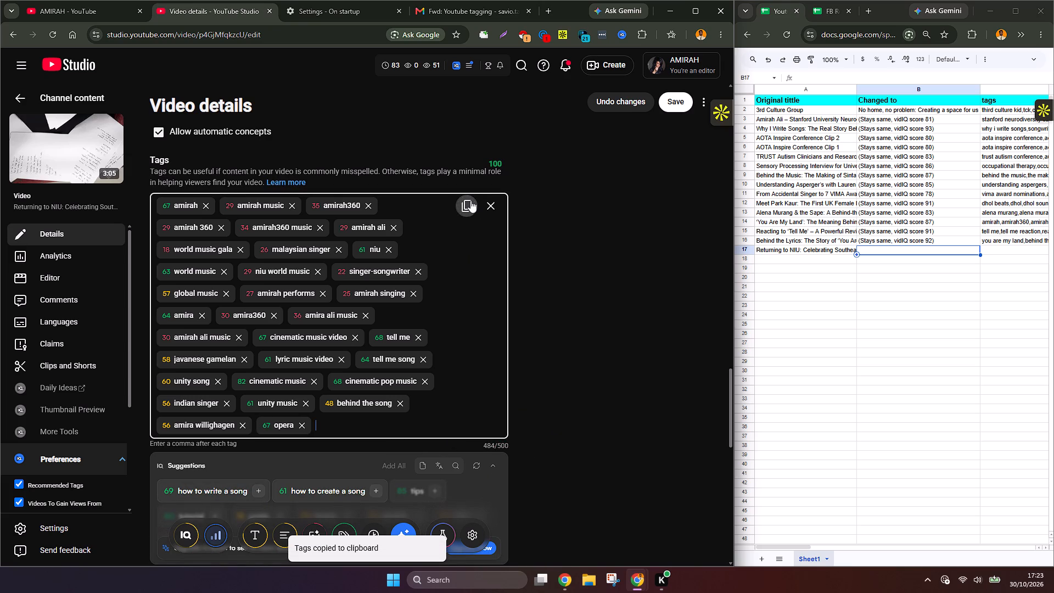
{"action": "double_click", "coordinate": [1001, 246]}
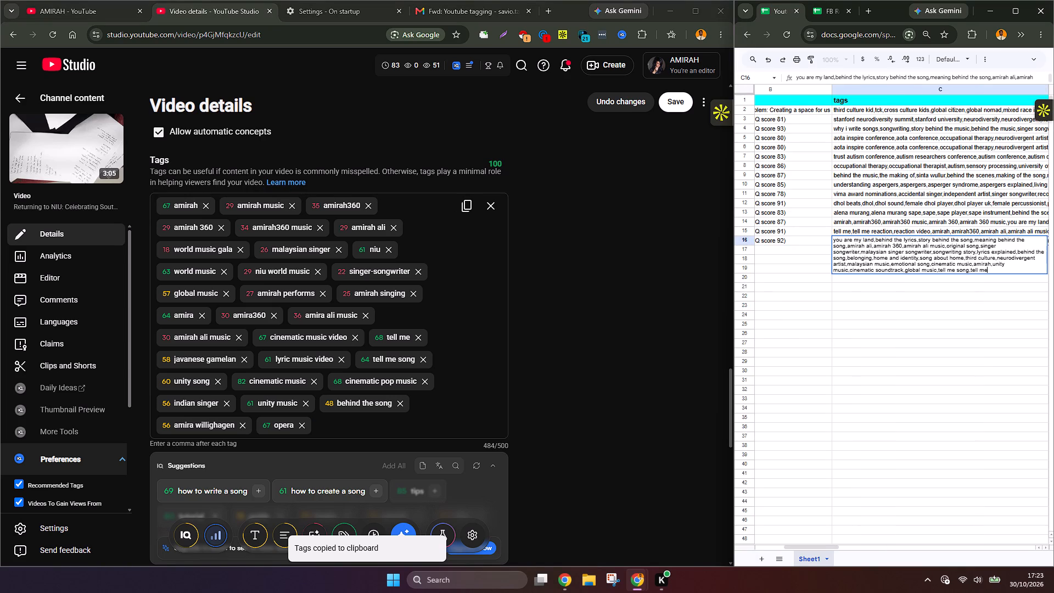
{"action": "left_click", "coordinate": [920, 307]}
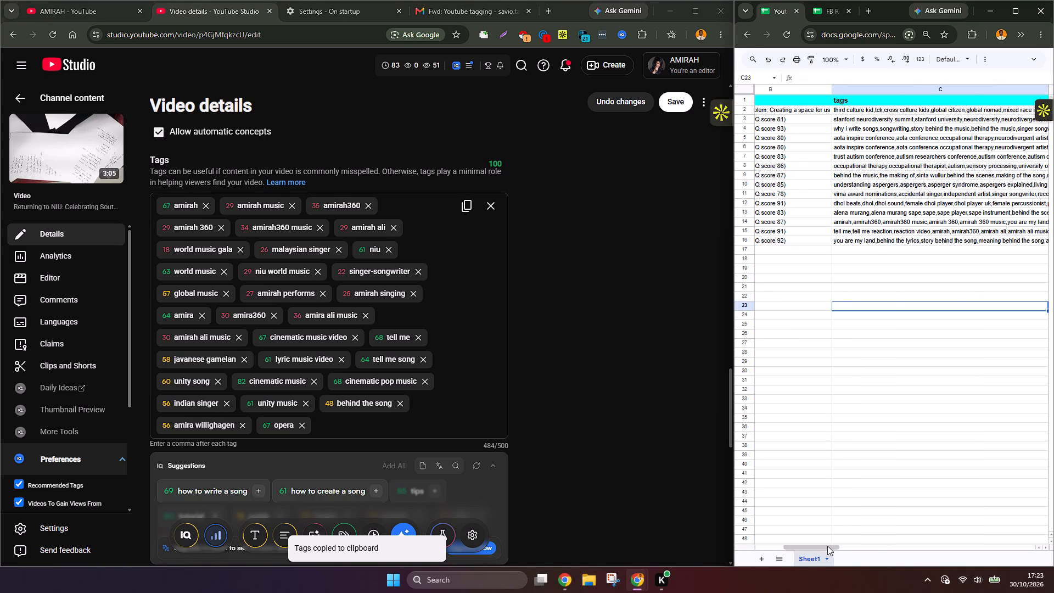
{"action": "left_click_drag", "start_coordinate": [827, 546], "coordinate": [798, 549]}
{"action": "double_click", "coordinate": [993, 253]}
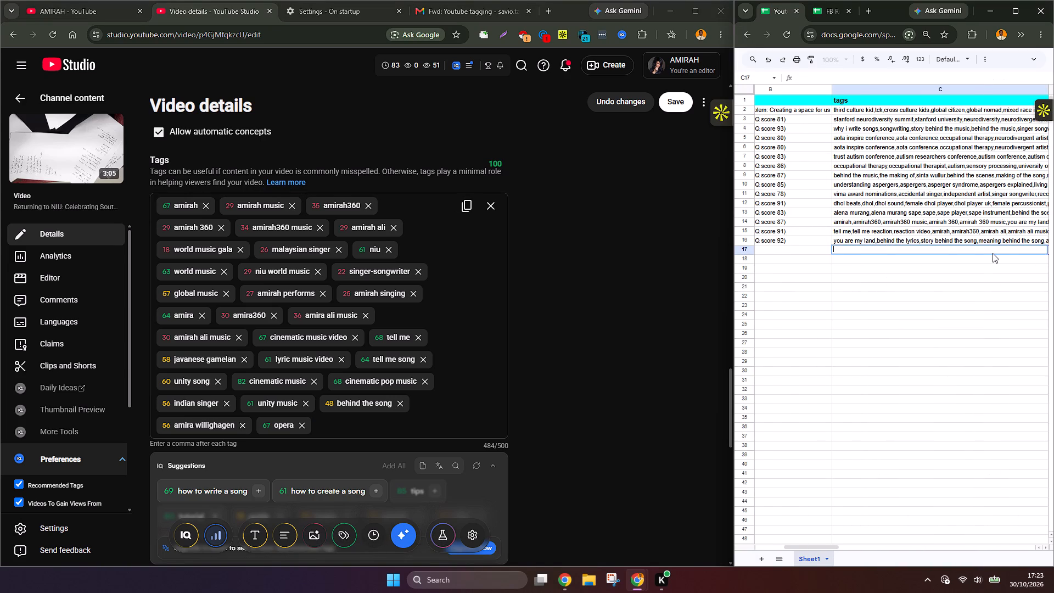
{"action": "key", "text": "ctrl+shift+v"}
{"action": "left_click", "coordinate": [896, 390]}
Copy row 16's Changed to note into row 17 and edit it to read '(Stays same, vidIQ score 77)'.
{"action": "left_click_drag", "start_coordinate": [819, 544], "coordinate": [803, 546]}
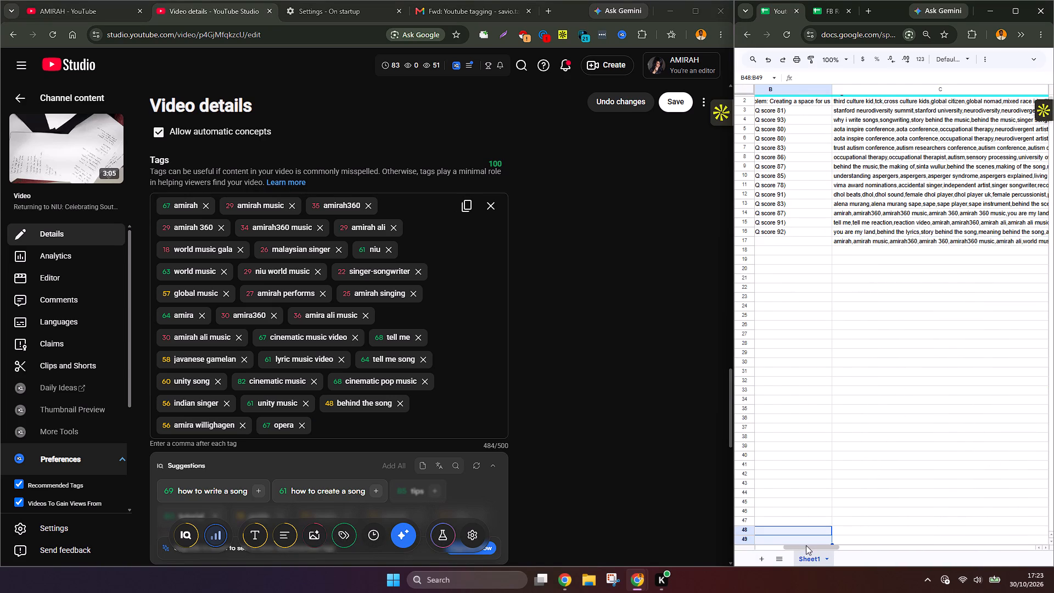
{"action": "left_click_drag", "start_coordinate": [808, 547], "coordinate": [753, 545]}
{"action": "left_click", "coordinate": [889, 383]}
{"action": "left_click", "coordinate": [886, 231]}
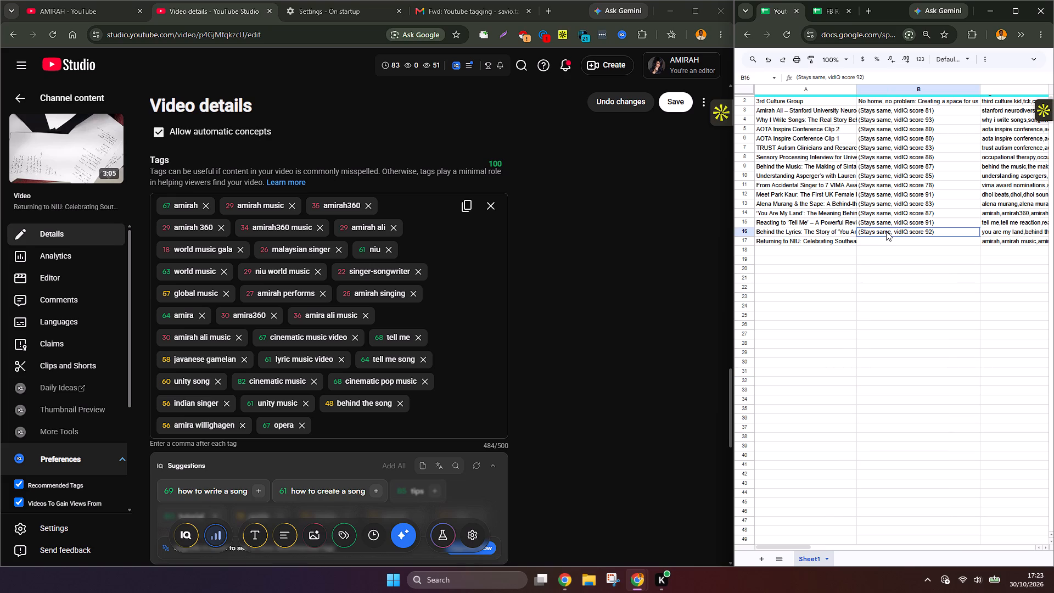
{"action": "key", "text": "ctrl+c"}
{"action": "left_click", "coordinate": [880, 242]}
{"action": "key", "text": "ctrl+v"}
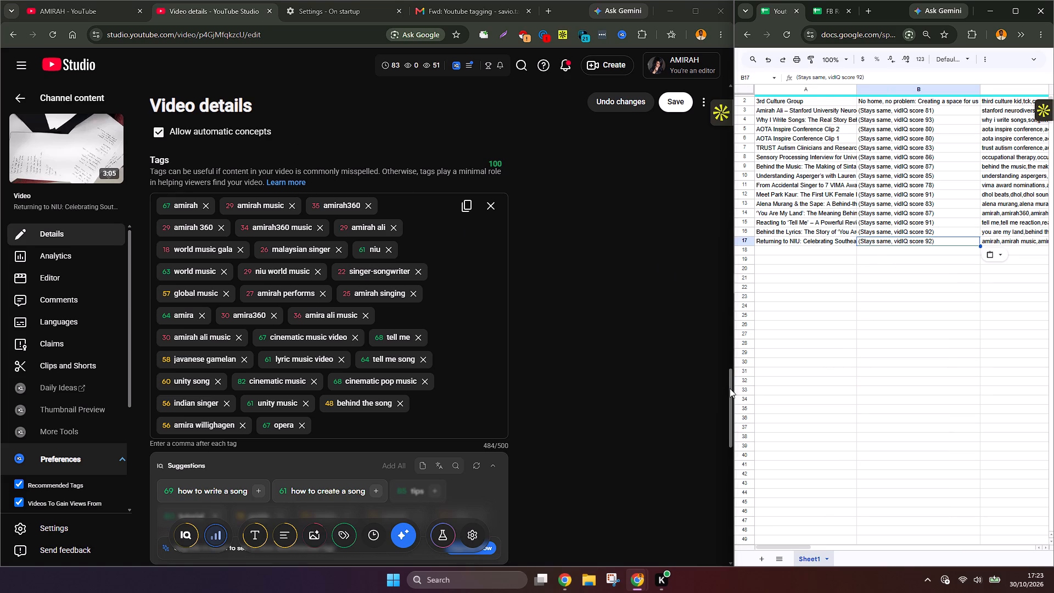
{"action": "left_click_drag", "start_coordinate": [730, 388], "coordinate": [725, 88]}
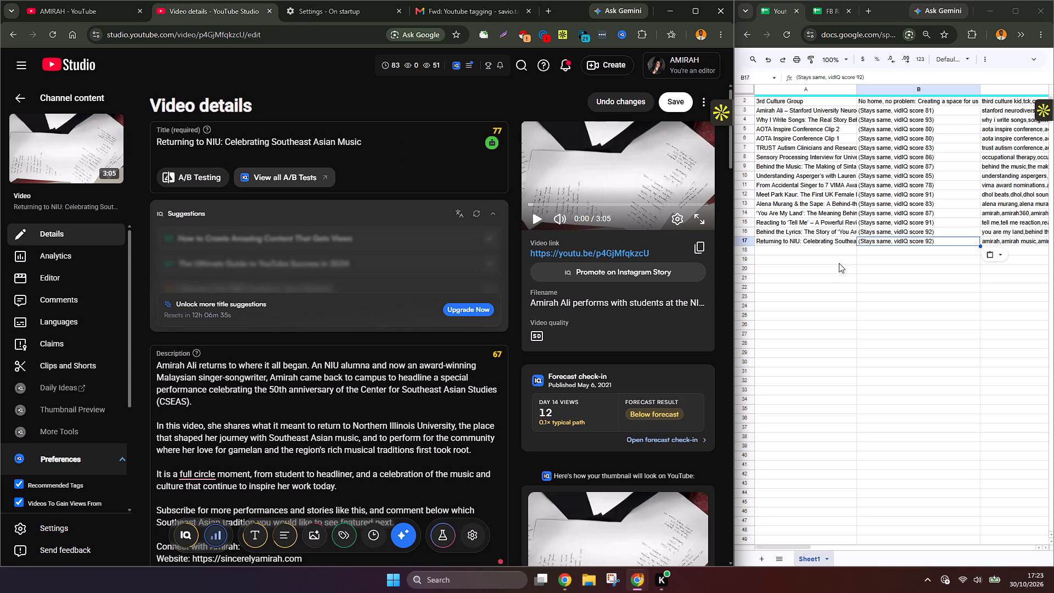
{"action": "double_click", "coordinate": [928, 240]}
{"action": "left_click", "coordinate": [928, 240]}
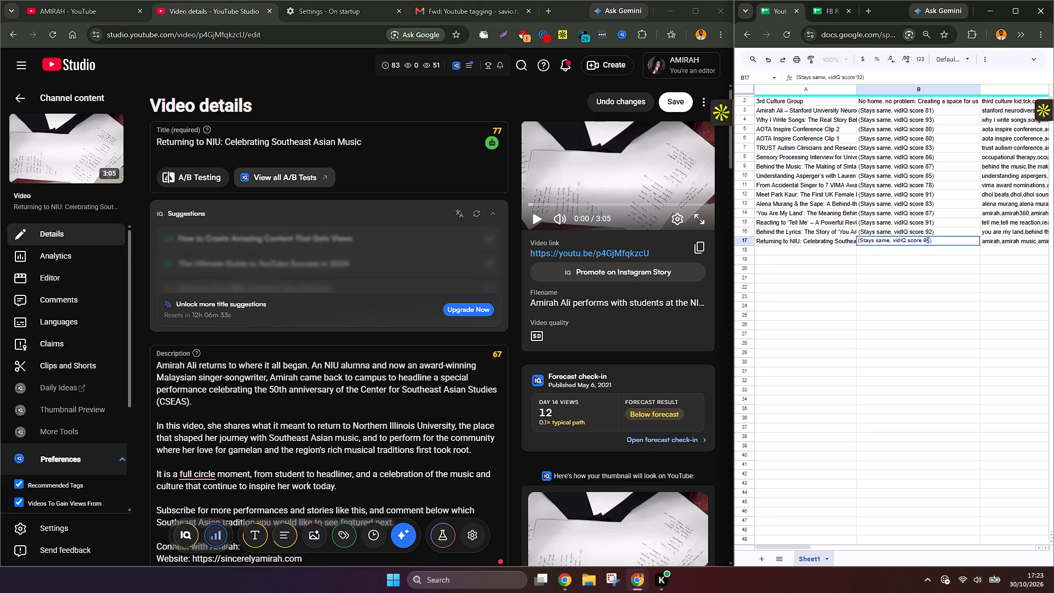
{"action": "key", "text": "7"}
{"action": "key", "text": "7"}
{"action": "left_click", "coordinate": [872, 323]}
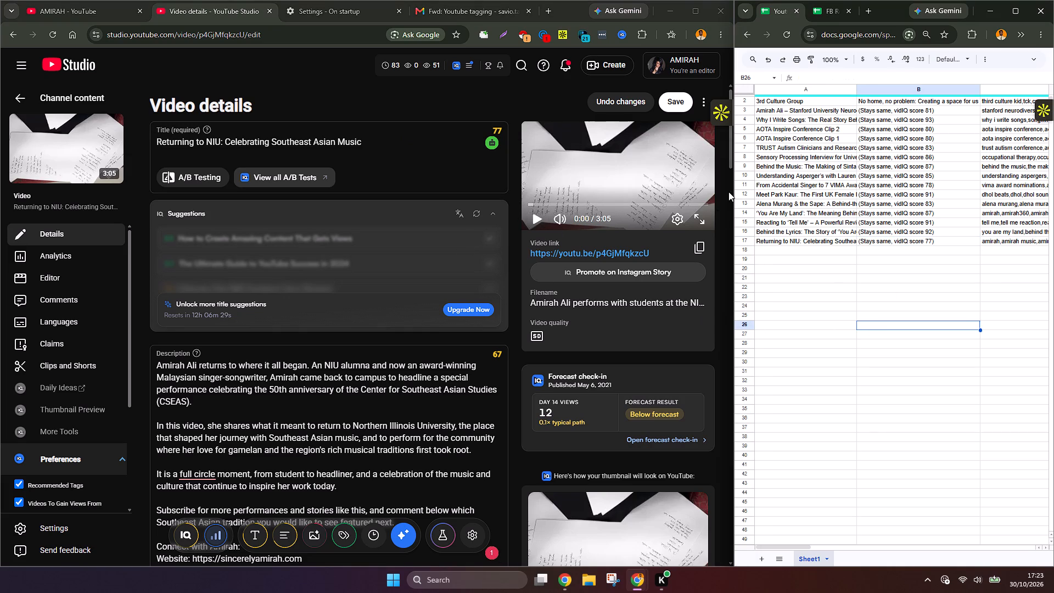
Set the video's paid promotion declaration to 'No, my video doesn't include paid promotion'.
{"action": "left_click_drag", "start_coordinate": [729, 163], "coordinate": [730, 293]}
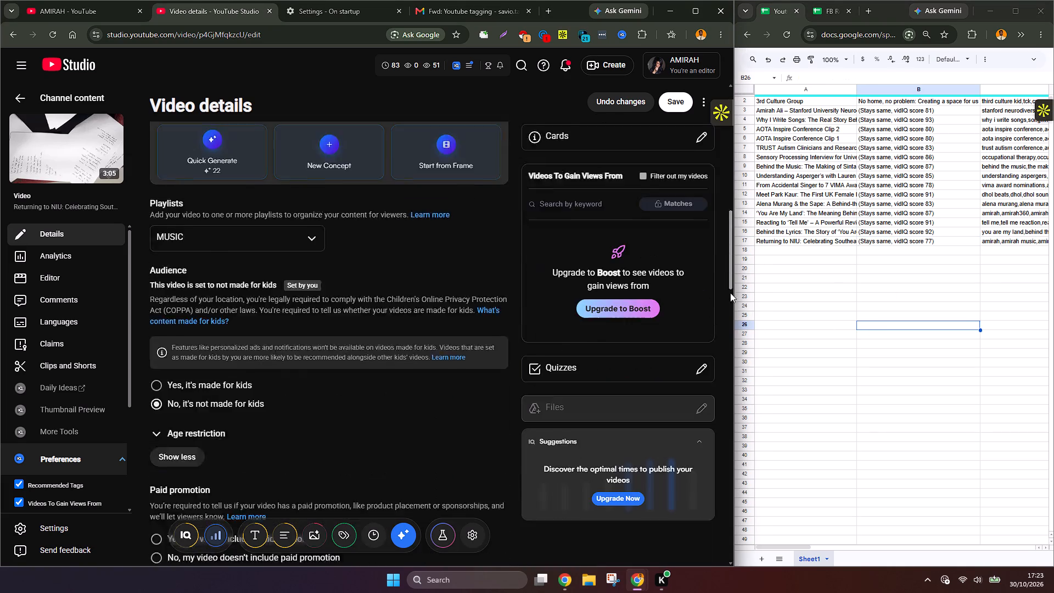
{"action": "left_click_drag", "start_coordinate": [730, 293], "coordinate": [726, 359]}
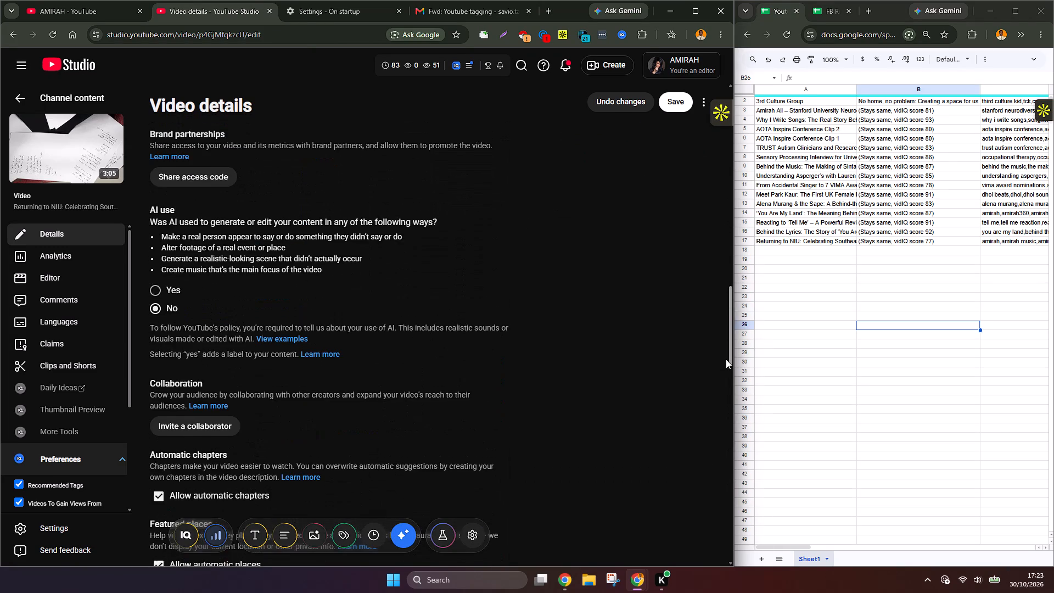
{"action": "left_click_drag", "start_coordinate": [726, 359], "coordinate": [717, 305]}
{"action": "left_click", "coordinate": [271, 436]}
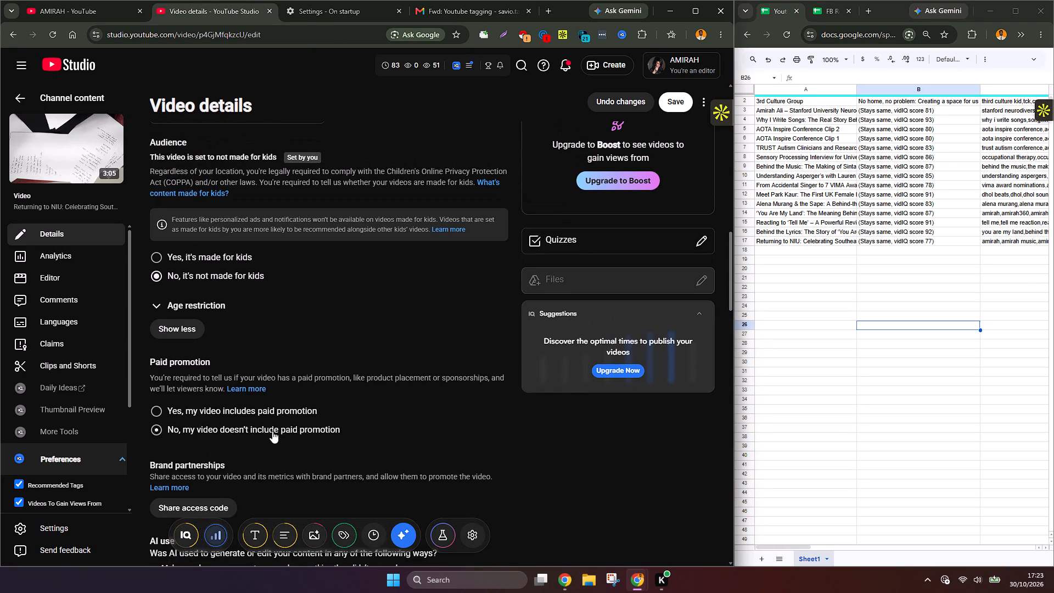
{"action": "left_click", "coordinate": [272, 431]}
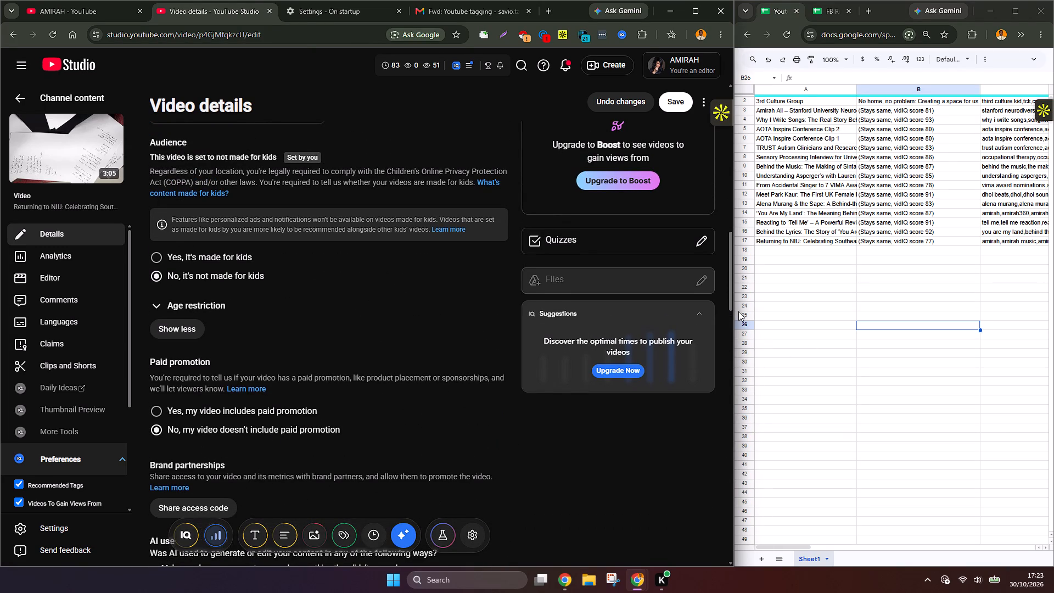
Check the remaining video details and save the changes to 'Returning to NIU: Celebrating Southeast Asian Music'.
{"action": "left_click", "coordinate": [727, 305]}
{"action": "left_click_drag", "start_coordinate": [731, 306], "coordinate": [717, 525]}
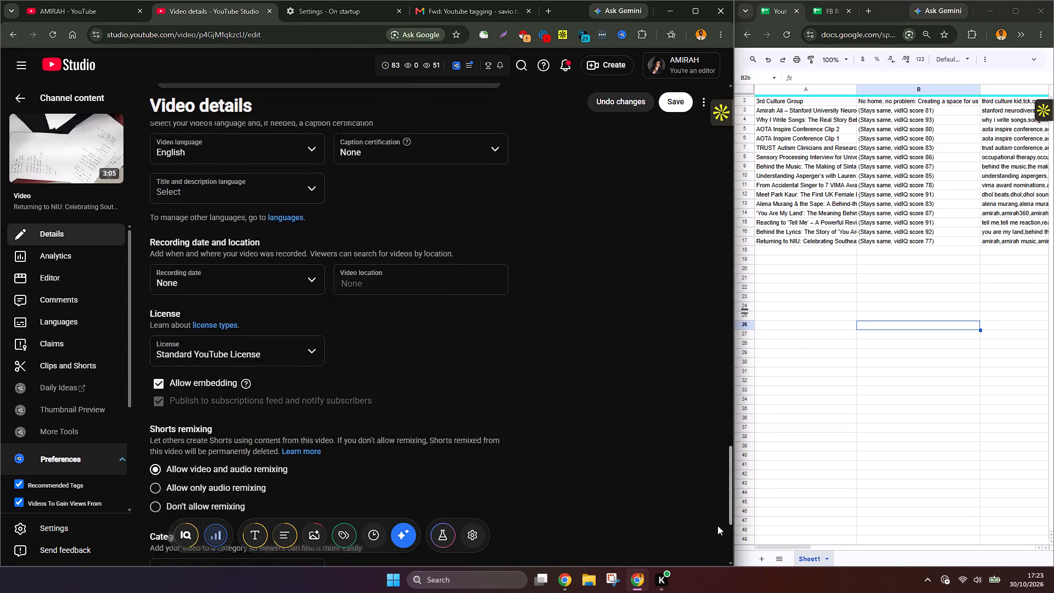
{"action": "left_click_drag", "start_coordinate": [717, 525], "coordinate": [733, 127]}
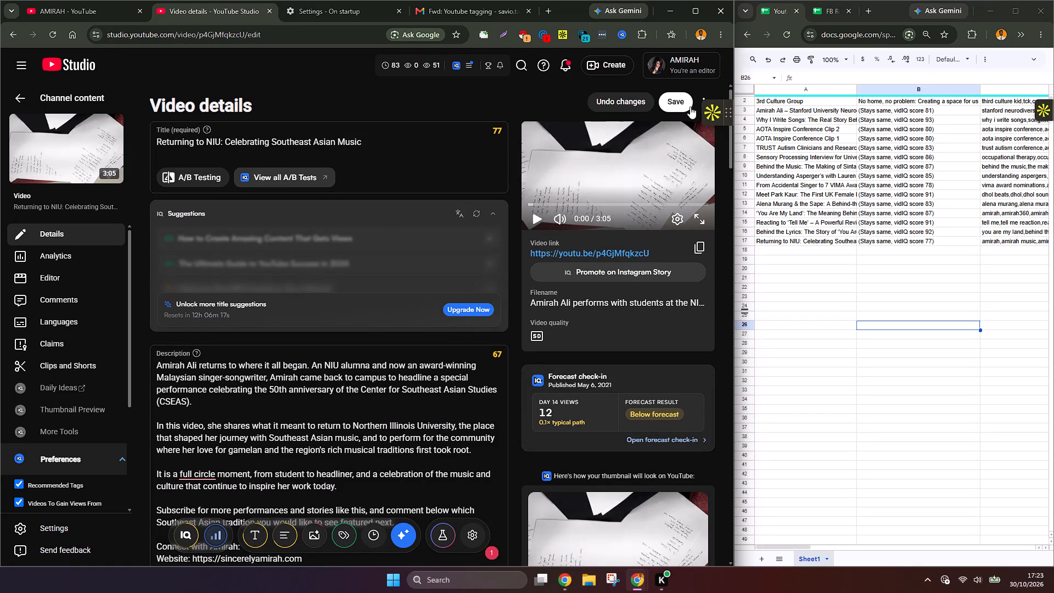
{"action": "left_click", "coordinate": [679, 105]}
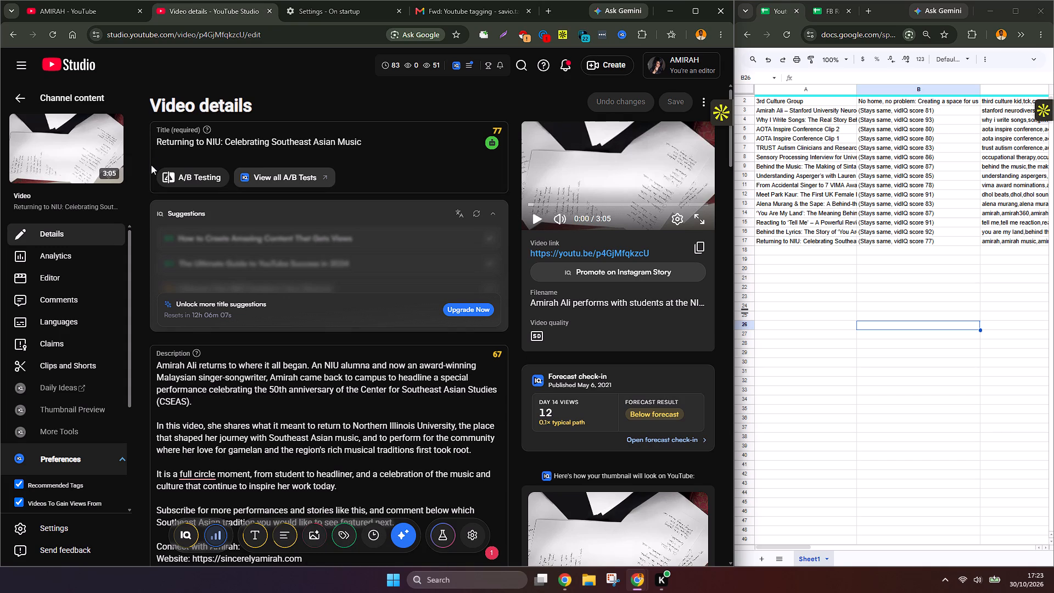
Return to the channel content list and scan the videos against the tagging sheet for the next unprocessed one.
{"action": "left_click", "coordinate": [61, 100]}
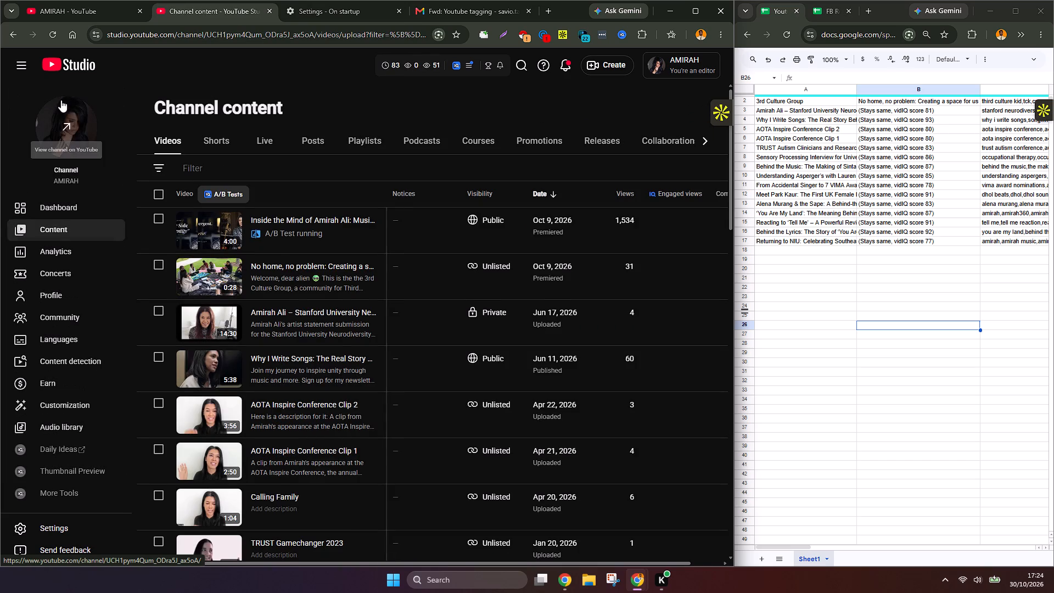
{"action": "left_click_drag", "start_coordinate": [731, 220], "coordinate": [734, 247]}
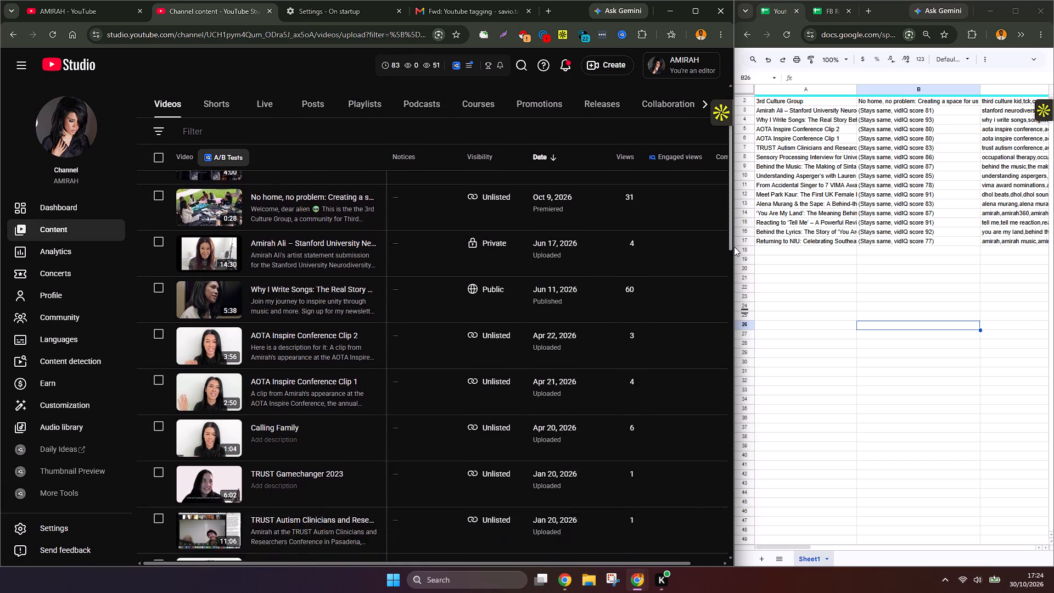
{"action": "left_click_drag", "start_coordinate": [734, 247], "coordinate": [732, 287]}
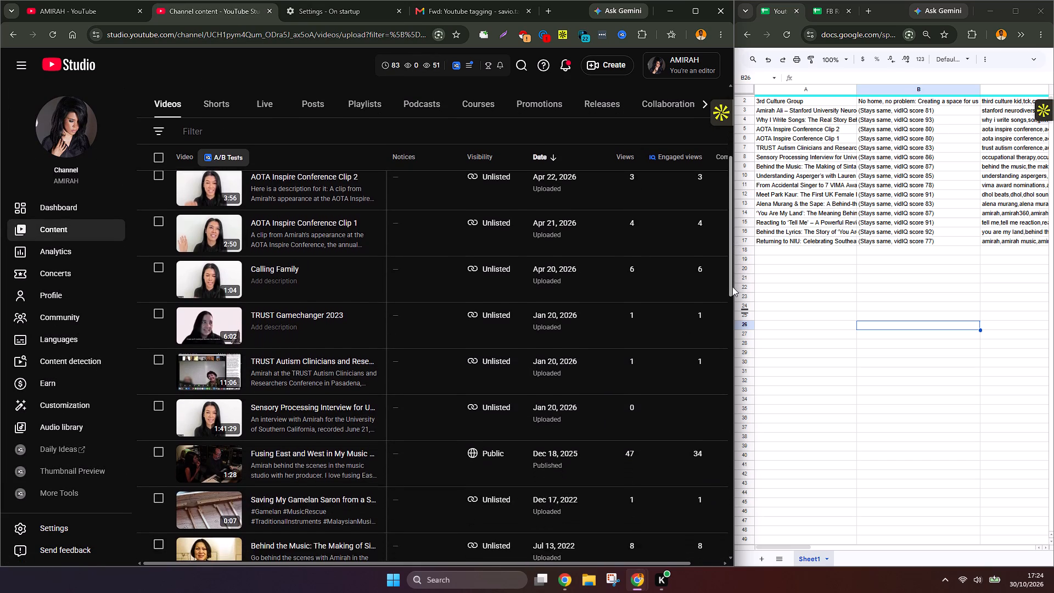
{"action": "left_click_drag", "start_coordinate": [732, 287], "coordinate": [733, 296]}
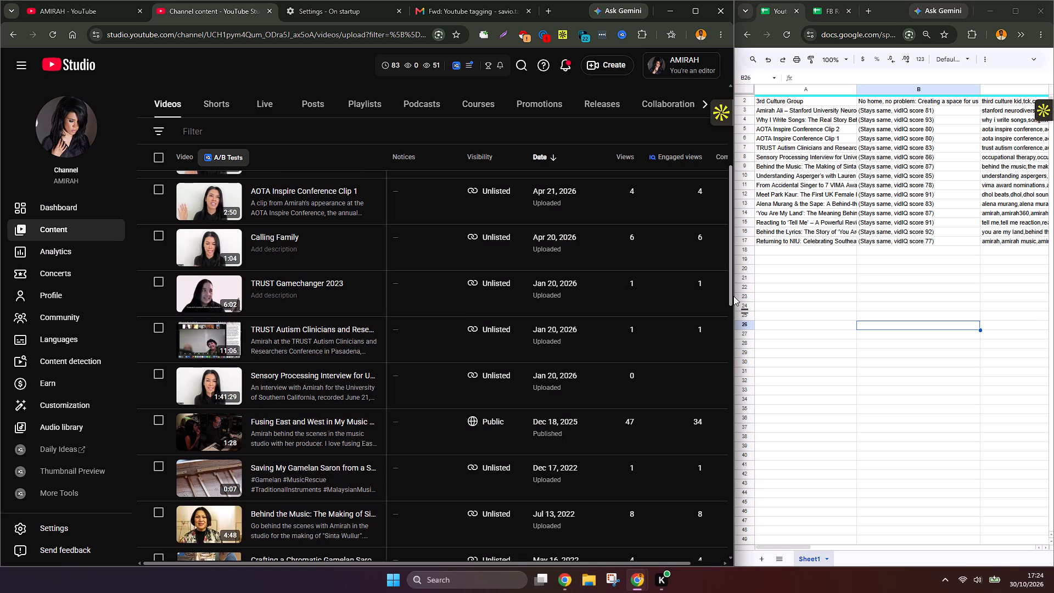
{"action": "left_click_drag", "start_coordinate": [733, 296], "coordinate": [734, 305]}
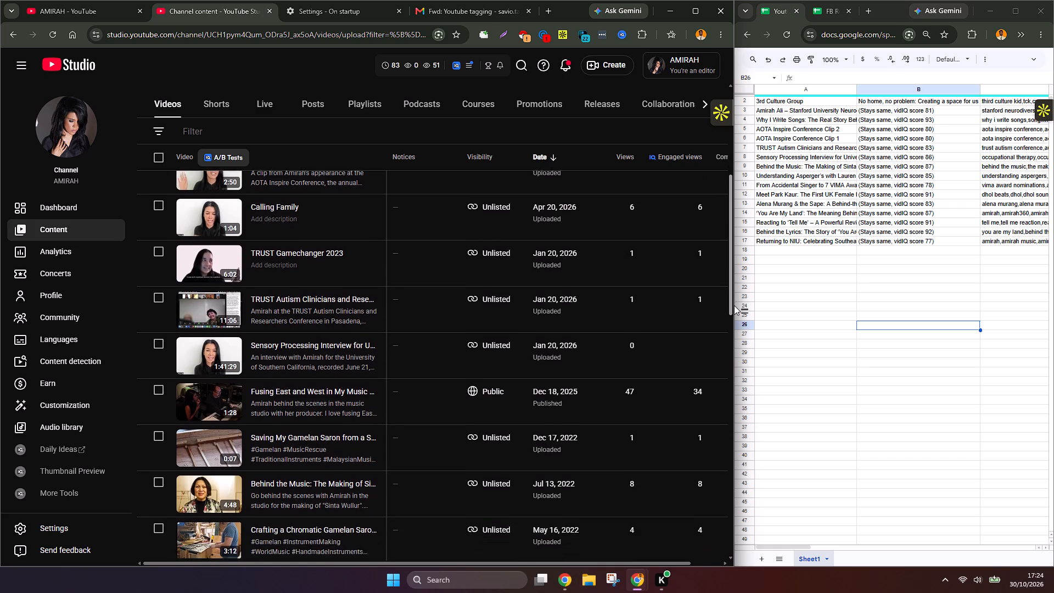
{"action": "left_click_drag", "start_coordinate": [734, 305], "coordinate": [734, 371]}
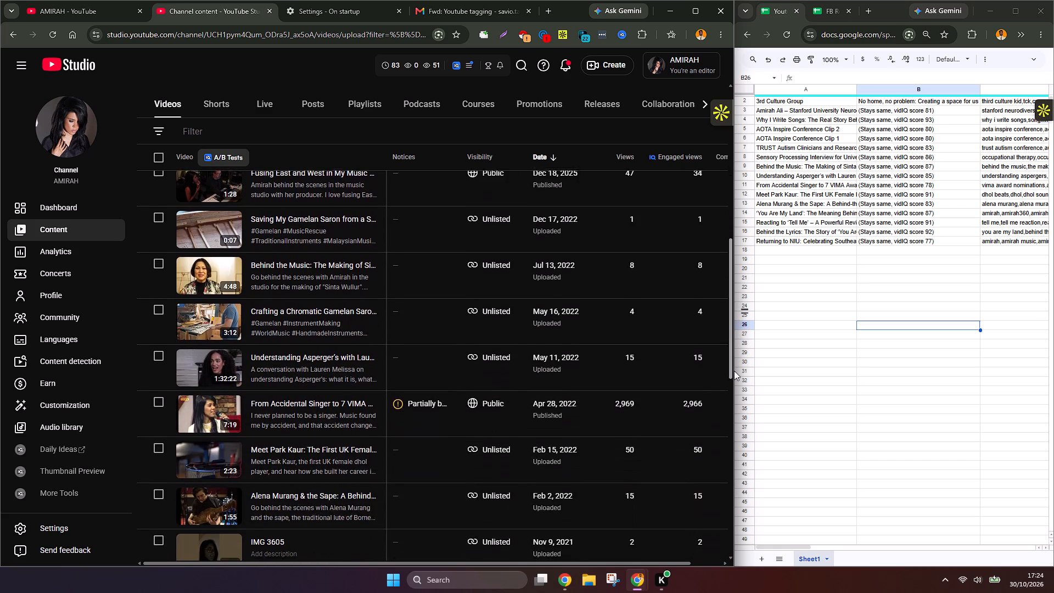
{"action": "left_click_drag", "start_coordinate": [734, 371], "coordinate": [750, 432]}
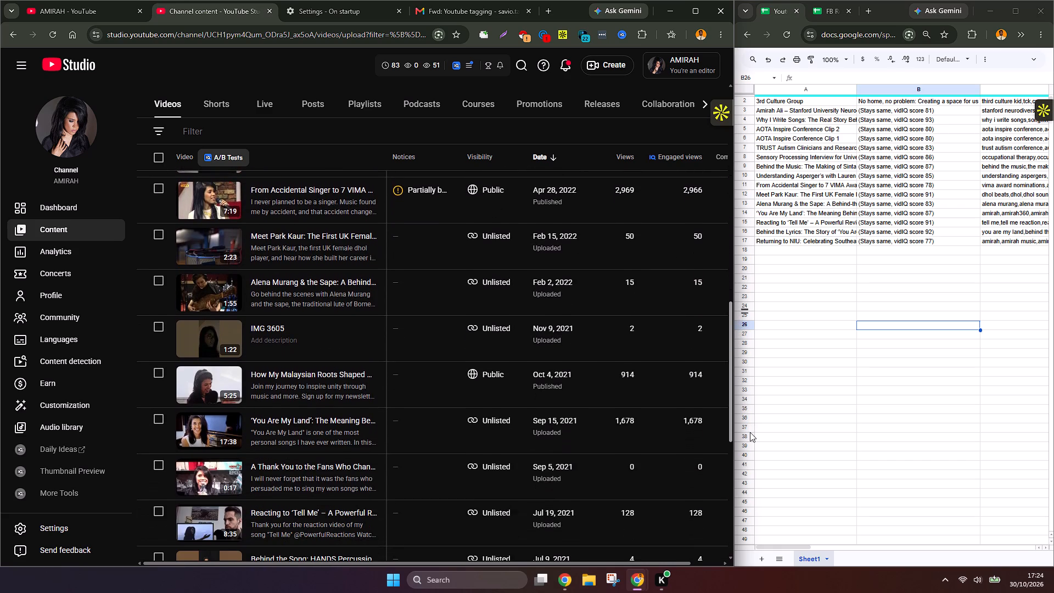
{"action": "left_click_drag", "start_coordinate": [750, 432], "coordinate": [758, 491]}
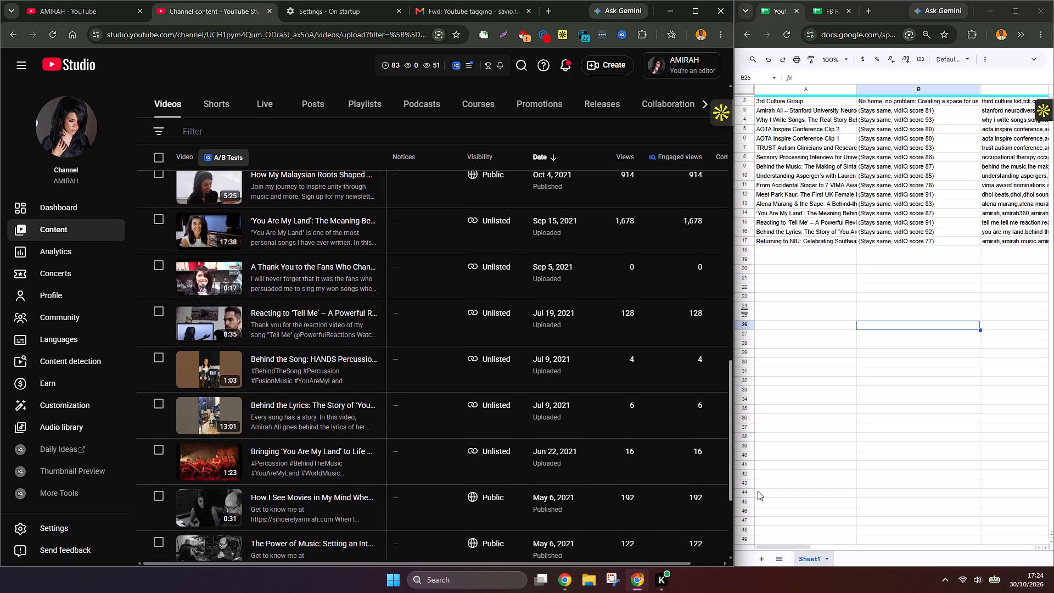
{"action": "left_click_drag", "start_coordinate": [758, 491], "coordinate": [762, 509]}
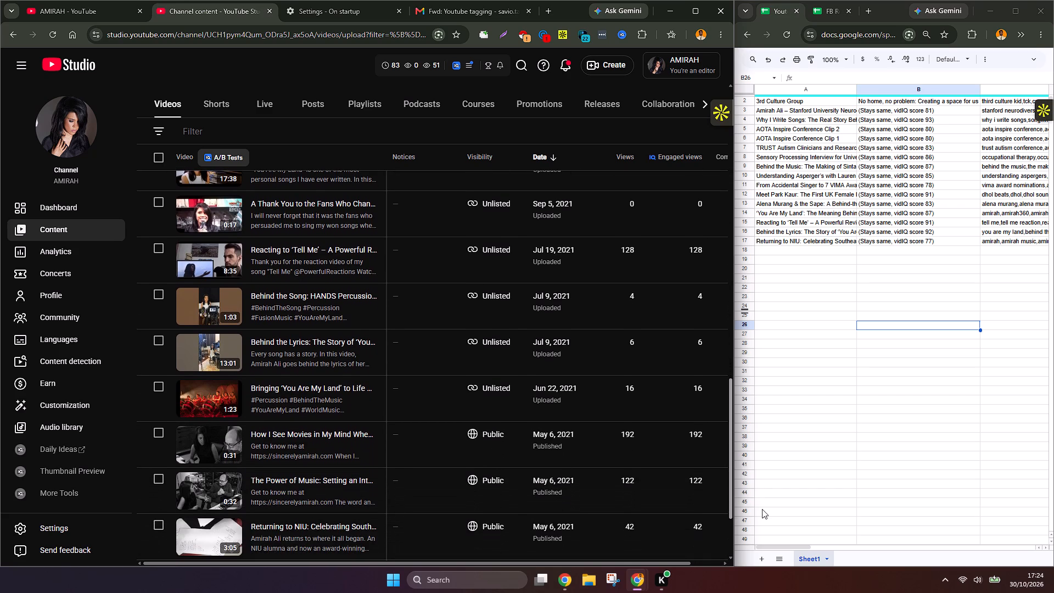
{"action": "left_click_drag", "start_coordinate": [762, 509], "coordinate": [762, 510]}
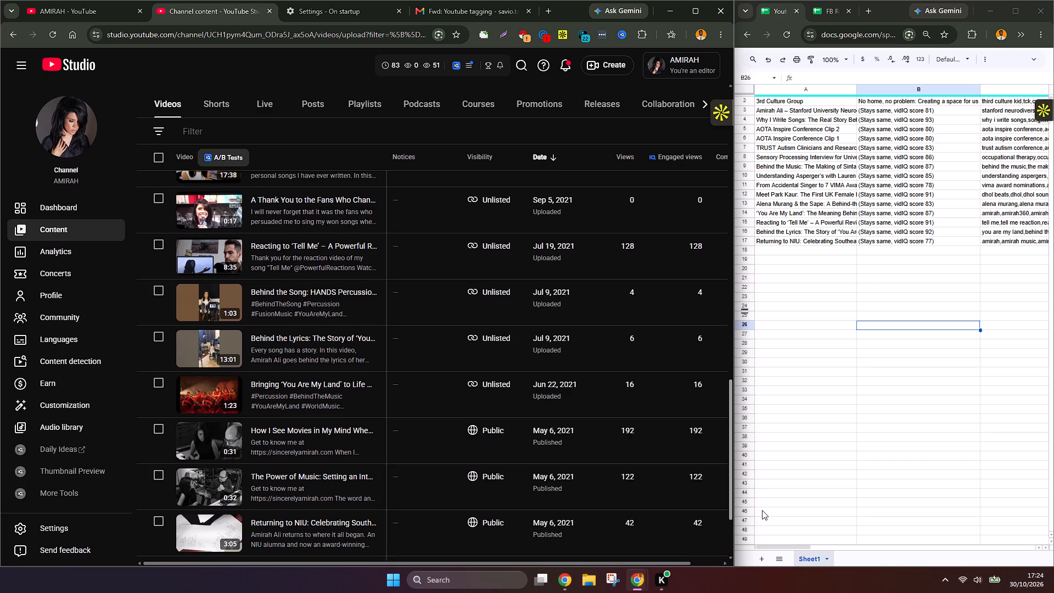
{"action": "left_click_drag", "start_coordinate": [762, 510], "coordinate": [766, 505]}
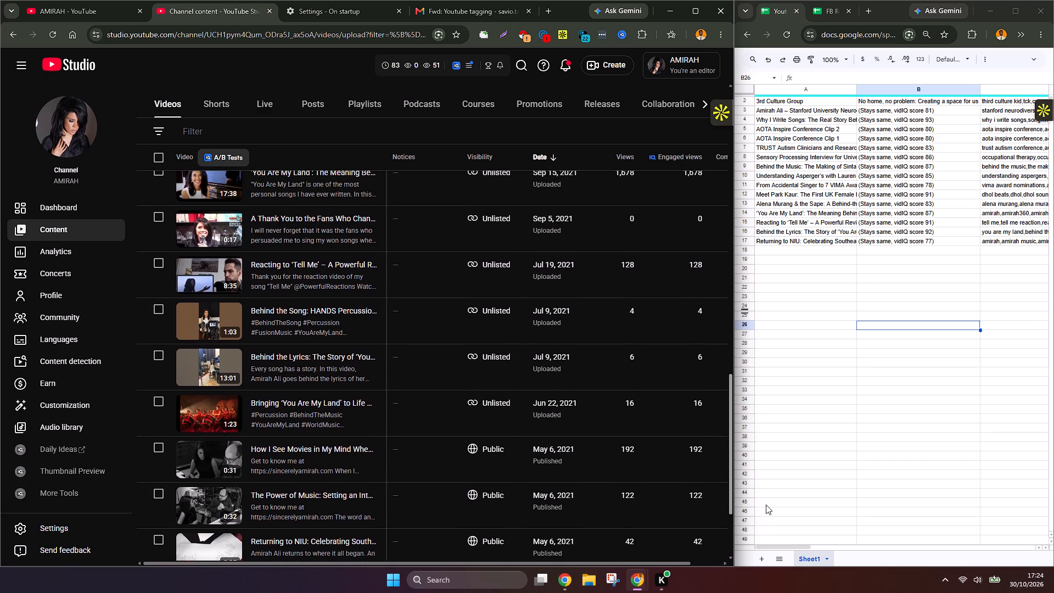
{"action": "left_click_drag", "start_coordinate": [766, 505], "coordinate": [770, 523]}
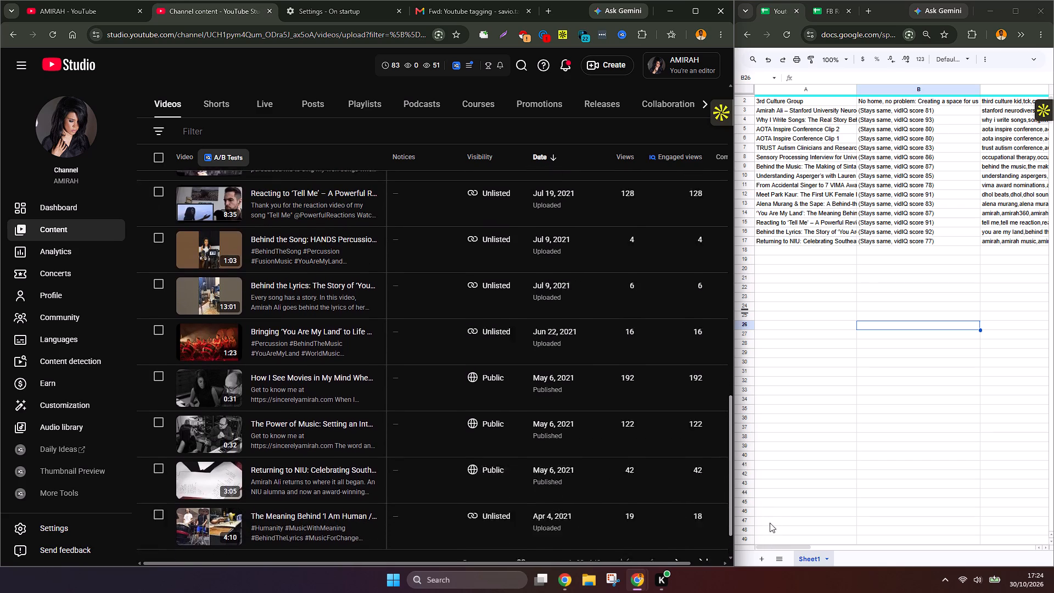
{"action": "left_click_drag", "start_coordinate": [770, 523], "coordinate": [771, 473]}
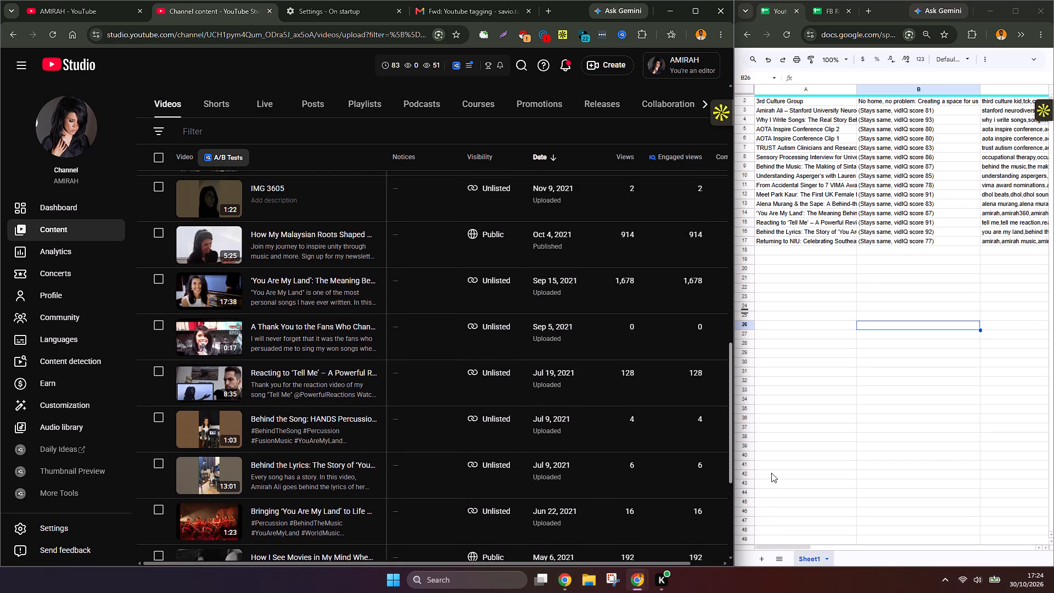
{"action": "left_click_drag", "start_coordinate": [771, 473], "coordinate": [780, 328]}
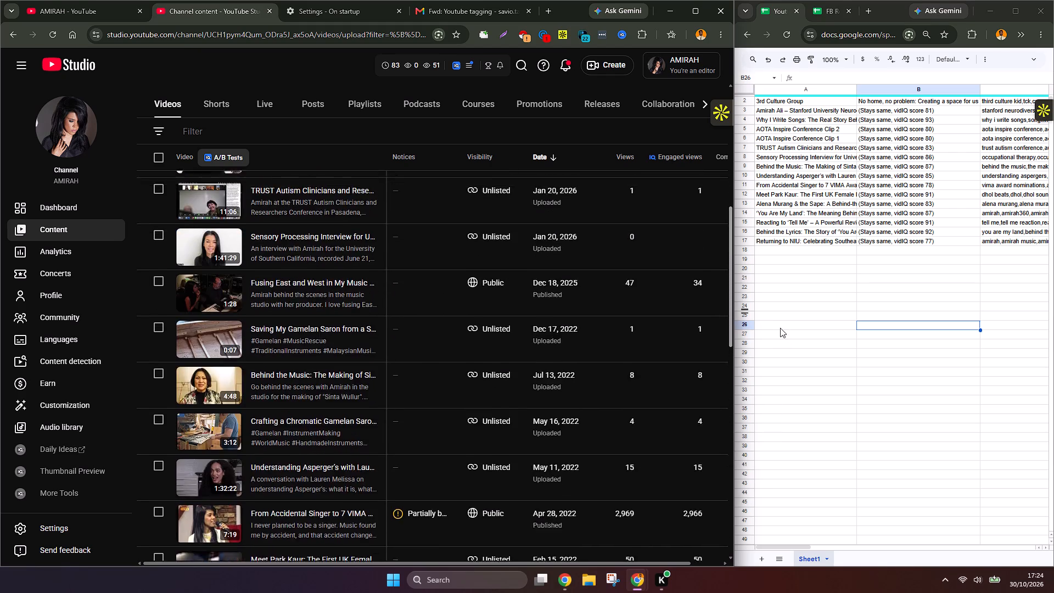
{"action": "left_click_drag", "start_coordinate": [780, 328], "coordinate": [776, 241]}
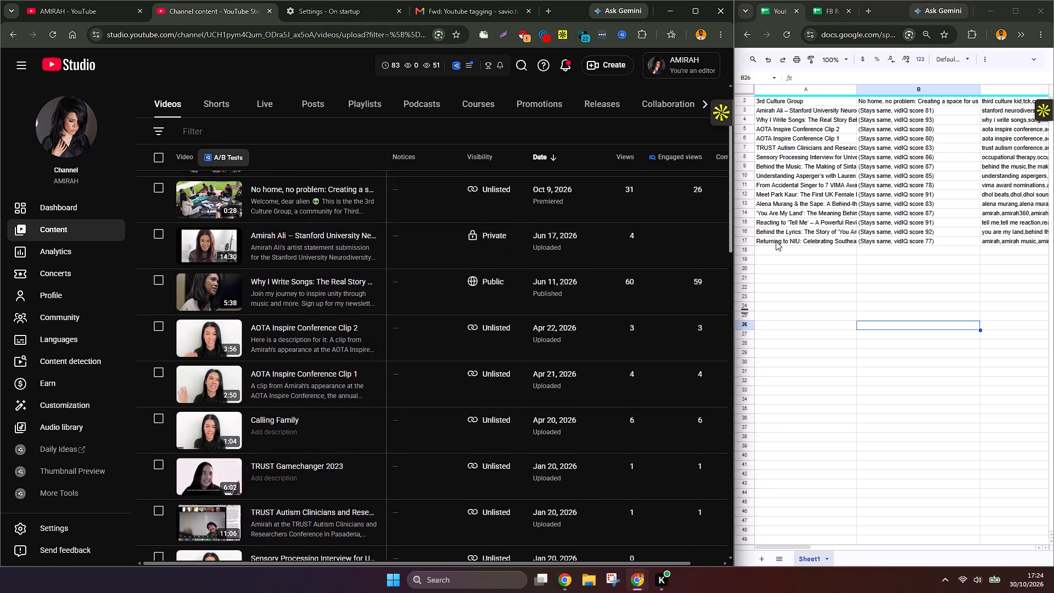
{"action": "left_click_drag", "start_coordinate": [776, 241], "coordinate": [773, 430]}
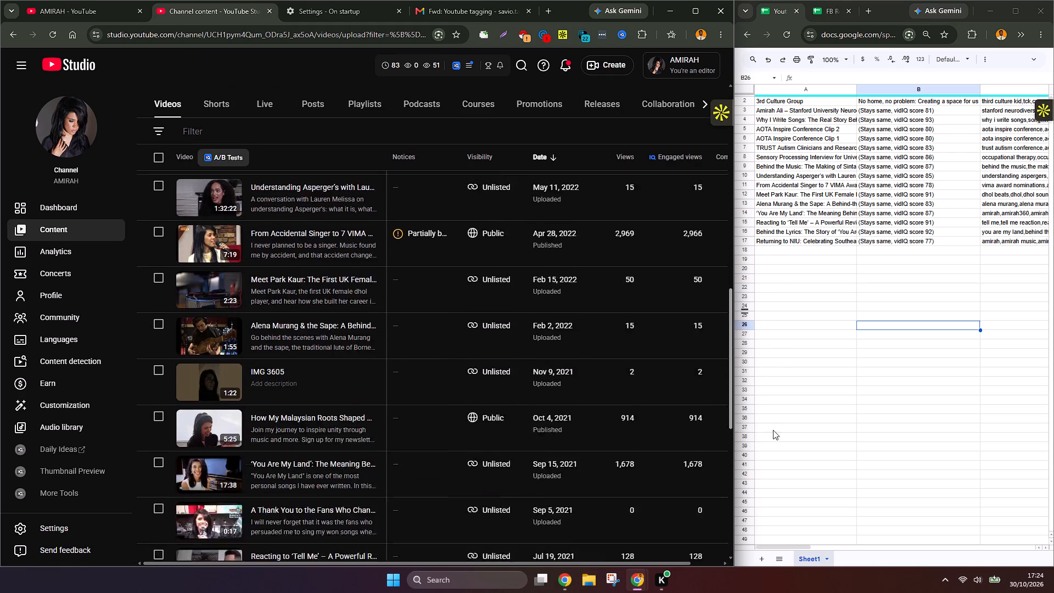
{"action": "left_click_drag", "start_coordinate": [773, 430], "coordinate": [770, 511]}
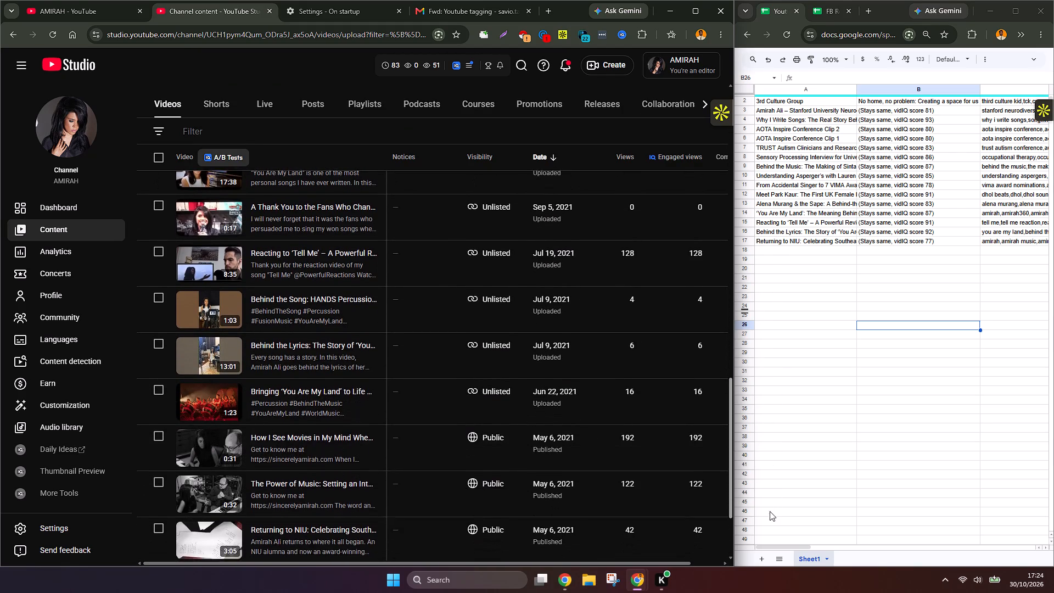
{"action": "left_click_drag", "start_coordinate": [770, 511], "coordinate": [772, 543]}
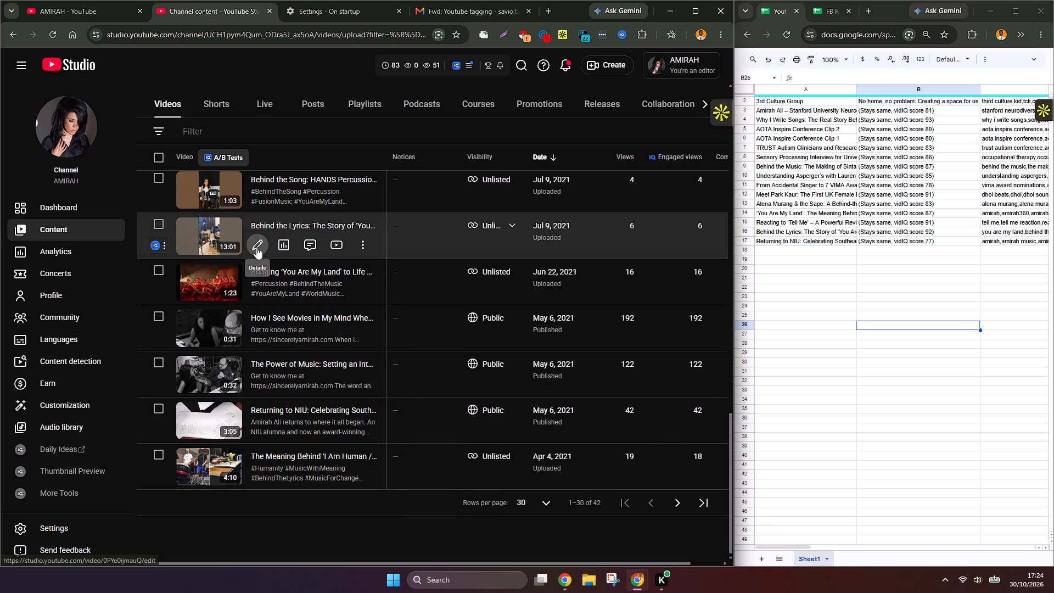
Open the details of 'Behind the Lyrics: The Story of 'You Are My Land'' and compare its title with row 16 of the tagging sheet.
{"action": "left_click", "coordinate": [256, 247]}
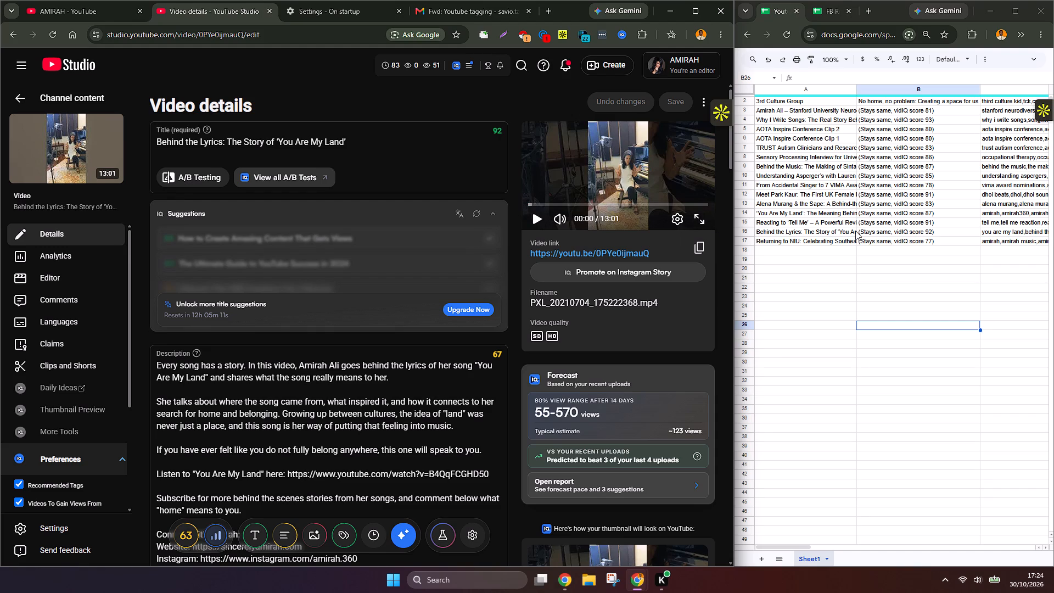
{"action": "double_click", "coordinate": [817, 233]}
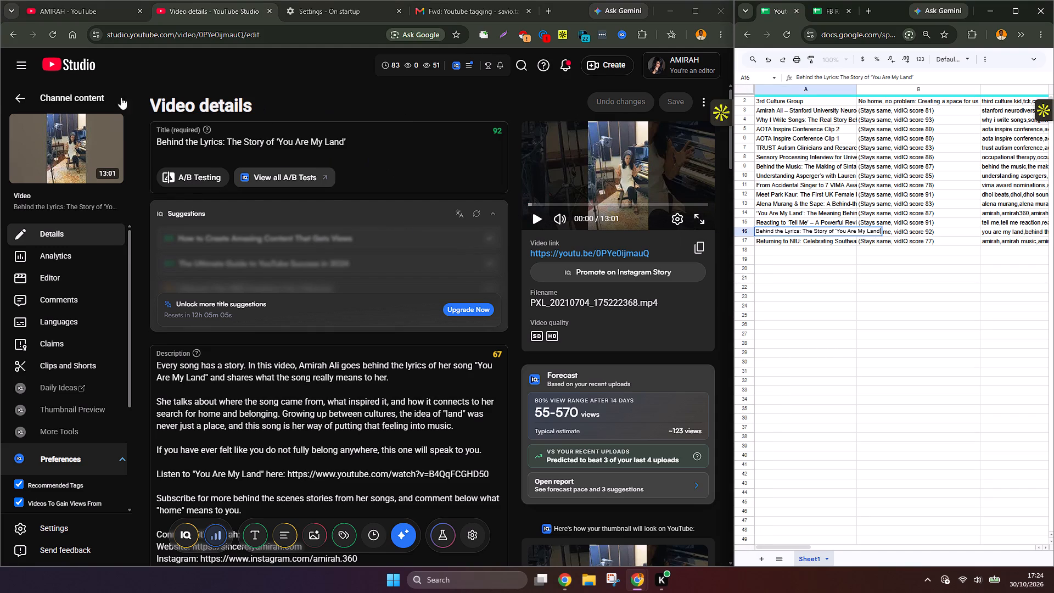
Go back to the channel content and open the details of 'The Meaning Behind 'I Am Human / Saya Manusia'', uploaded Apr 4, 2021.
{"action": "left_click", "coordinate": [29, 98]}
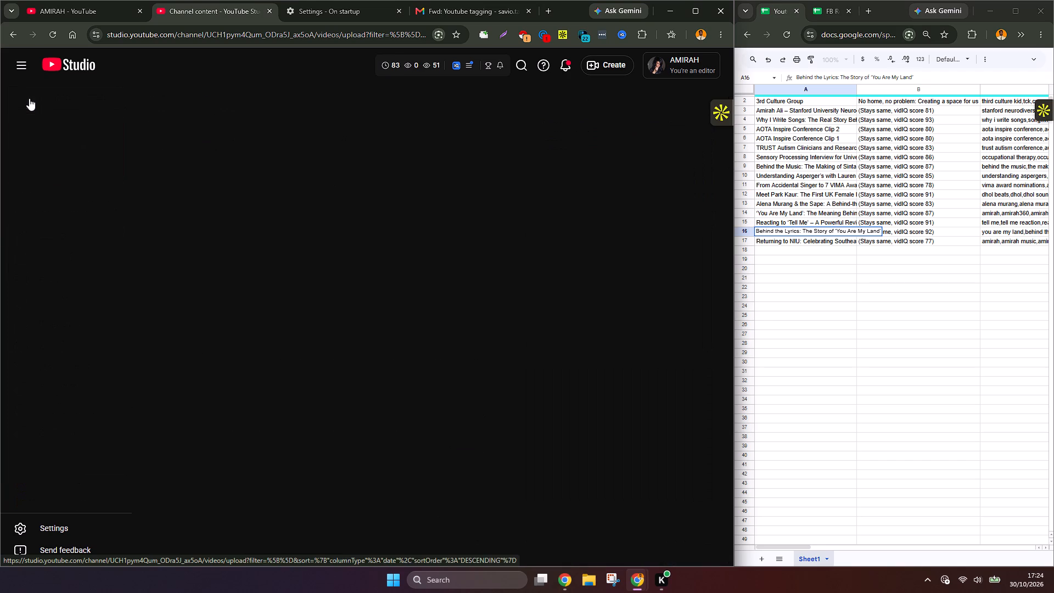
{"action": "left_click_drag", "start_coordinate": [730, 222], "coordinate": [726, 312]}
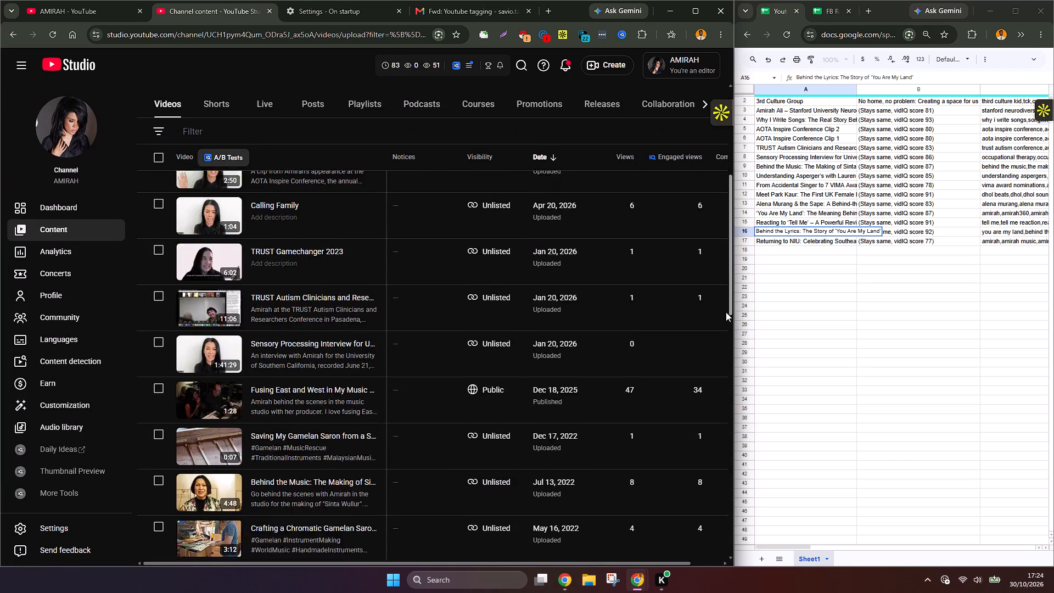
{"action": "left_click_drag", "start_coordinate": [726, 312], "coordinate": [740, 534]}
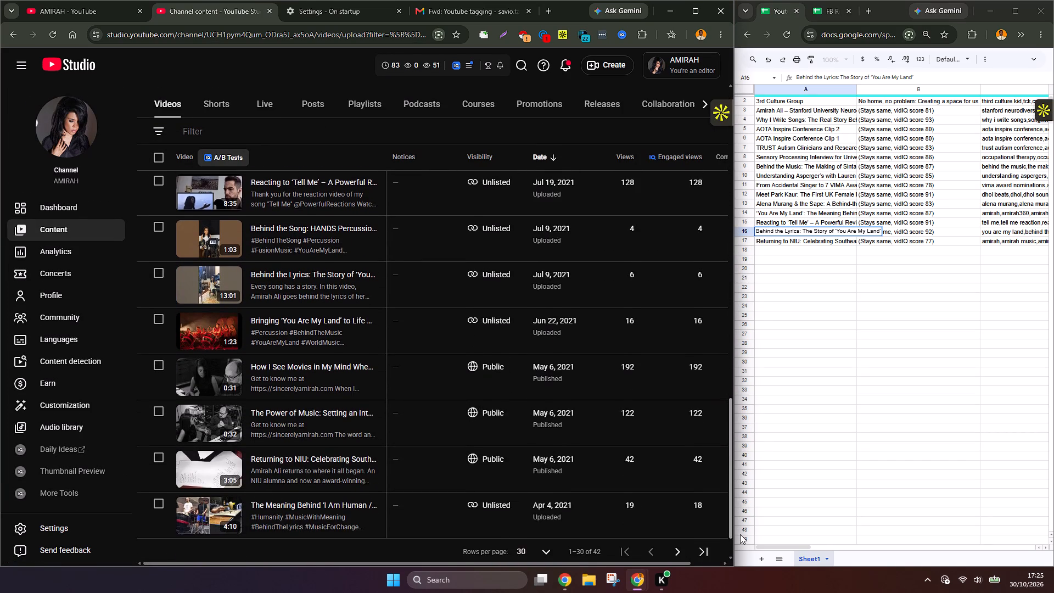
{"action": "left_click_drag", "start_coordinate": [740, 534], "coordinate": [741, 540]}
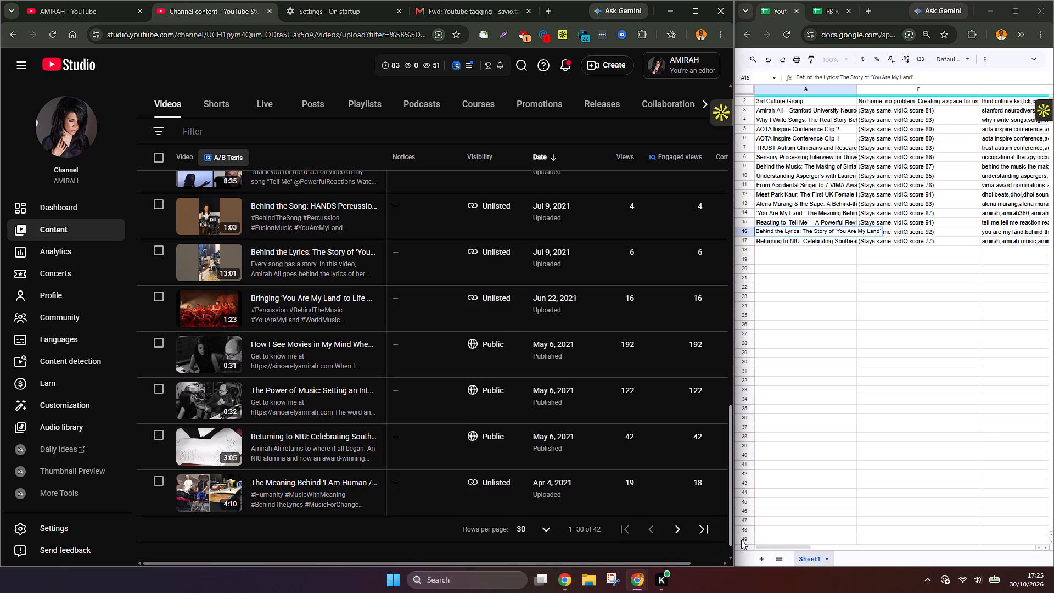
{"action": "left_click_drag", "start_coordinate": [741, 540], "coordinate": [740, 554]}
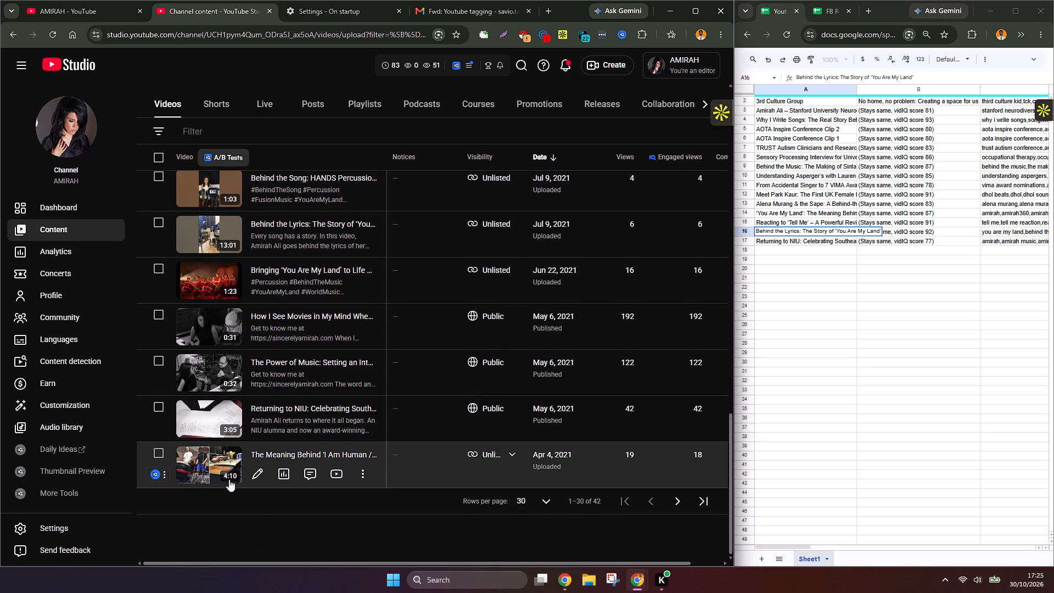
{"action": "left_click", "coordinate": [253, 477]}
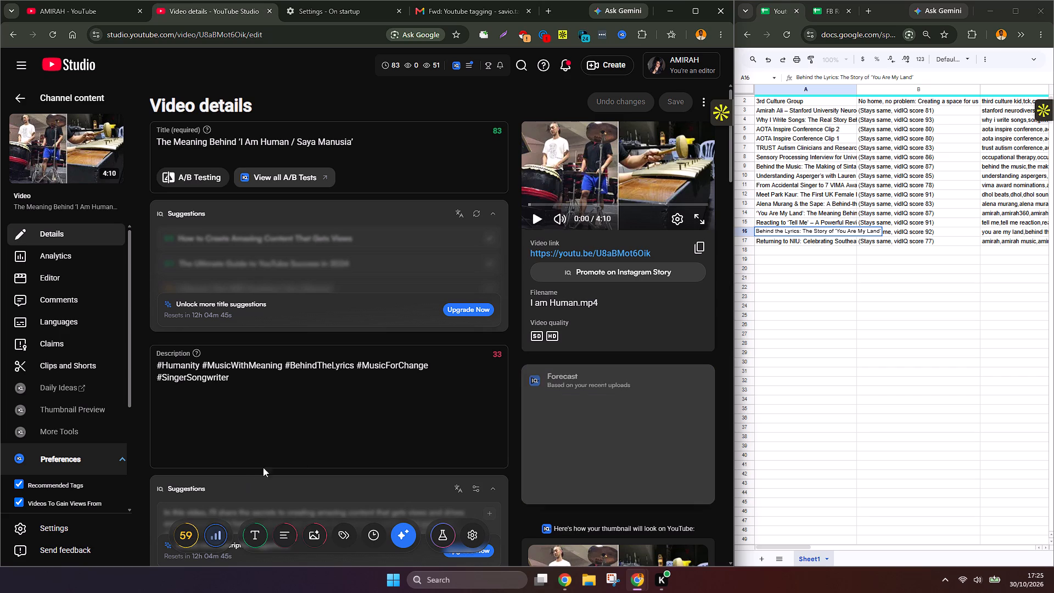
Copy the video's full title and send it to the Muse chat to generate tags.
{"action": "left_click_drag", "start_coordinate": [360, 142], "coordinate": [284, 142]}
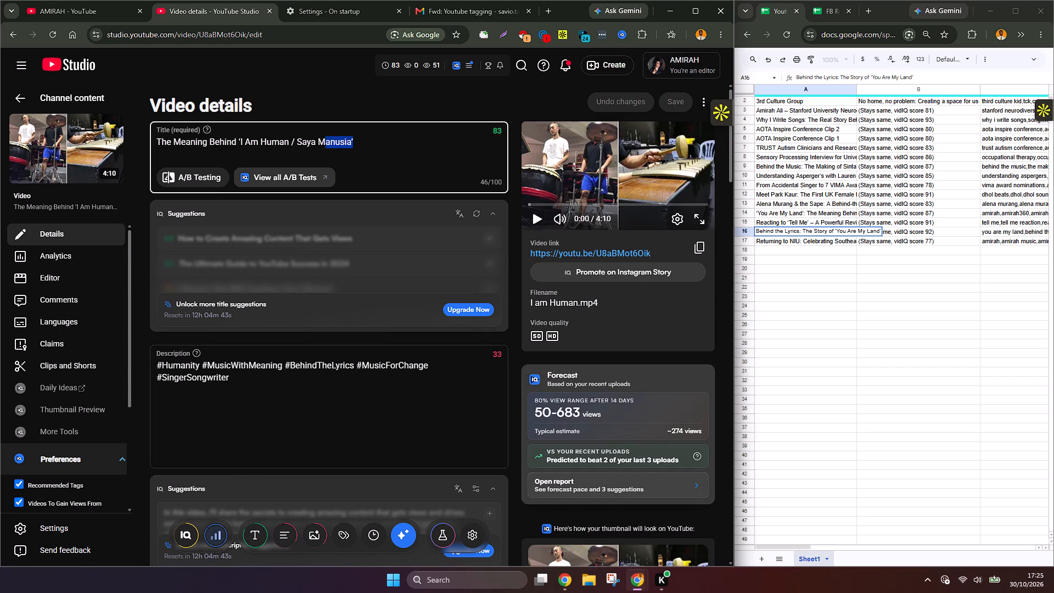
{"action": "left_click_drag", "start_coordinate": [284, 142], "coordinate": [132, 136]}
{"action": "key", "text": "ctrl+c"}
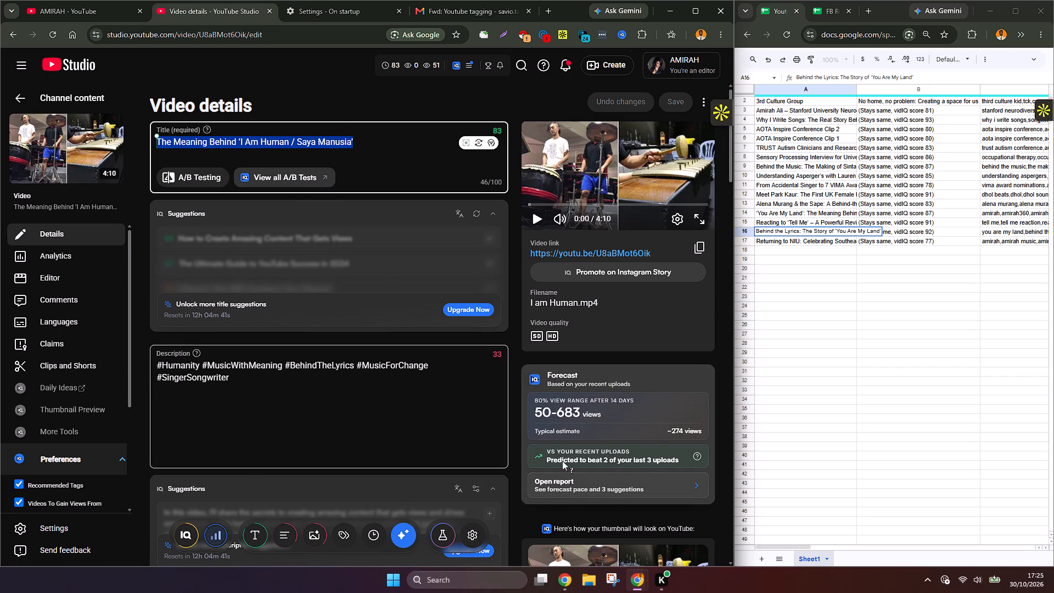
{"action": "left_click", "coordinate": [568, 581]}
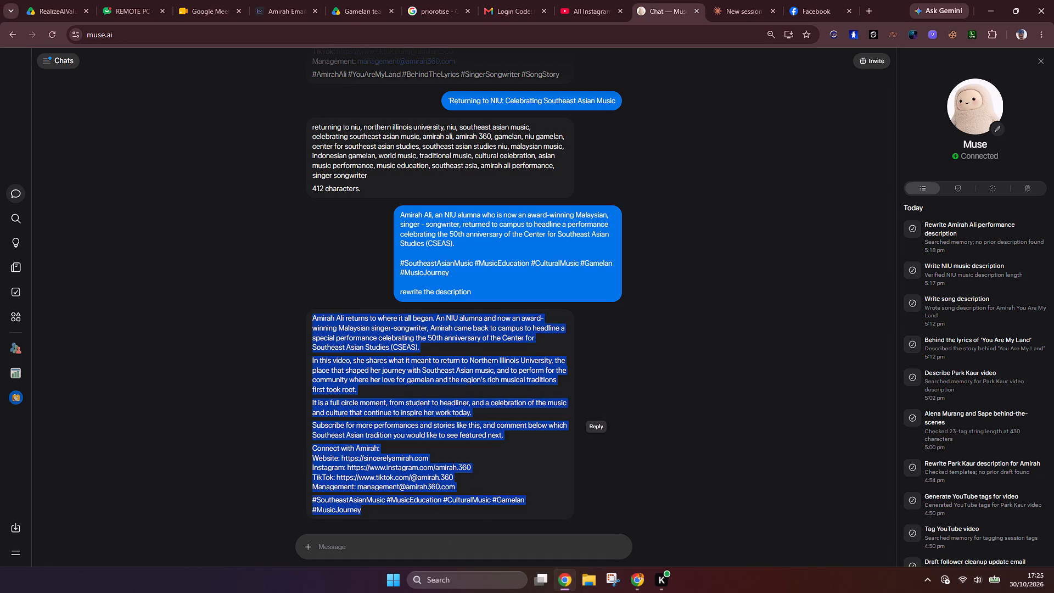
{"action": "left_click", "coordinate": [409, 550]}
{"action": "key", "text": "ctrl+v"}
{"action": "left_click", "coordinate": [616, 549]}
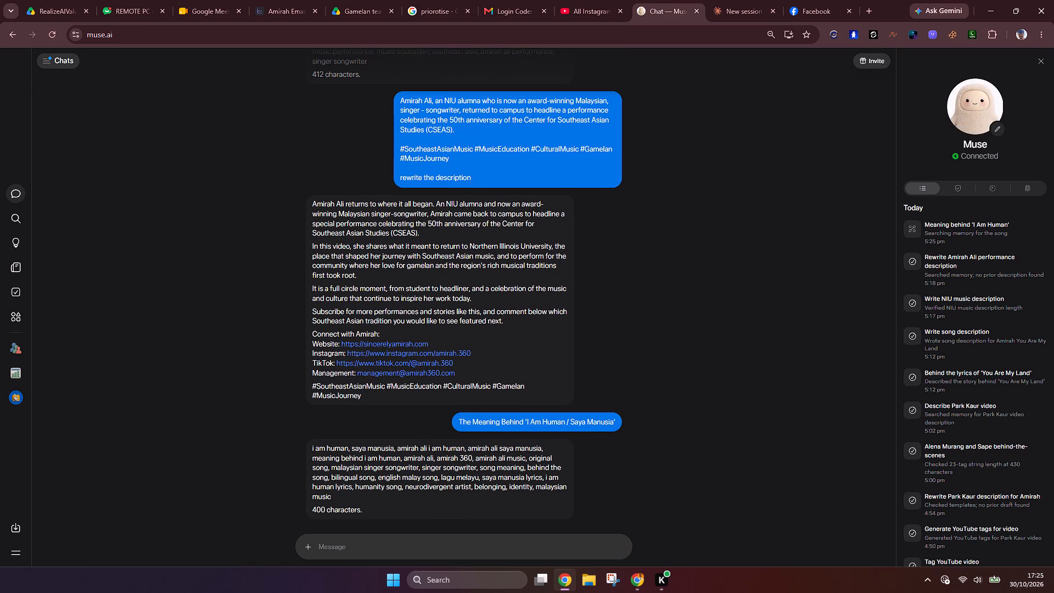
Copy the generated tag list from Muse's reply, without the character count, and bring it into the video's tags in YouTube Studio.
{"action": "left_click_drag", "start_coordinate": [332, 501], "coordinate": [305, 449]}
{"action": "key", "text": "ctrl+c"}
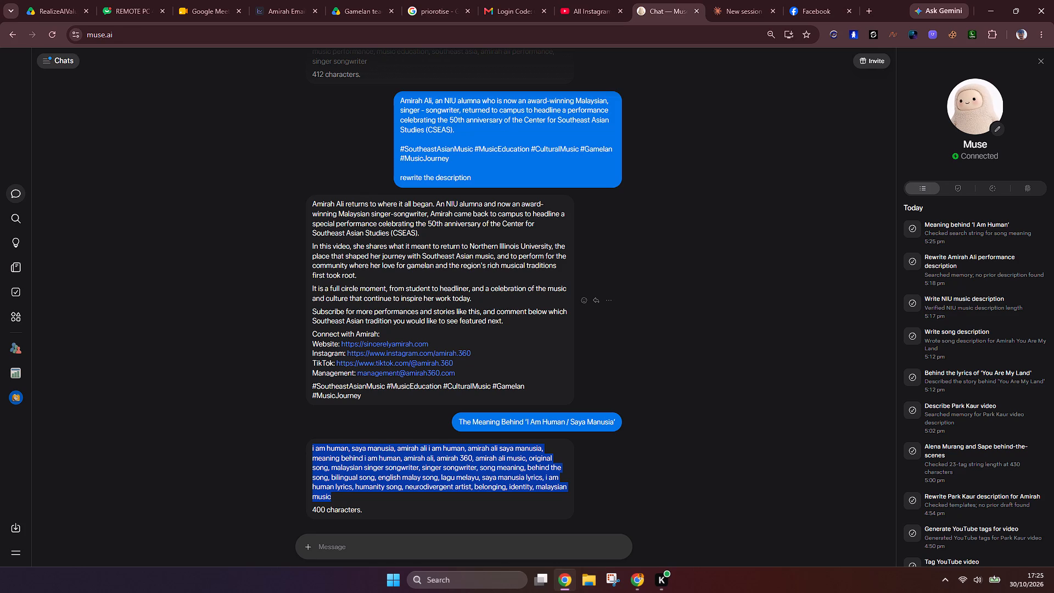
{"action": "right_click", "coordinate": [385, 449]}
{"action": "left_click", "coordinate": [415, 505]}
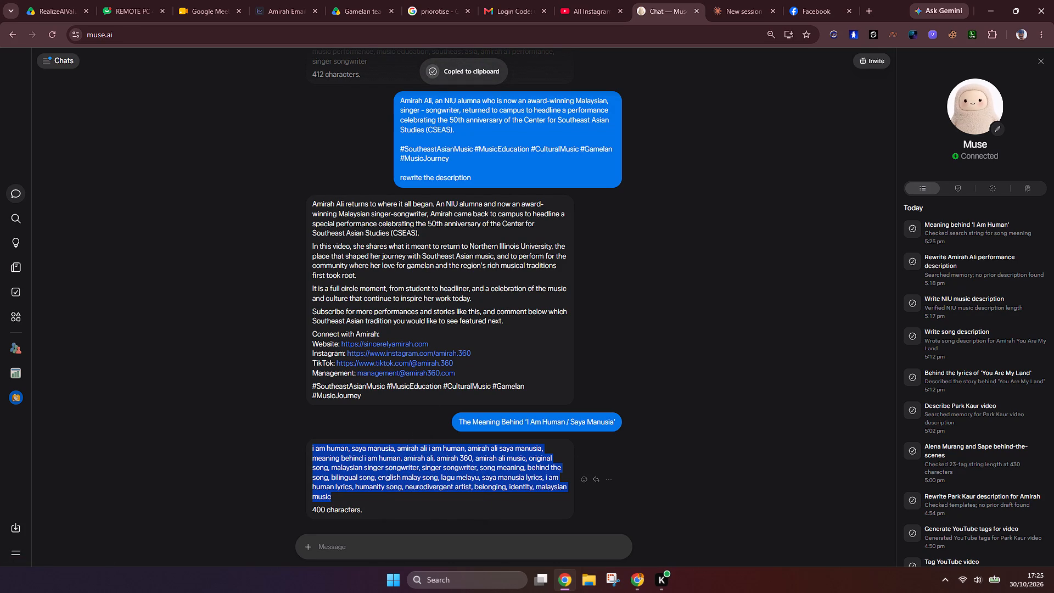
{"action": "left_click", "coordinate": [641, 581]}
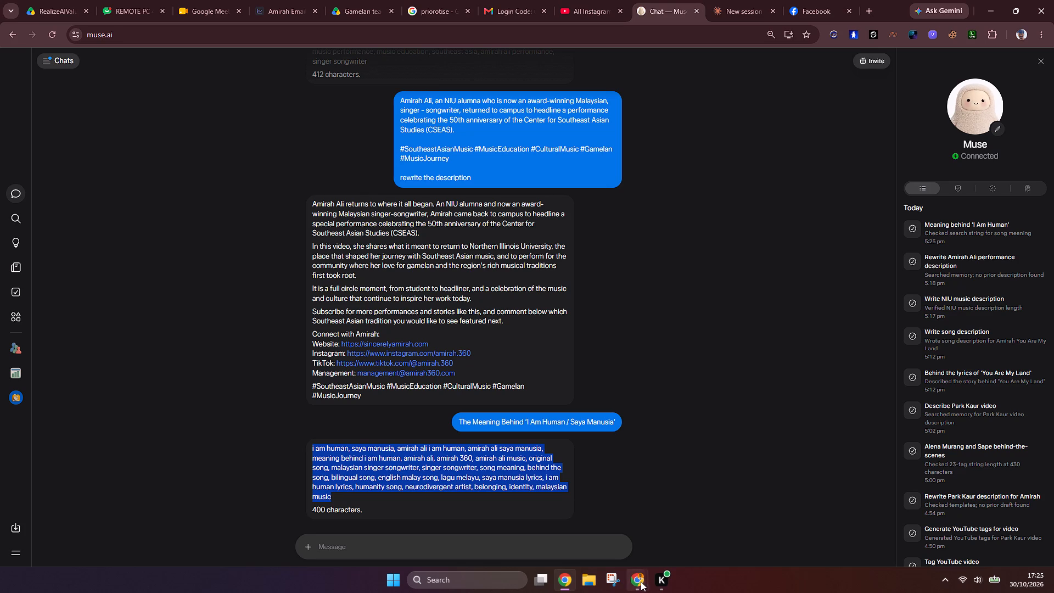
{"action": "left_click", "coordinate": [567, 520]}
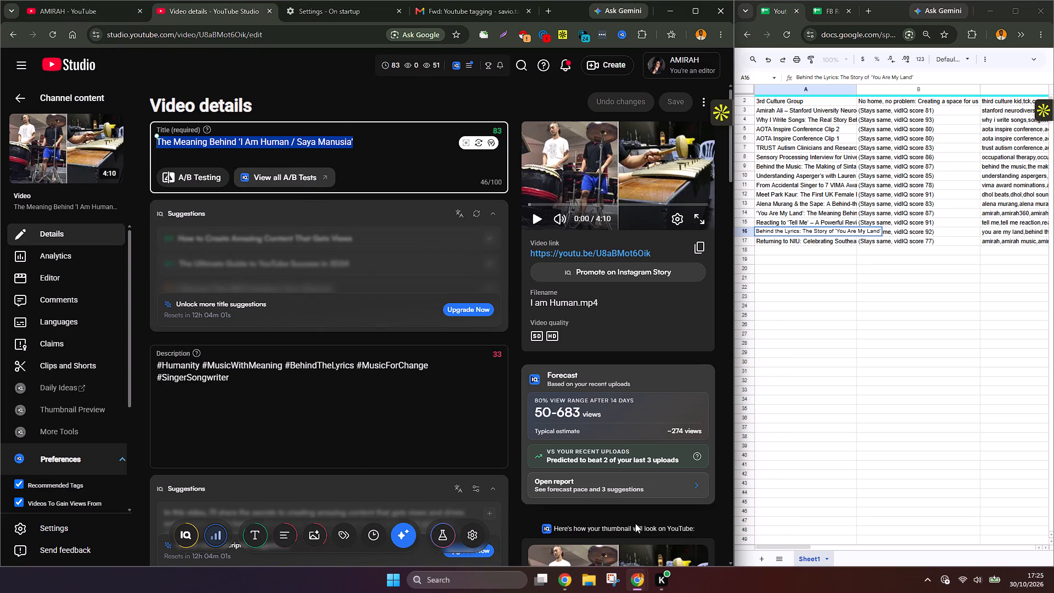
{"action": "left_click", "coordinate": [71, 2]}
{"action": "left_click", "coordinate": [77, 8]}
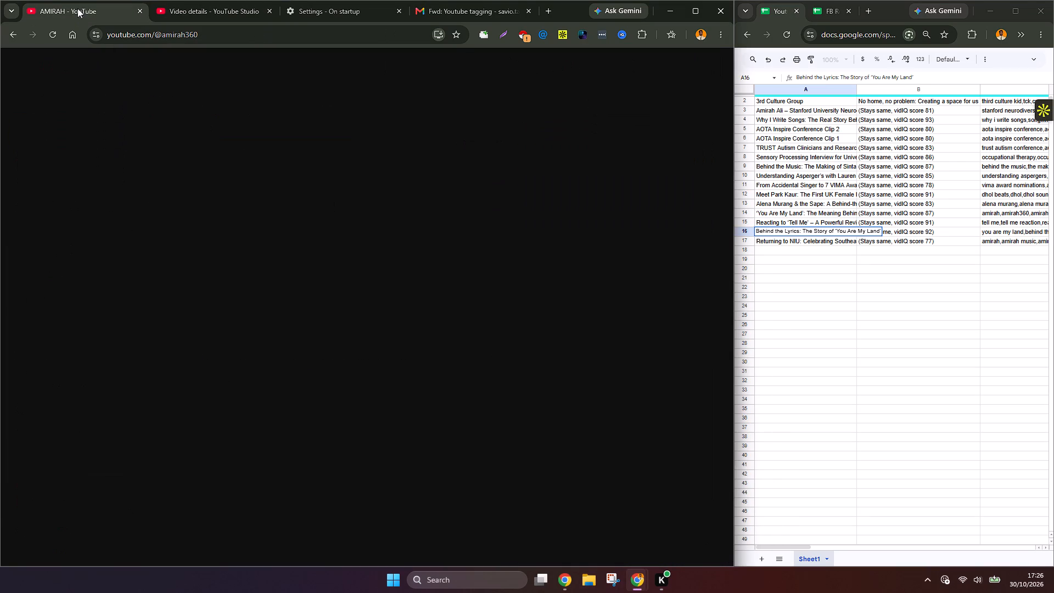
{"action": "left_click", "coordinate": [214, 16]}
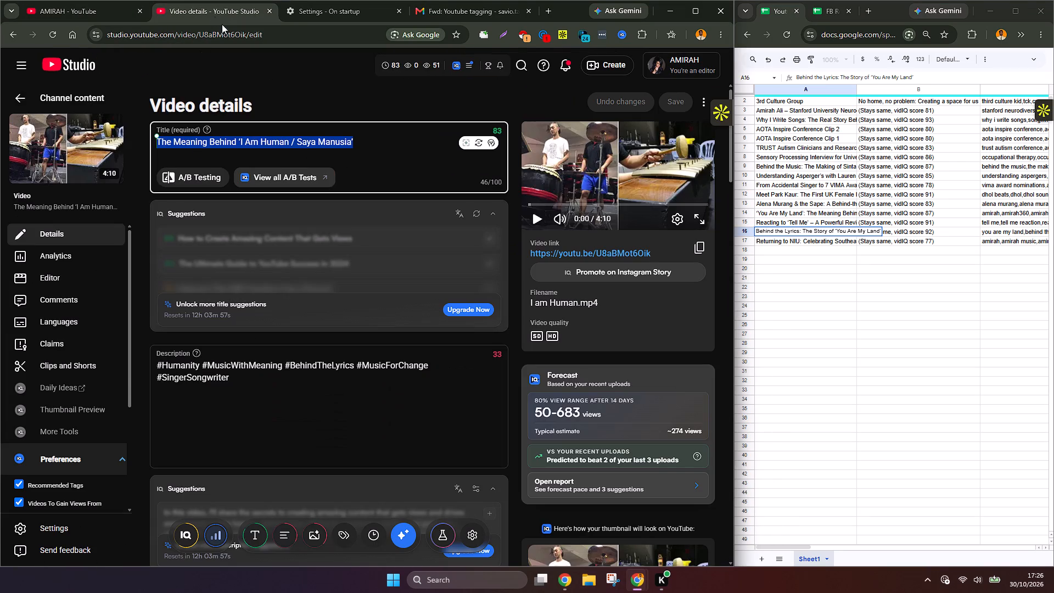
Play 'Maan Panu - I Met Her Again (Official Music Video)' from the YouTube queue and return to the Muse chat.
{"action": "left_click", "coordinate": [562, 582]}
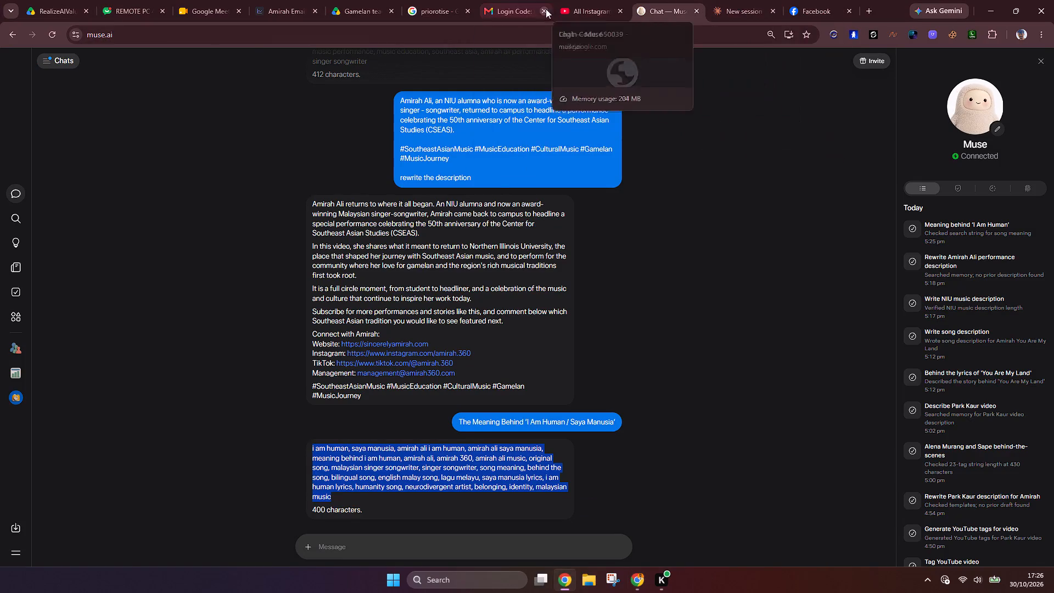
{"action": "left_click", "coordinate": [580, 7]}
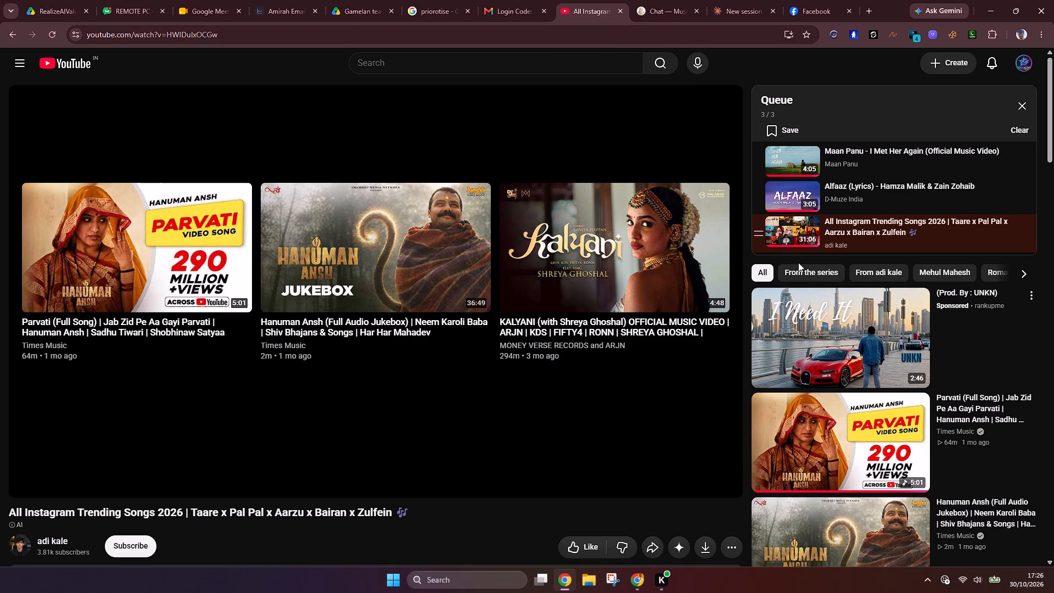
{"action": "left_click", "coordinate": [1052, 147]}
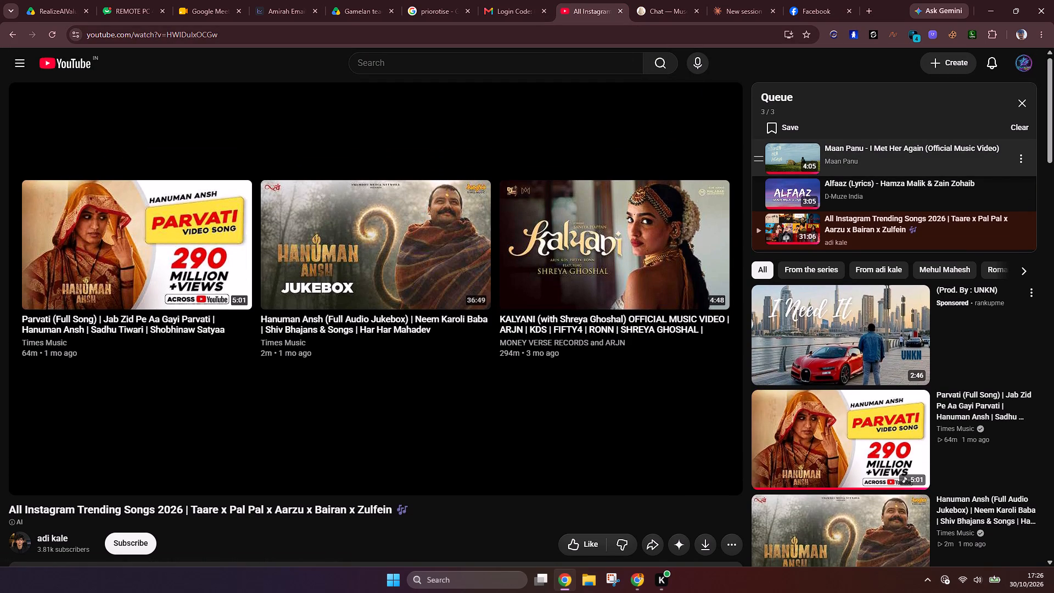
{"action": "left_click", "coordinate": [864, 149]}
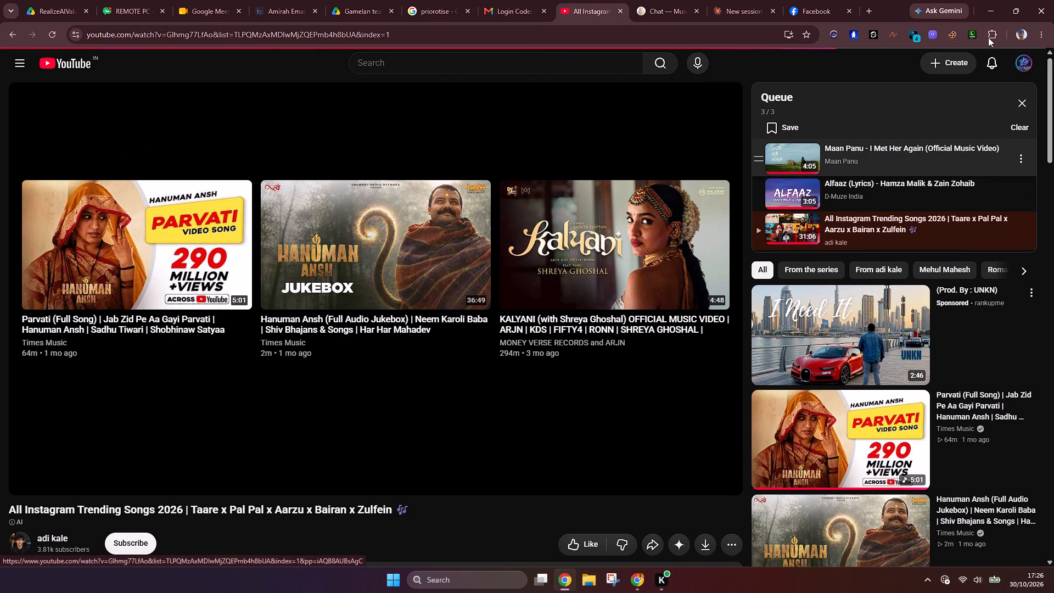
{"action": "left_click", "coordinate": [671, 0]}
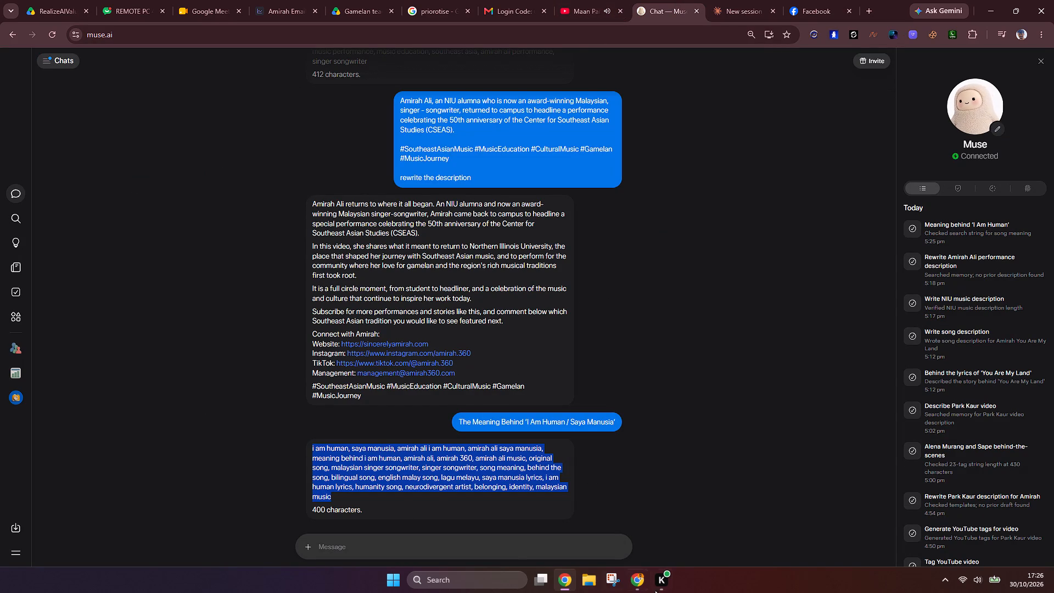
Switch to YouTube Studio and paste the copied tag list into the tags of 'The Meaning Behind 'I Am Human / Saya Manusia''.
{"action": "left_click", "coordinate": [637, 576]}
{"action": "left_click", "coordinate": [567, 524]}
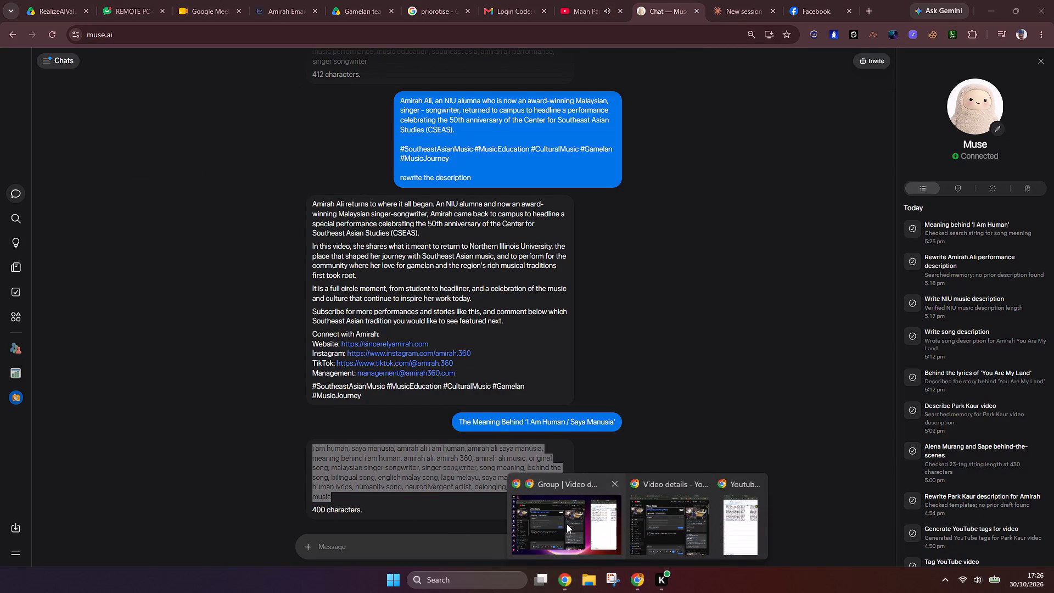
{"action": "left_click_drag", "start_coordinate": [729, 177], "coordinate": [726, 242]}
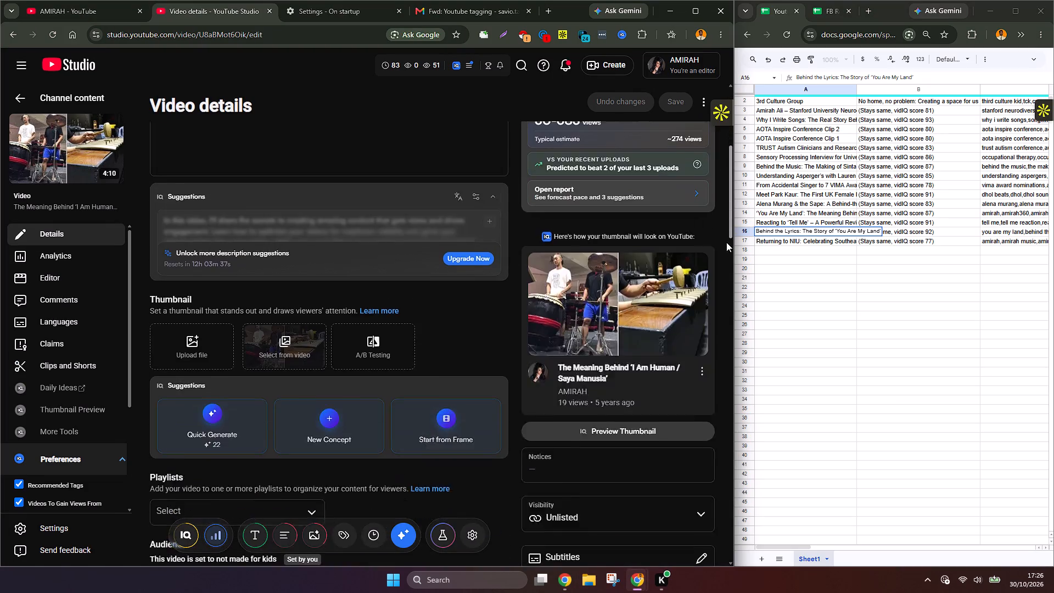
{"action": "left_click_drag", "start_coordinate": [726, 242], "coordinate": [721, 450]}
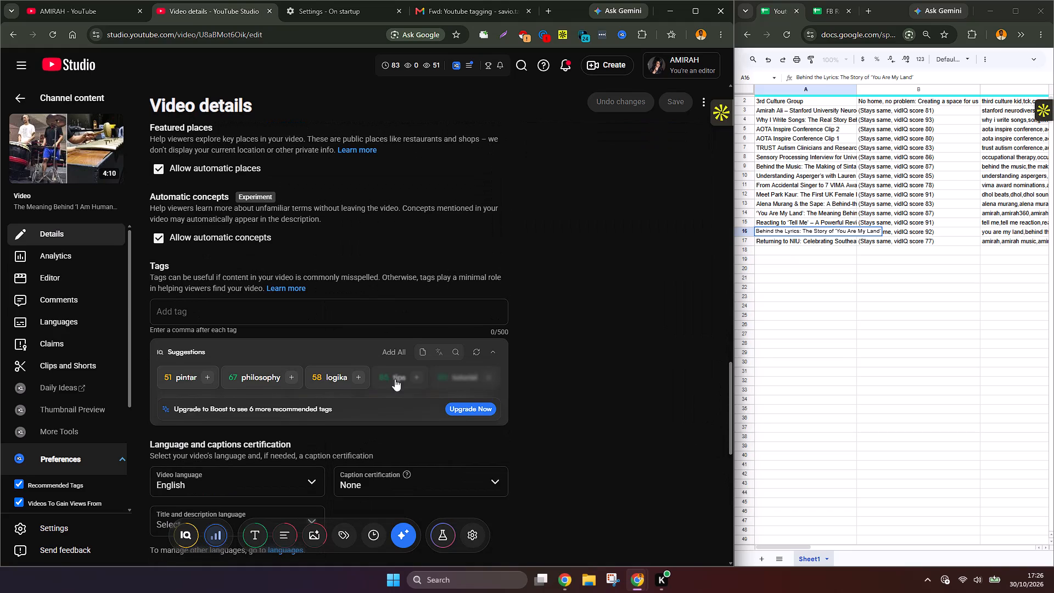
{"action": "left_click", "coordinate": [388, 319]}
{"action": "key", "text": "ctrl+v"}
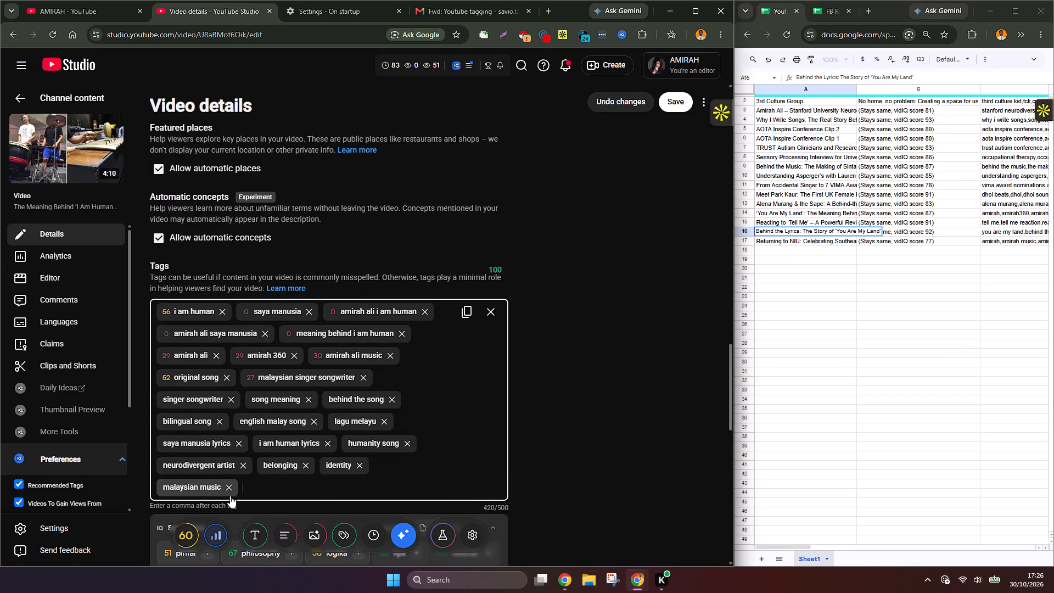
Add the vidIQ suggested tags 'pintar' and 'philosophy' to the video's tags.
{"action": "left_click_drag", "start_coordinate": [731, 367], "coordinate": [733, 395]}
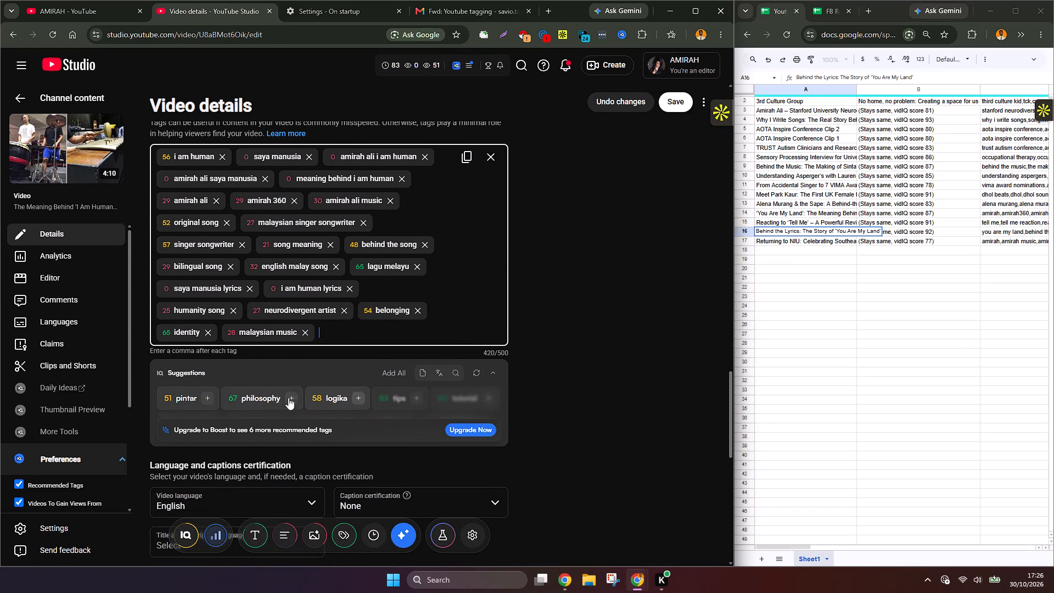
{"action": "left_click", "coordinate": [209, 397]}
{"action": "left_click", "coordinate": [222, 400]}
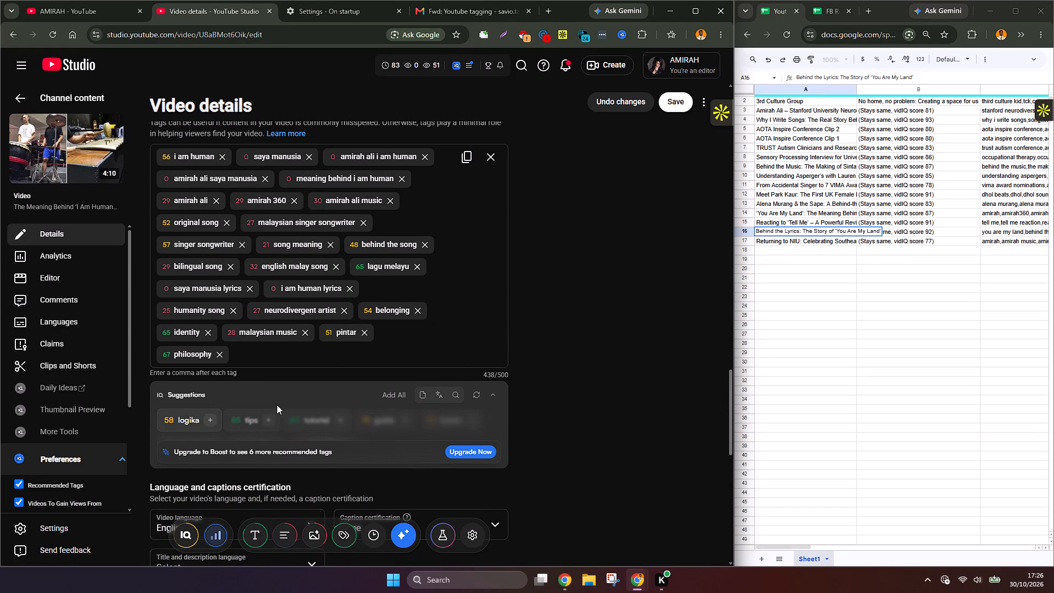
Add the suggested tag 'logika' and remove all tags scored 0, from 'saya manusia' and its variants to 'meaning behind i am human'.
{"action": "left_click", "coordinate": [210, 421]}
{"action": "left_click", "coordinate": [355, 292]}
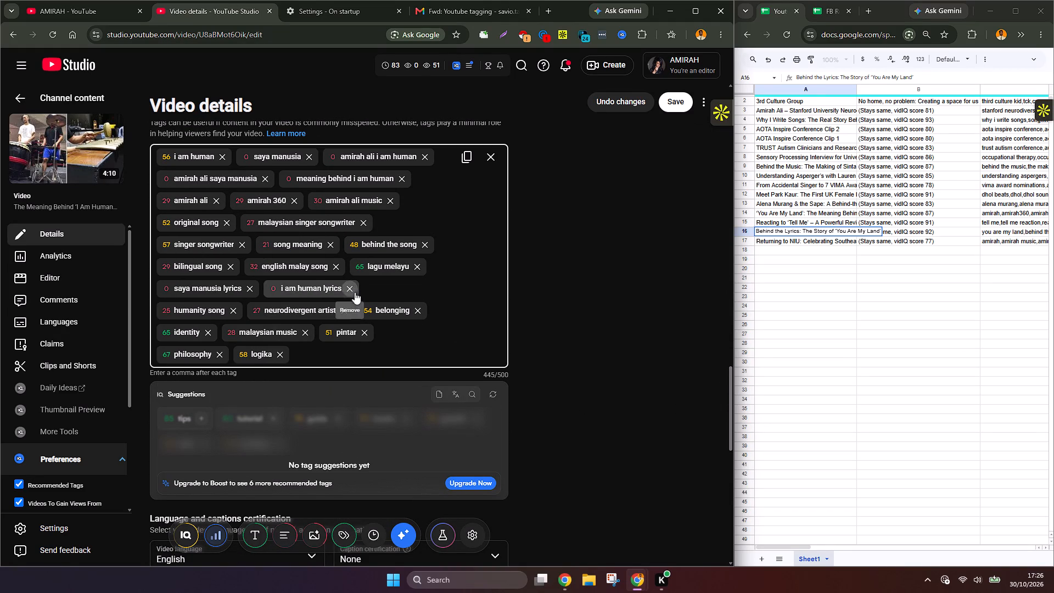
{"action": "left_click", "coordinate": [267, 178]}
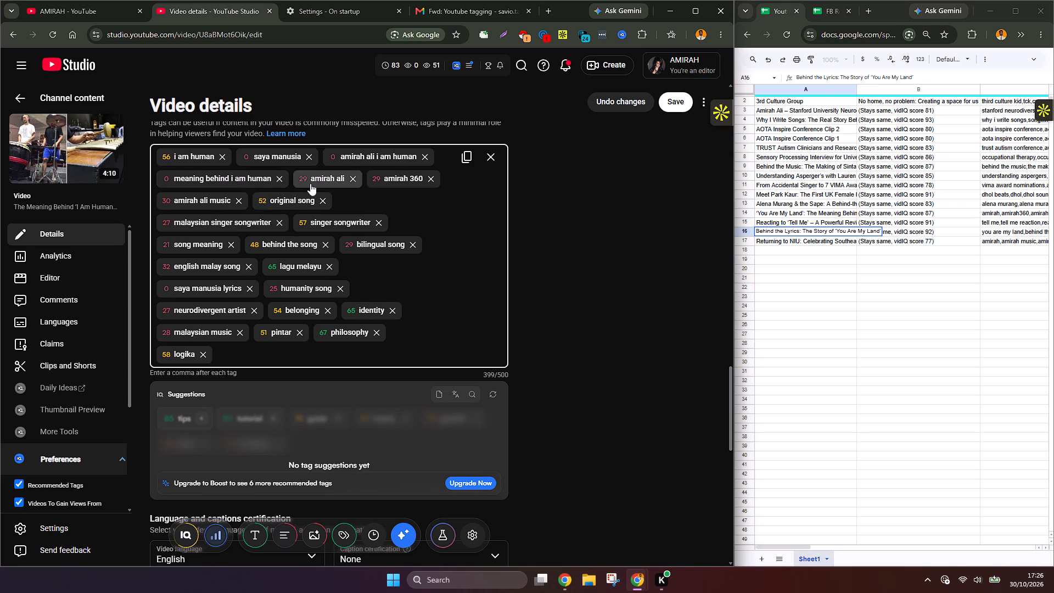
{"action": "left_click", "coordinate": [307, 155]}
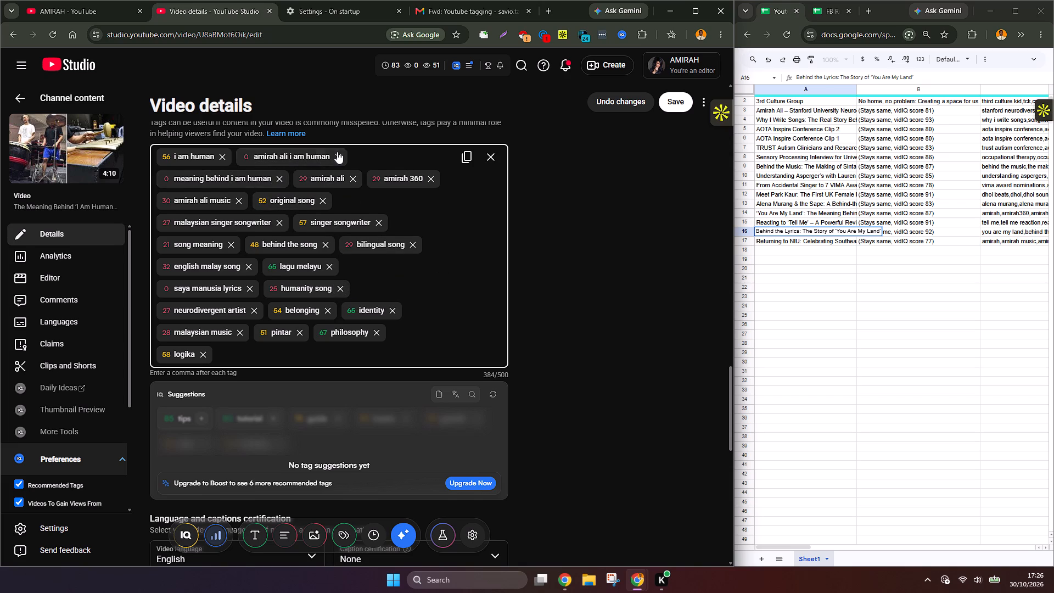
{"action": "left_click", "coordinate": [338, 152]}
{"action": "left_click", "coordinate": [248, 265]}
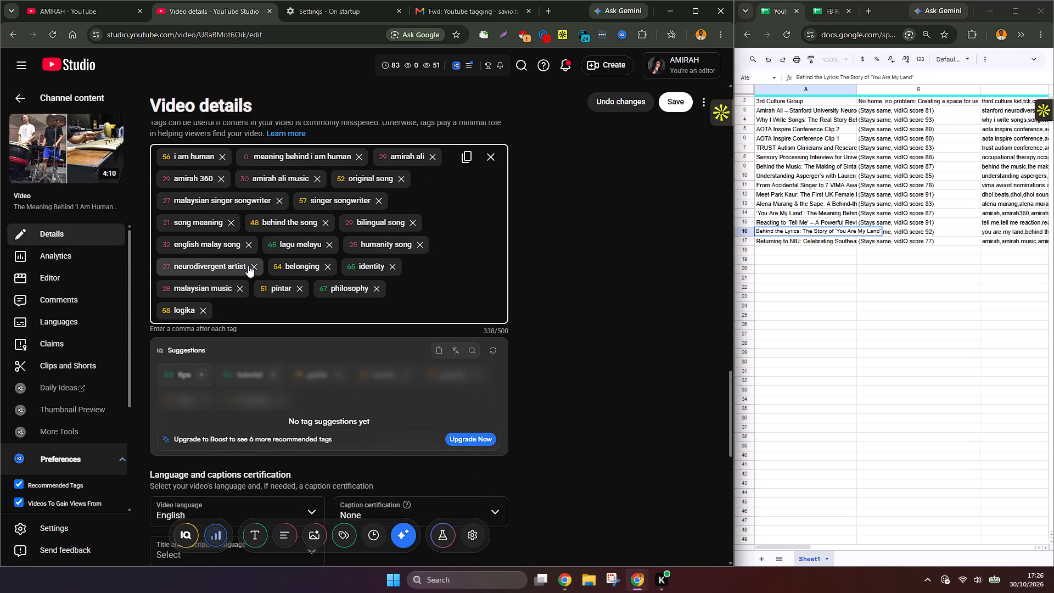
{"action": "left_click", "coordinate": [494, 350]}
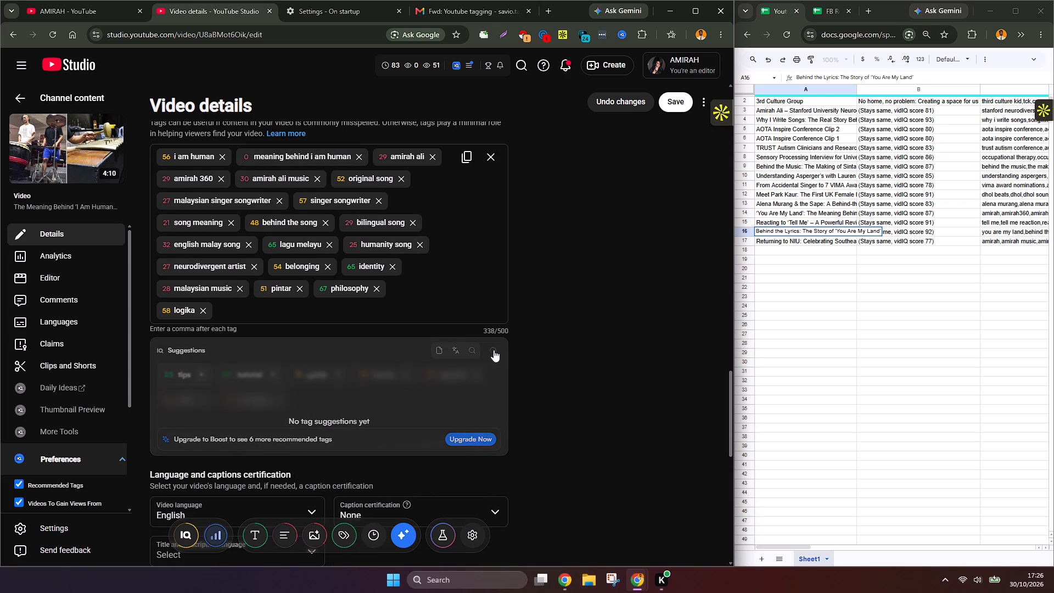
{"action": "left_click", "coordinate": [357, 156]}
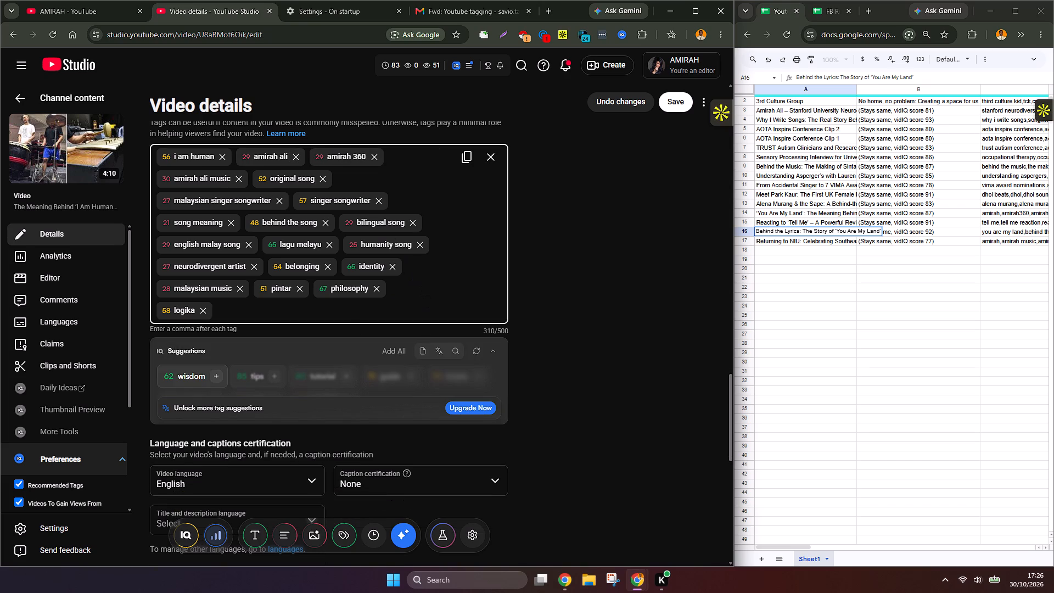
Add the suggested tags wisdom, filsafat, kajian, filosofi, belajar and politik to the video, refreshing the suggestions as they run out.
{"action": "left_click", "coordinate": [218, 373]}
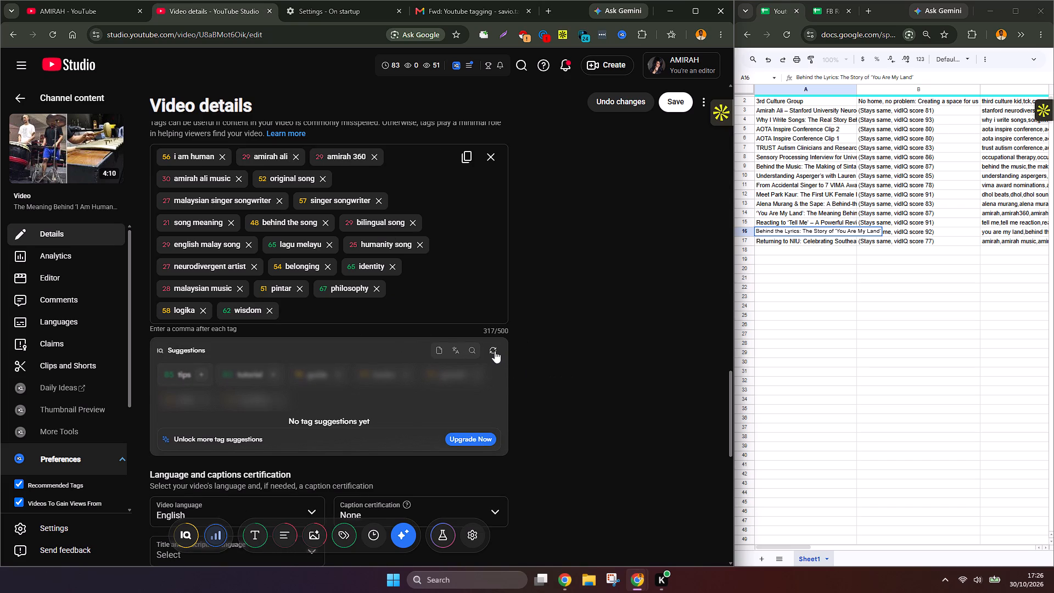
{"action": "left_click", "coordinate": [495, 351]}
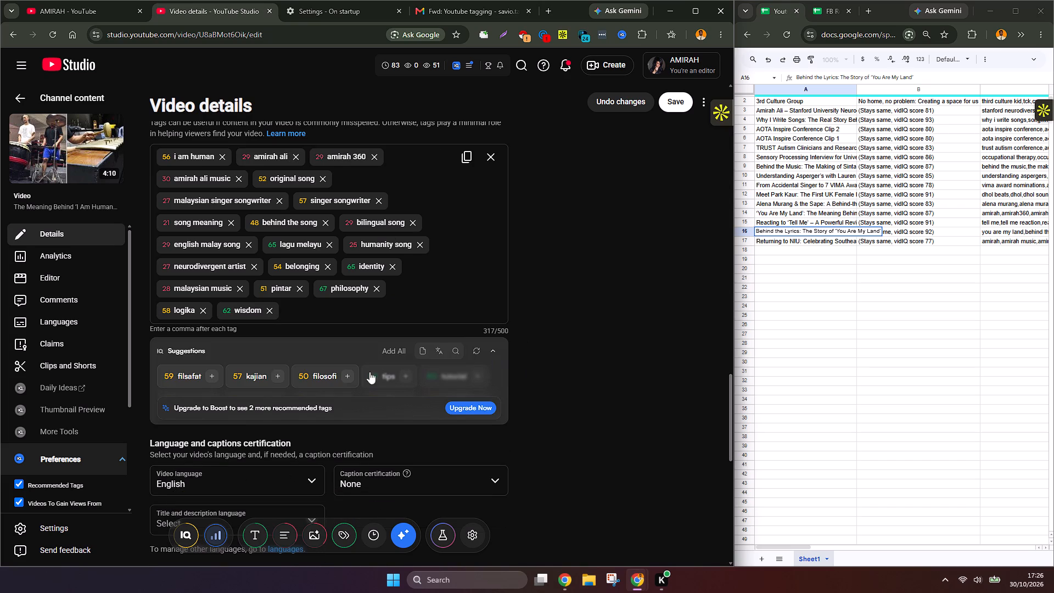
{"action": "left_click", "coordinate": [206, 374]}
{"action": "left_click", "coordinate": [209, 374]}
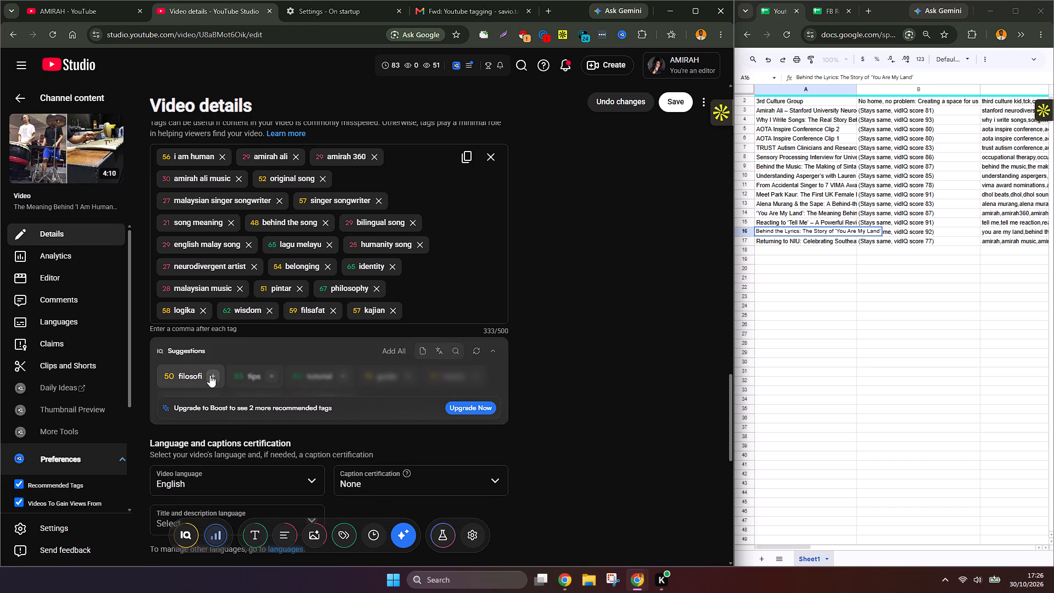
{"action": "left_click", "coordinate": [210, 375]}
{"action": "left_click", "coordinate": [493, 371]}
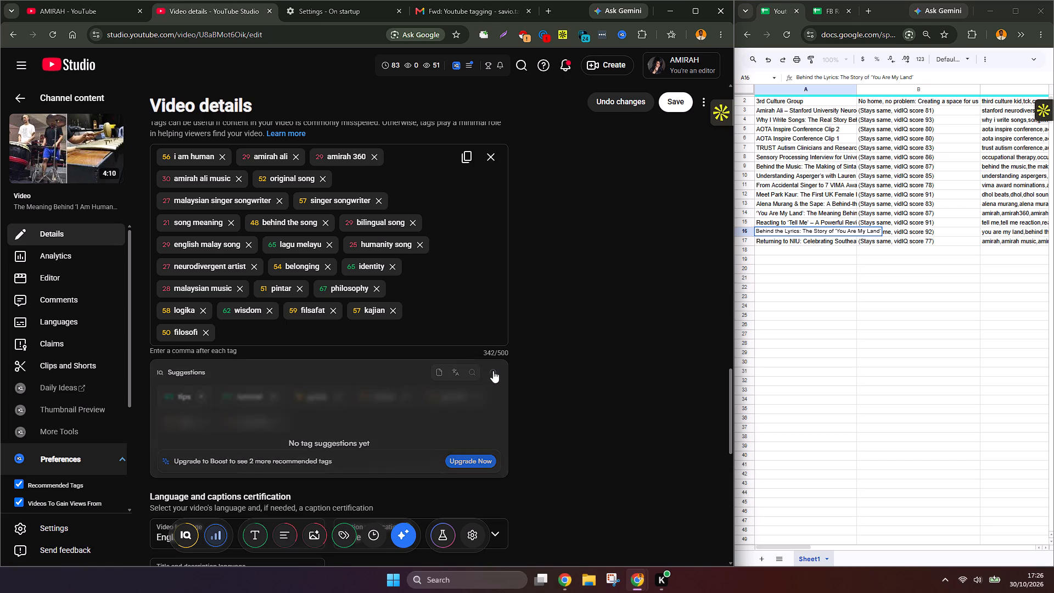
{"action": "left_click", "coordinate": [214, 398]}
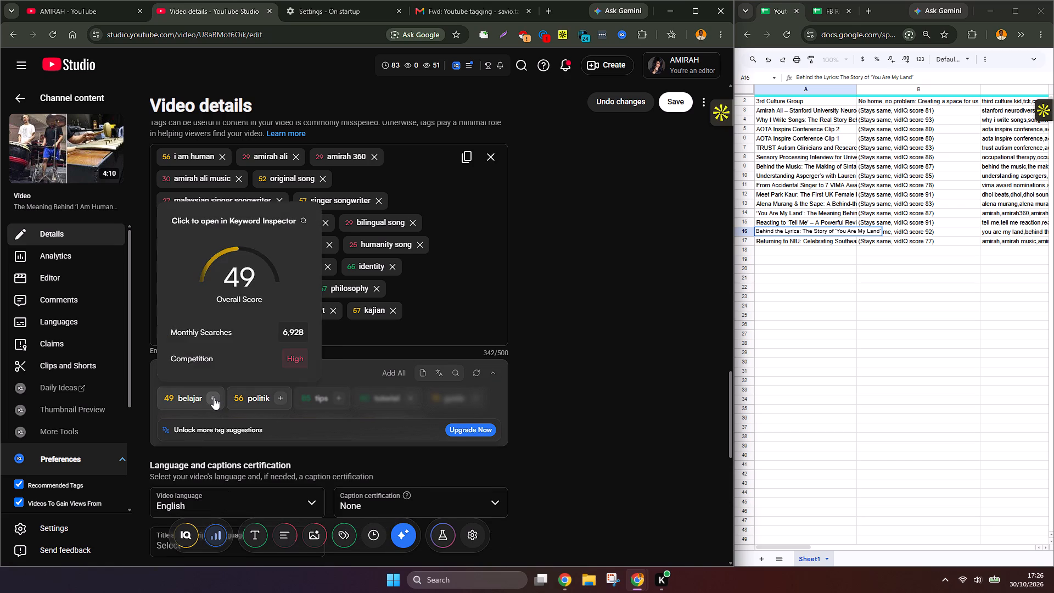
{"action": "left_click", "coordinate": [214, 398]}
Try refreshing the tag suggestions for more recommended tags.
{"action": "left_click", "coordinate": [495, 369]}
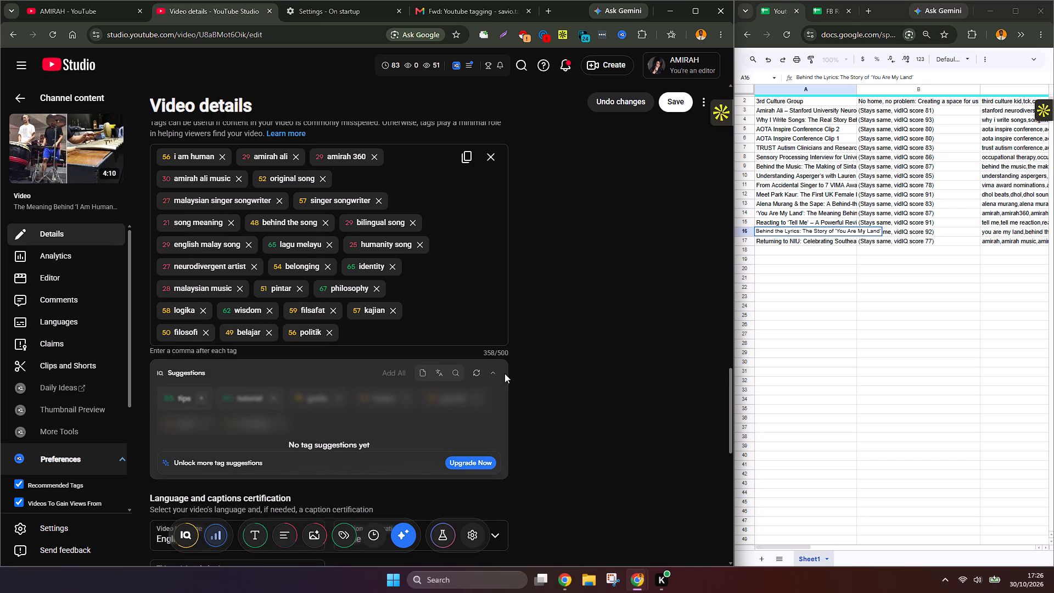
{"action": "left_click", "coordinate": [473, 372]}
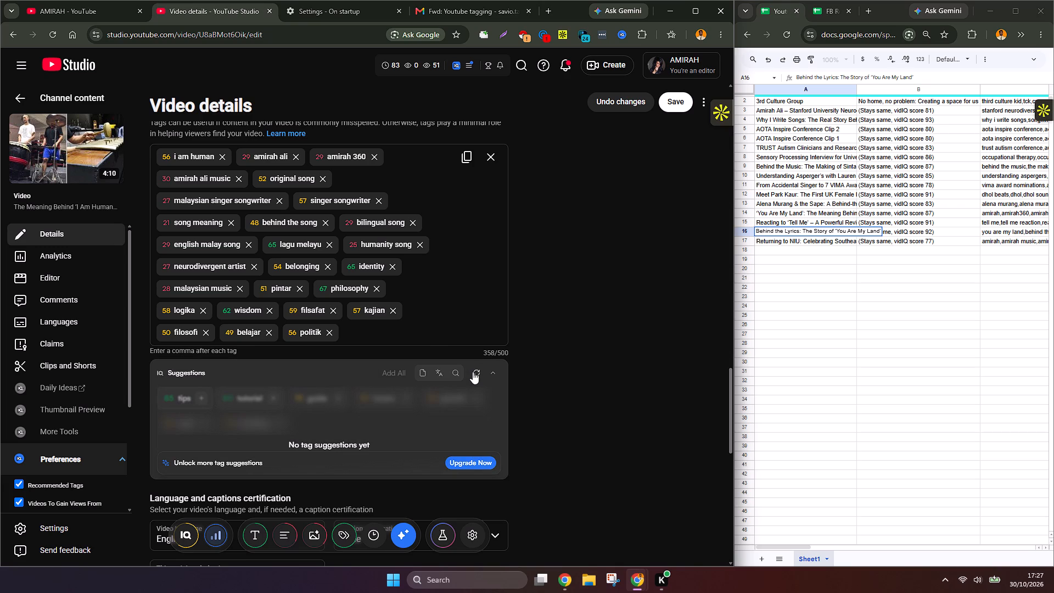
{"action": "left_click", "coordinate": [474, 372]}
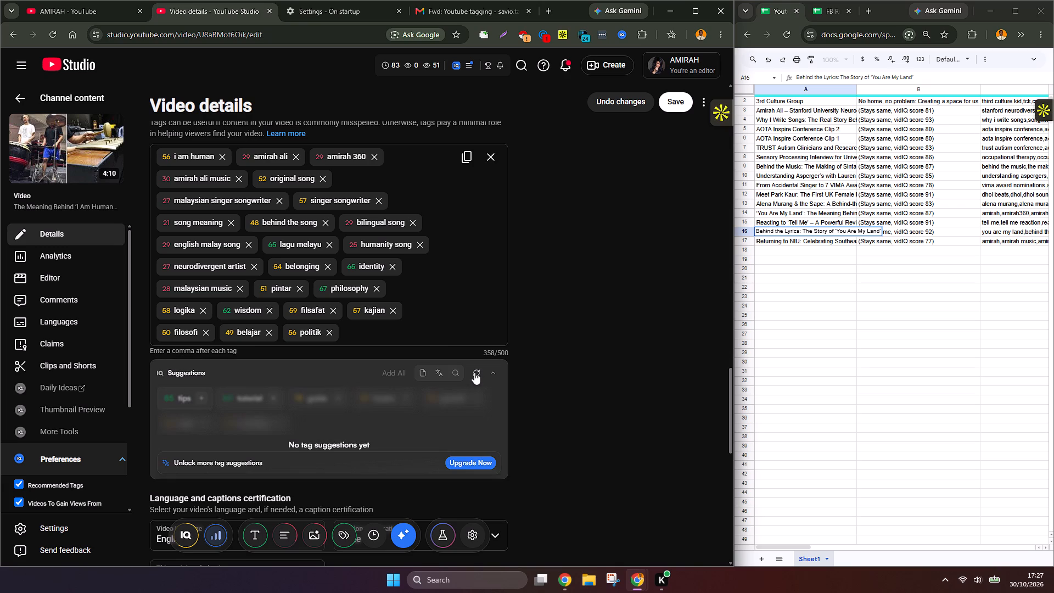
{"action": "left_click", "coordinate": [474, 372]}
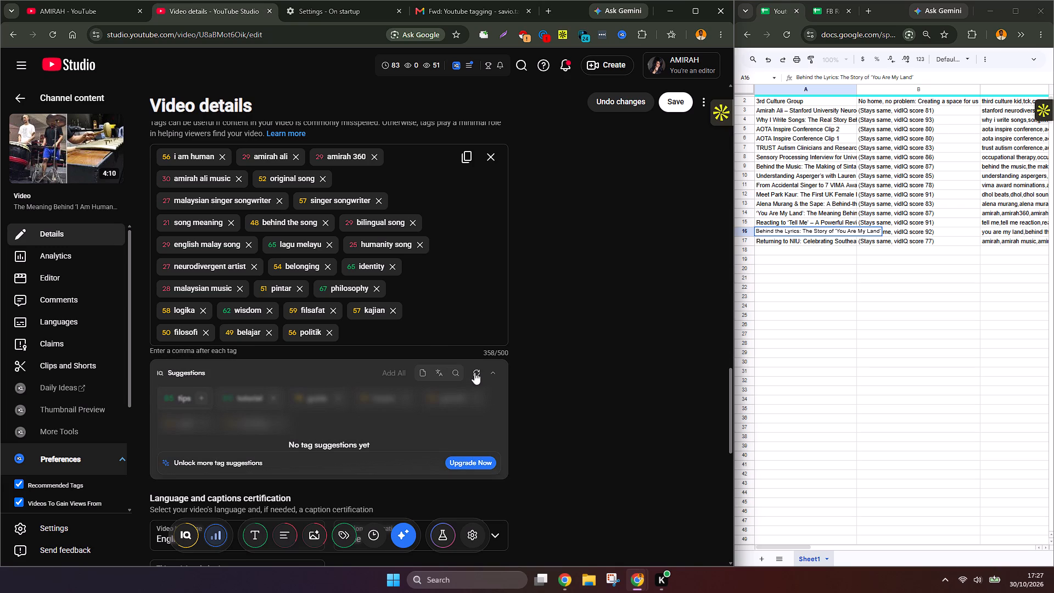
{"action": "left_click", "coordinate": [474, 372]}
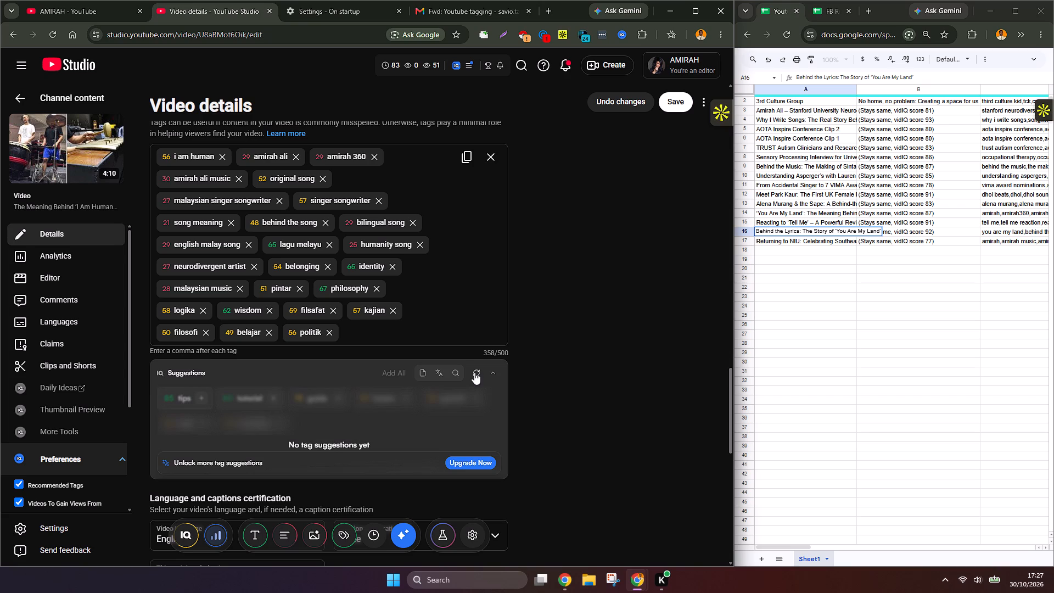
{"action": "left_click", "coordinate": [474, 372]}
{"action": "left_click", "coordinate": [474, 372]}
Copy the video's title, 'The Meaning Behind 'I Am Human / Saya Manusia'', into cell A18 of the tagging sheet.
{"action": "left_click_drag", "start_coordinate": [730, 396], "coordinate": [742, 85]}
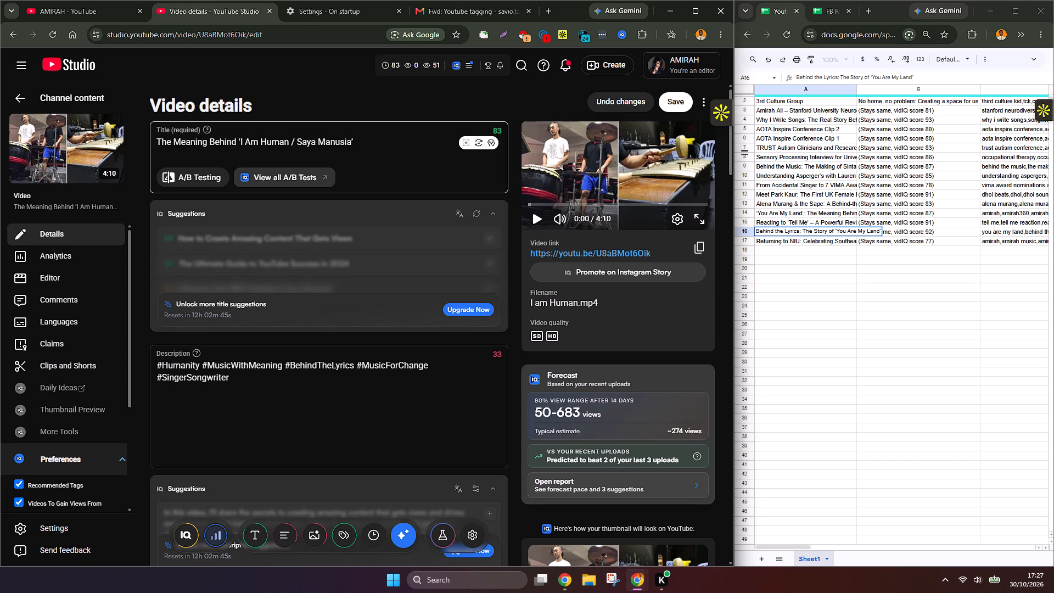
{"action": "left_click_drag", "start_coordinate": [357, 144], "coordinate": [159, 137]}
{"action": "key", "text": "ctrl+c"}
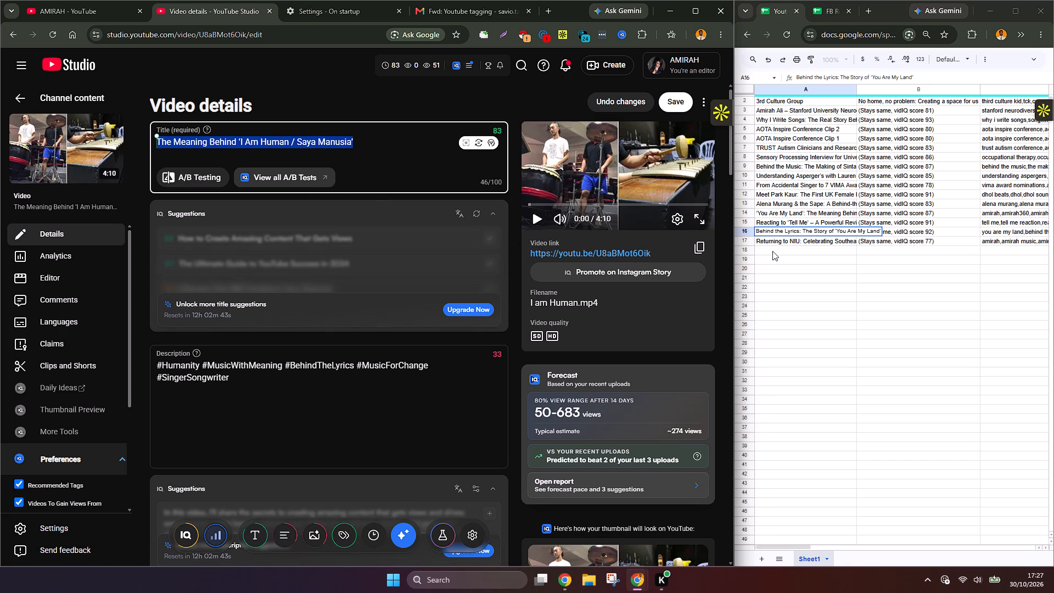
{"action": "double_click", "coordinate": [772, 251]}
{"action": "key", "text": "ctrl+z"}
{"action": "key", "text": "ctrl+v"}
{"action": "left_click", "coordinate": [838, 269]}
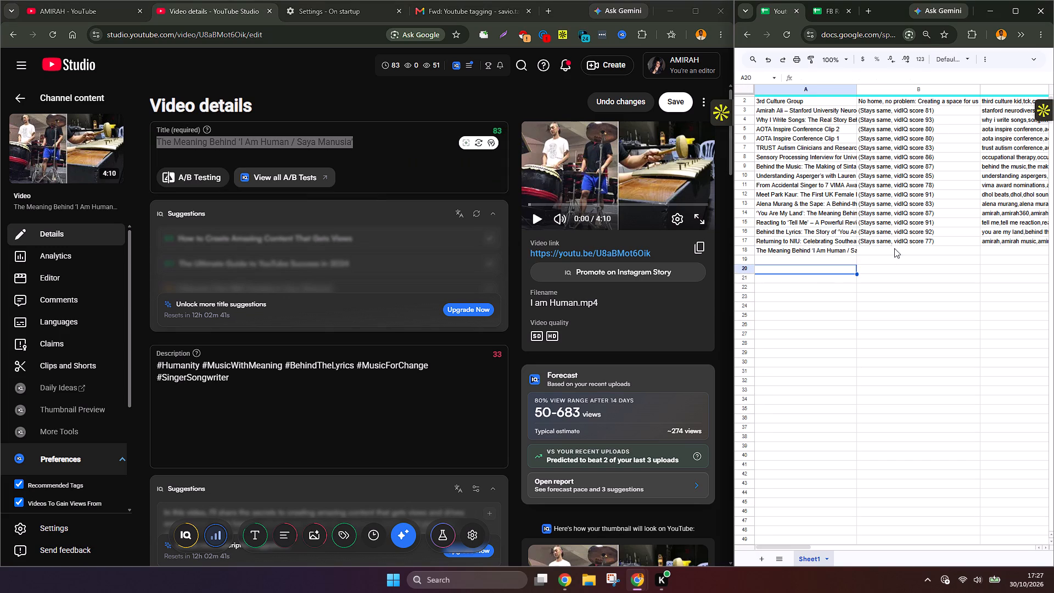
Copy the title note from B17 into B18 of the tagging sheet and set its vidIQ score to 83.
{"action": "left_click", "coordinate": [890, 244]}
{"action": "key", "text": "ctrl+c"}
{"action": "left_click", "coordinate": [875, 255]}
{"action": "key", "text": "ctrl+v"}
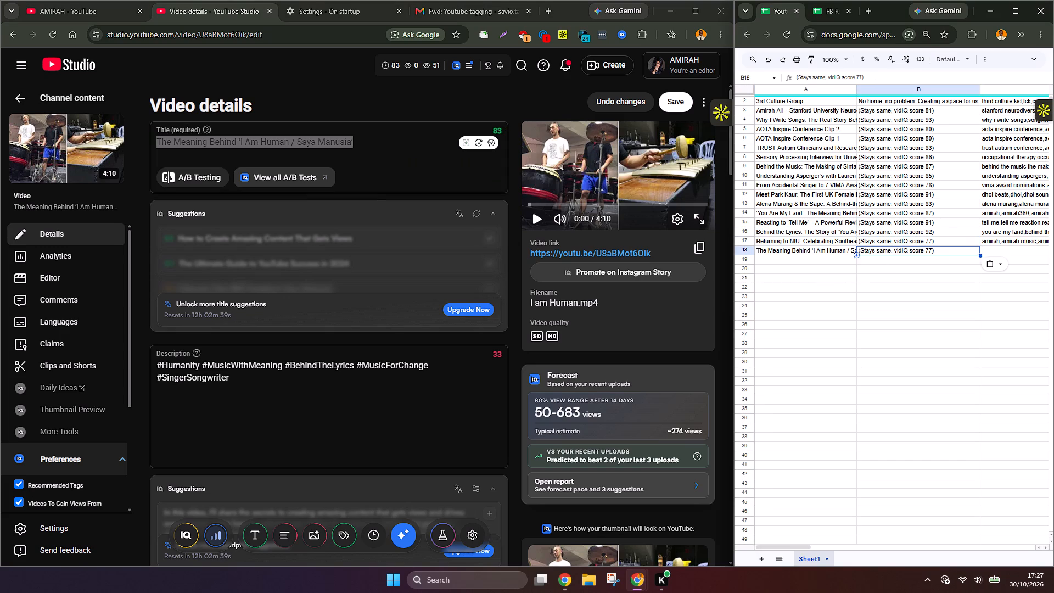
{"action": "double_click", "coordinate": [929, 250]}
{"action": "left_click_drag", "start_coordinate": [929, 250], "coordinate": [924, 250]}
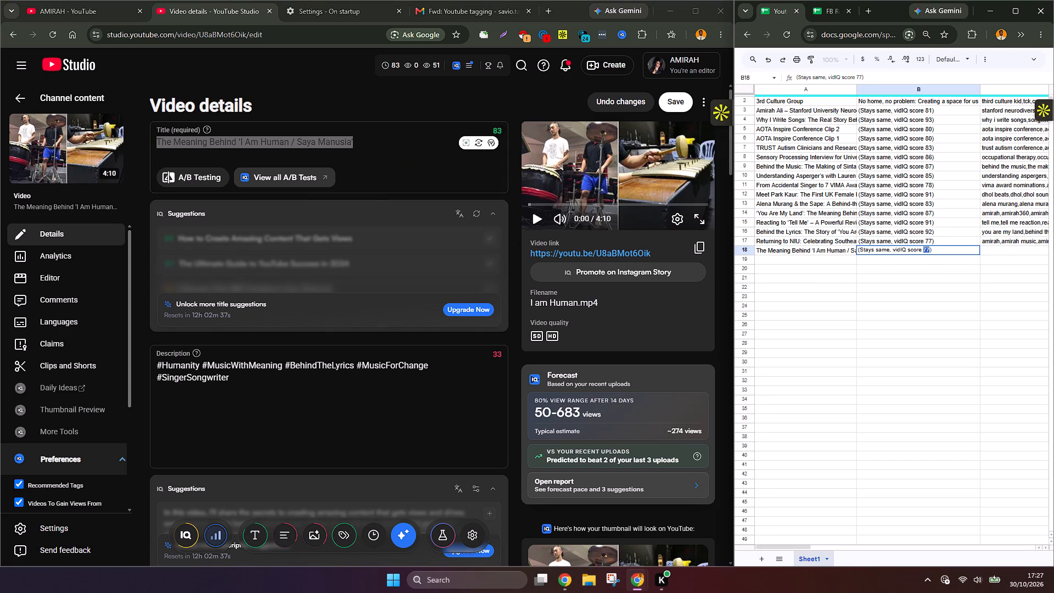
{"action": "left_click_drag", "start_coordinate": [924, 250], "coordinate": [923, 250]}
{"action": "key", "text": "8"}
{"action": "key", "text": "3"}
{"action": "left_click", "coordinate": [903, 343]}
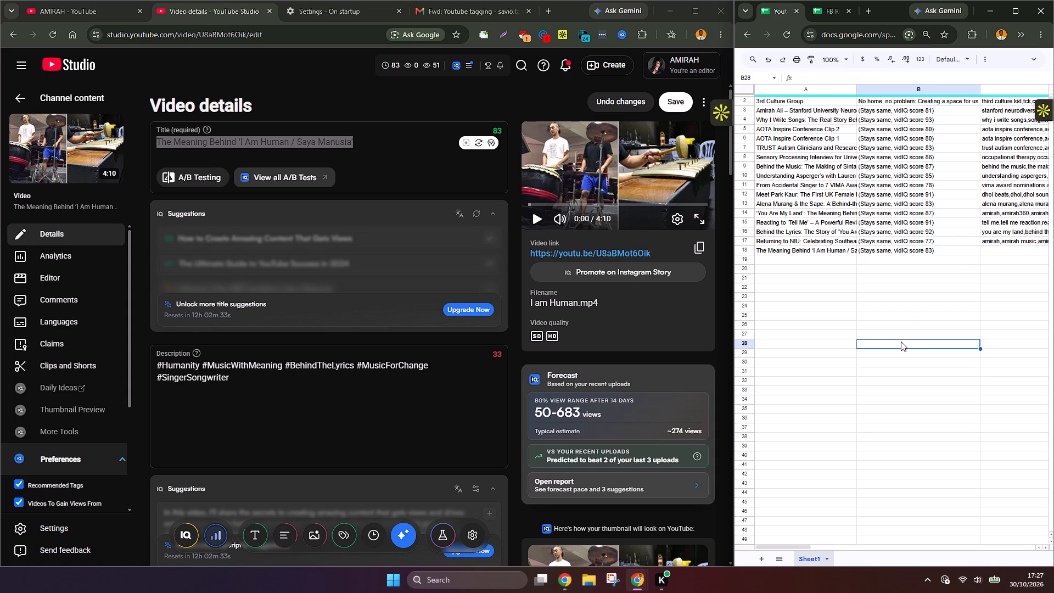
{"action": "left_click", "coordinate": [348, 142]}
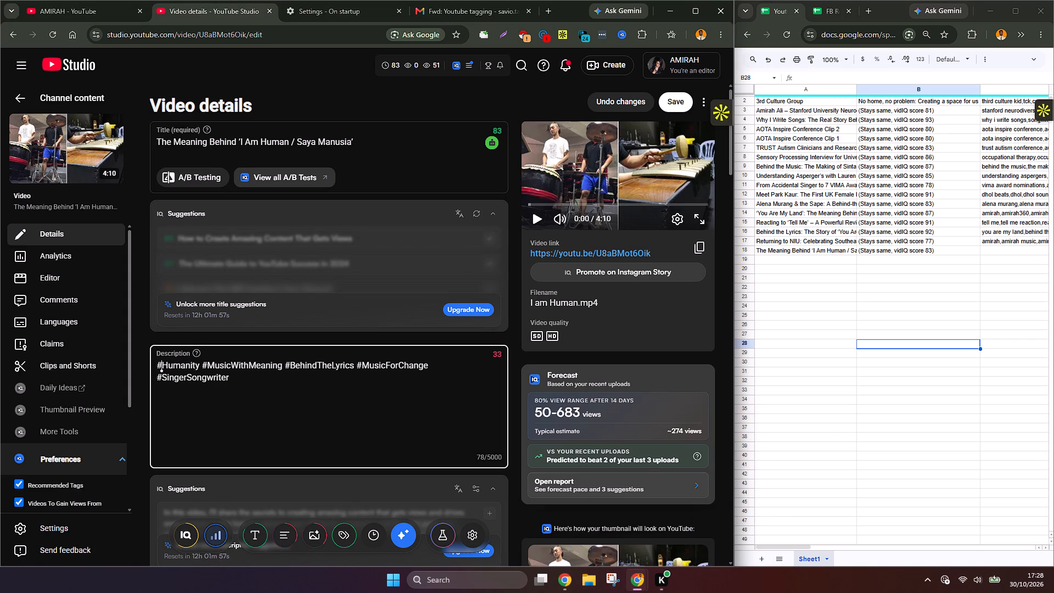
{"action": "left_click_drag", "start_coordinate": [253, 393], "coordinate": [134, 365]}
{"action": "key", "text": "ctrl+shift+v"}
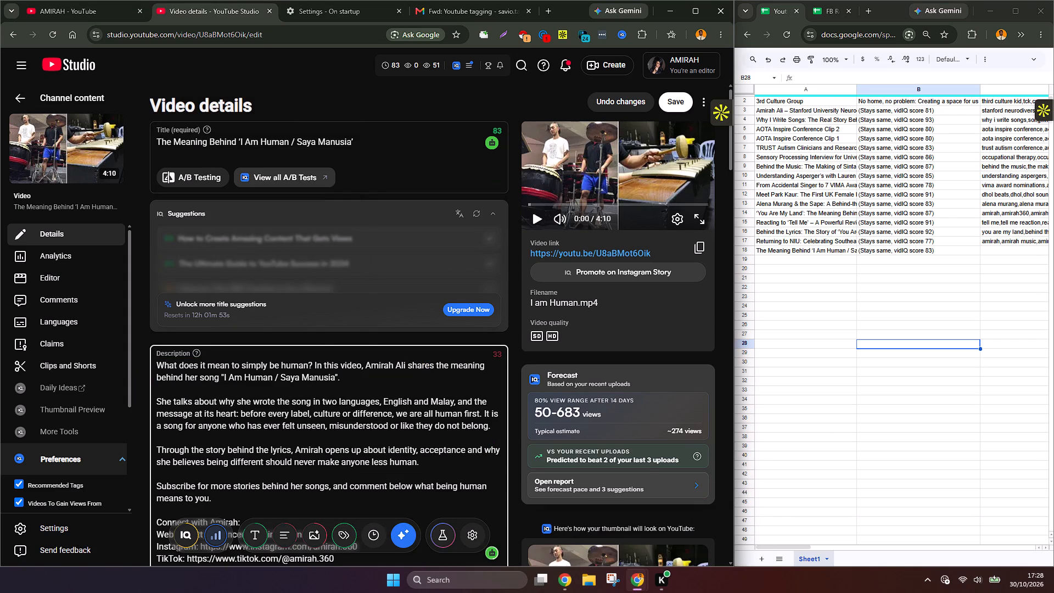
{"action": "left_click_drag", "start_coordinate": [730, 166], "coordinate": [733, 154]}
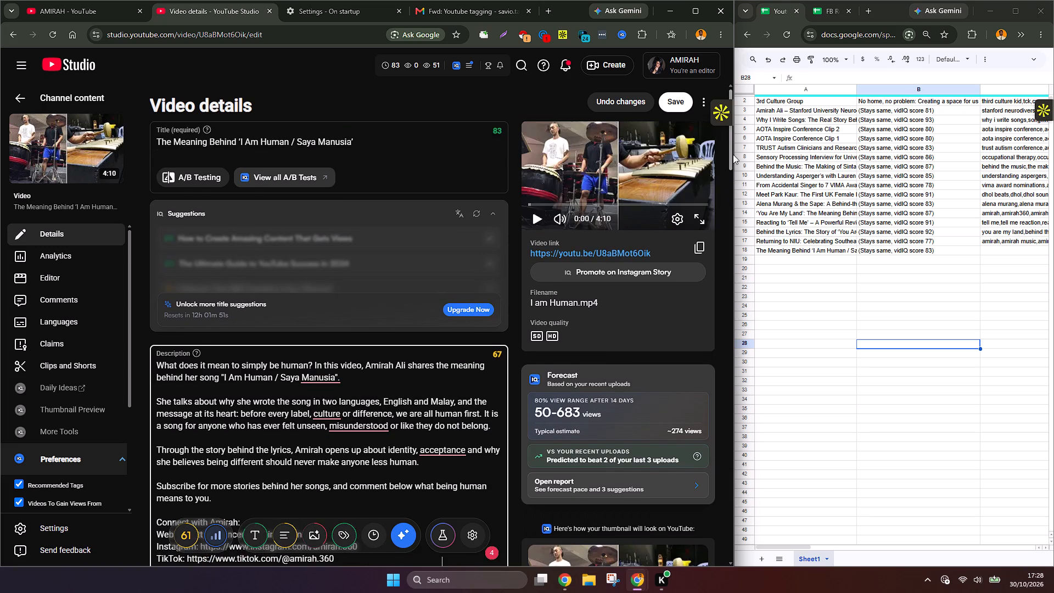
Try to refresh vidIQ's tag suggestions for the 'I Am Human / Saya Manusia' video.
{"action": "left_click_drag", "start_coordinate": [733, 154], "coordinate": [743, 432]}
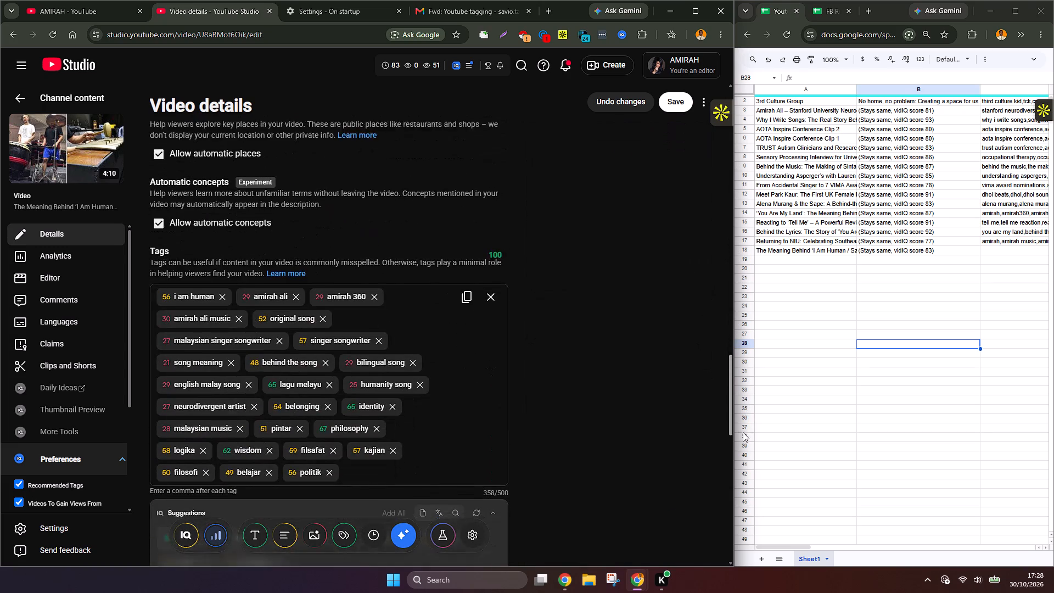
{"action": "left_click_drag", "start_coordinate": [743, 432], "coordinate": [731, 461]}
{"action": "left_click", "coordinate": [478, 339]}
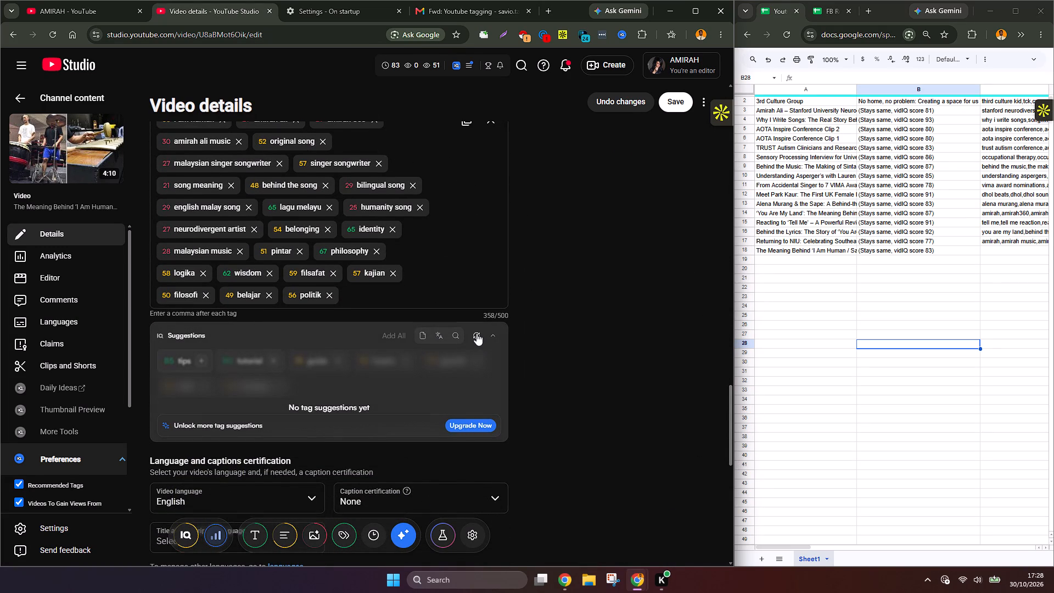
{"action": "left_click", "coordinate": [476, 333]}
{"action": "left_click", "coordinate": [476, 333]}
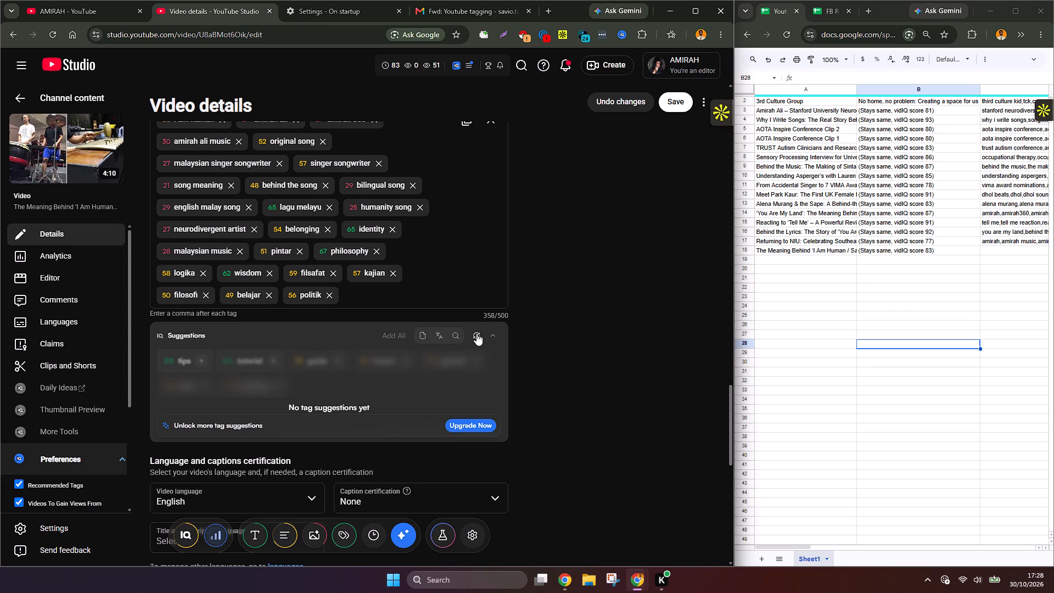
{"action": "left_click", "coordinate": [476, 333]}
{"action": "left_click", "coordinate": [476, 333]}
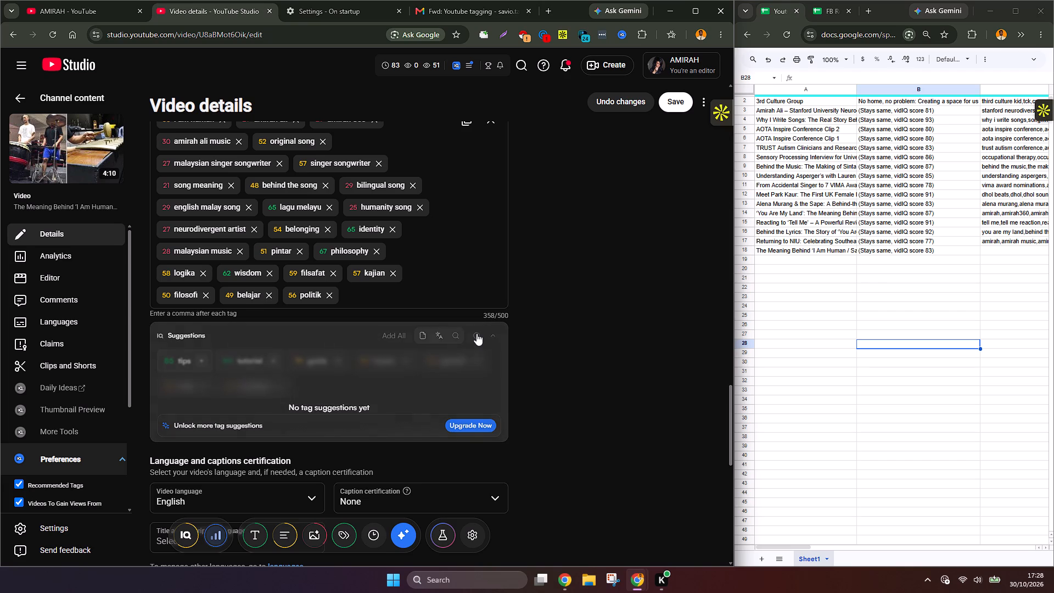
{"action": "left_click", "coordinate": [476, 333]}
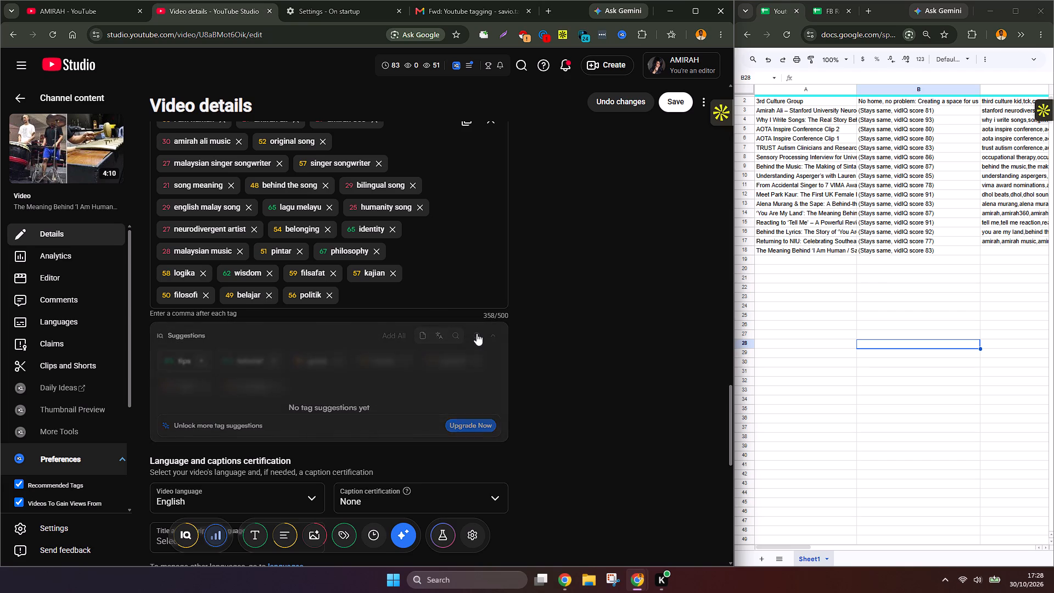
{"action": "left_click", "coordinate": [476, 333]}
{"action": "left_click", "coordinate": [476, 333]}
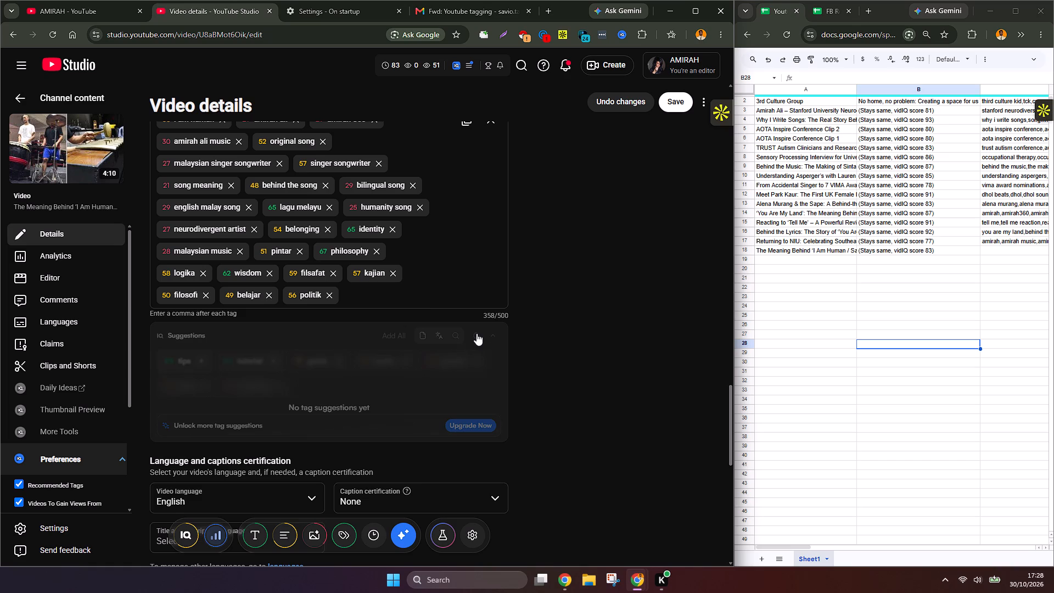
Add the keywords 'cinematic music video' and 'cinematic music' from vidIQ's Keyword Inspector to the video's tags.
{"action": "left_click", "coordinate": [457, 335]}
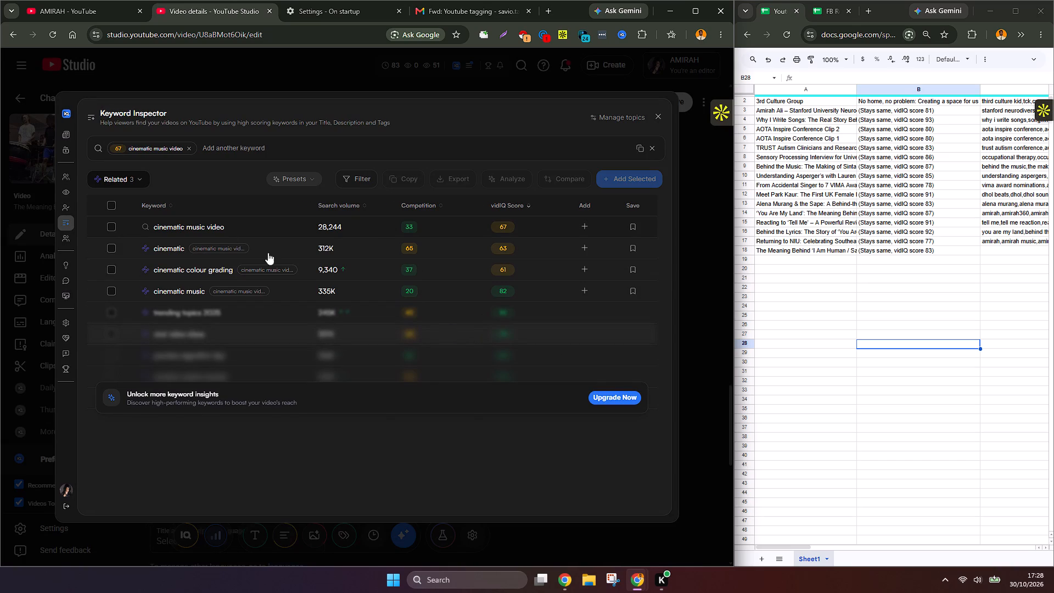
{"action": "left_click", "coordinate": [110, 229]}
{"action": "left_click", "coordinate": [114, 248]}
{"action": "left_click", "coordinate": [111, 268]}
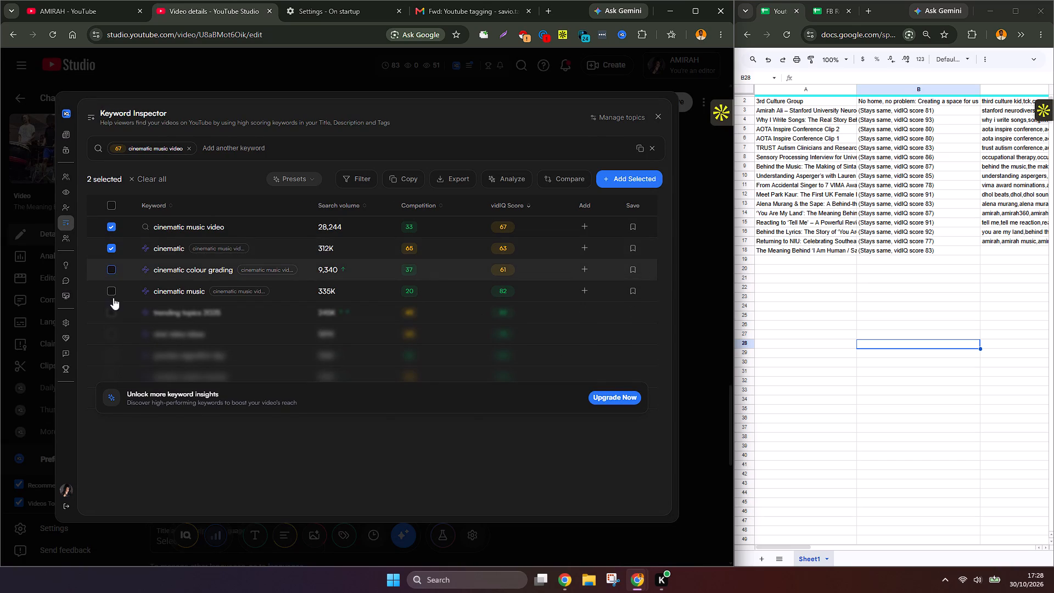
{"action": "left_click", "coordinate": [476, 236]}
{"action": "left_click", "coordinate": [109, 290]}
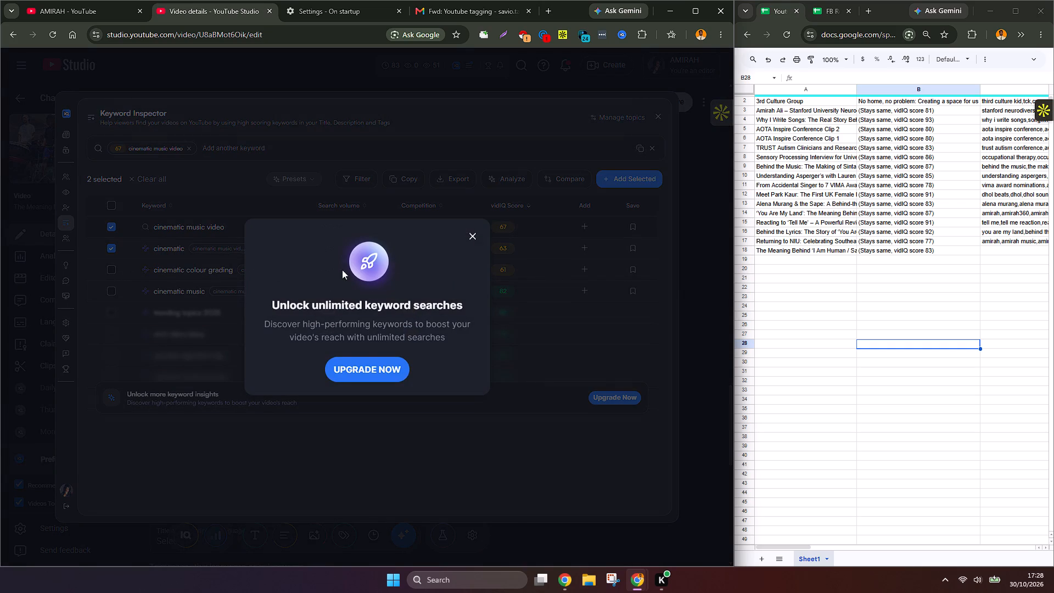
{"action": "left_click", "coordinate": [475, 237]}
{"action": "left_click", "coordinate": [110, 247]}
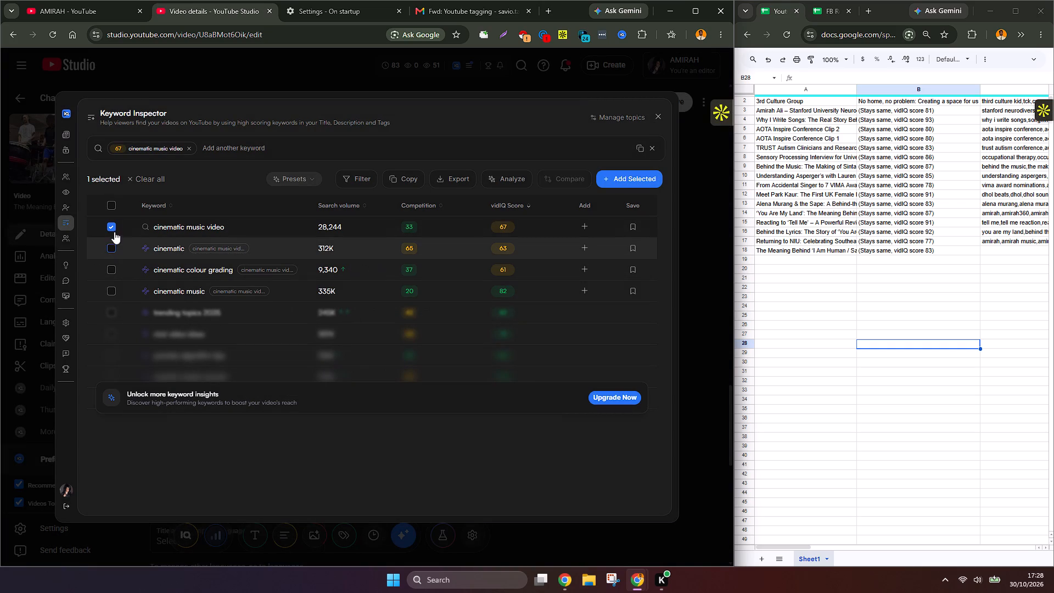
{"action": "left_click", "coordinate": [110, 291]}
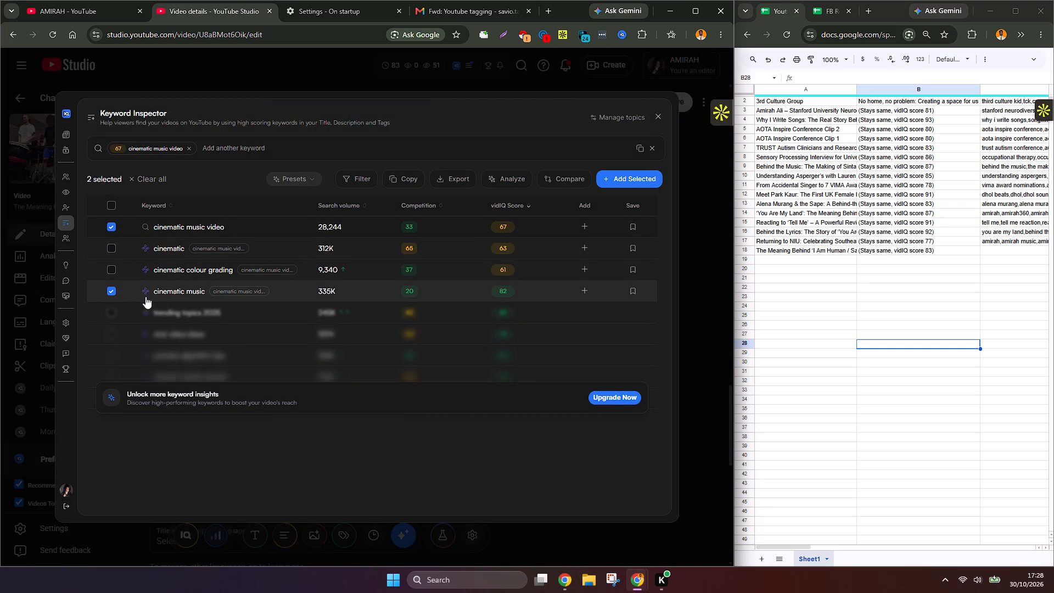
{"action": "left_click", "coordinate": [634, 177]}
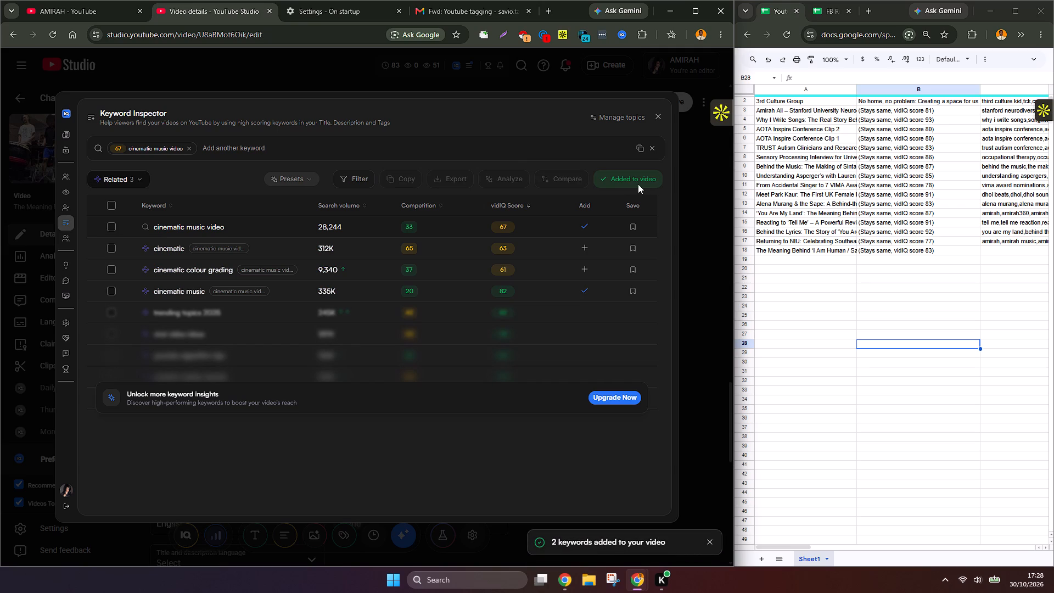
{"action": "left_click", "coordinate": [660, 116]}
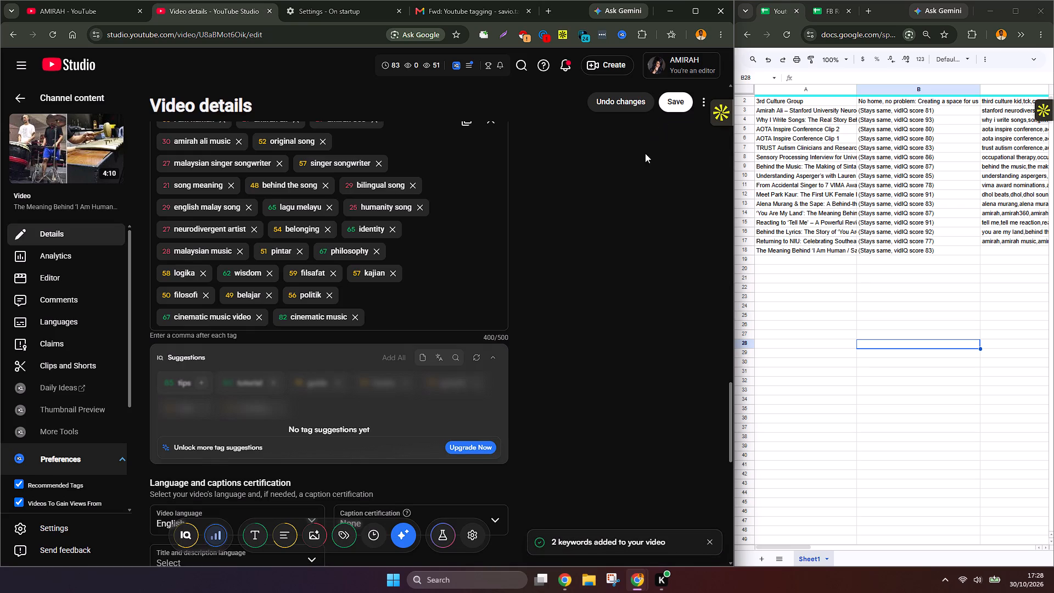
{"action": "left_click", "coordinate": [478, 356]}
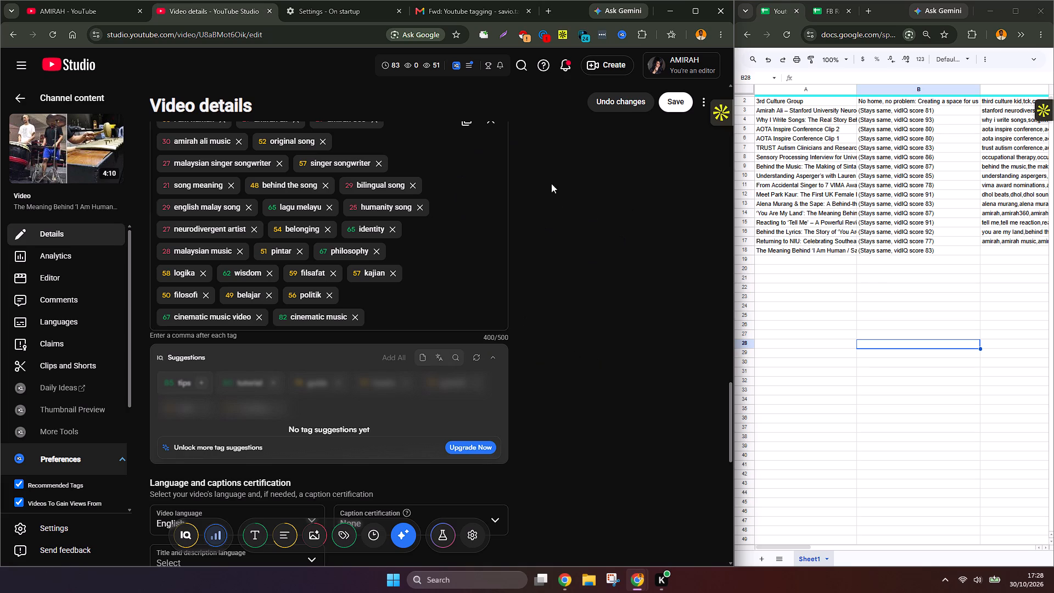
Copy the video's full tag list and paste it as plain text into cell C18 of the tagging sheet.
{"action": "left_click", "coordinate": [463, 124]}
{"action": "double_click", "coordinate": [995, 250]}
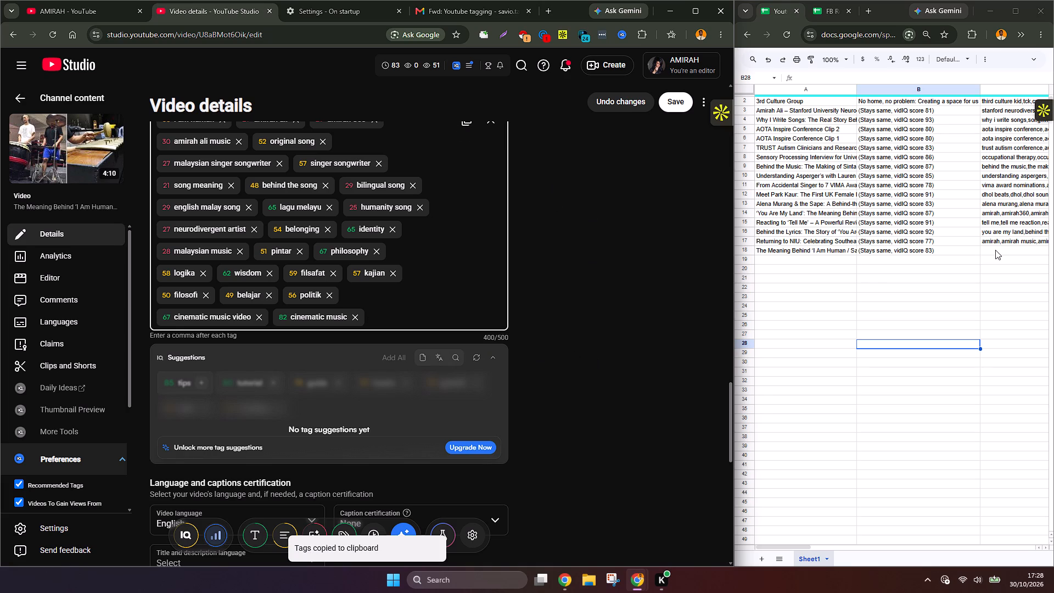
{"action": "key", "text": "ctrl+shift+v"}
{"action": "left_click", "coordinate": [871, 328]}
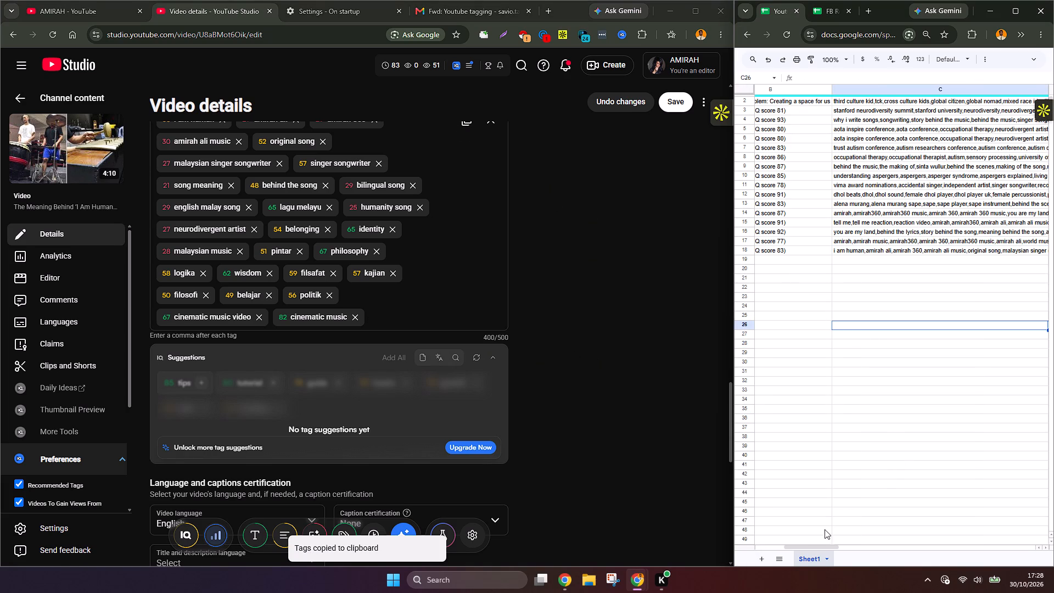
{"action": "left_click_drag", "start_coordinate": [818, 545], "coordinate": [750, 540]}
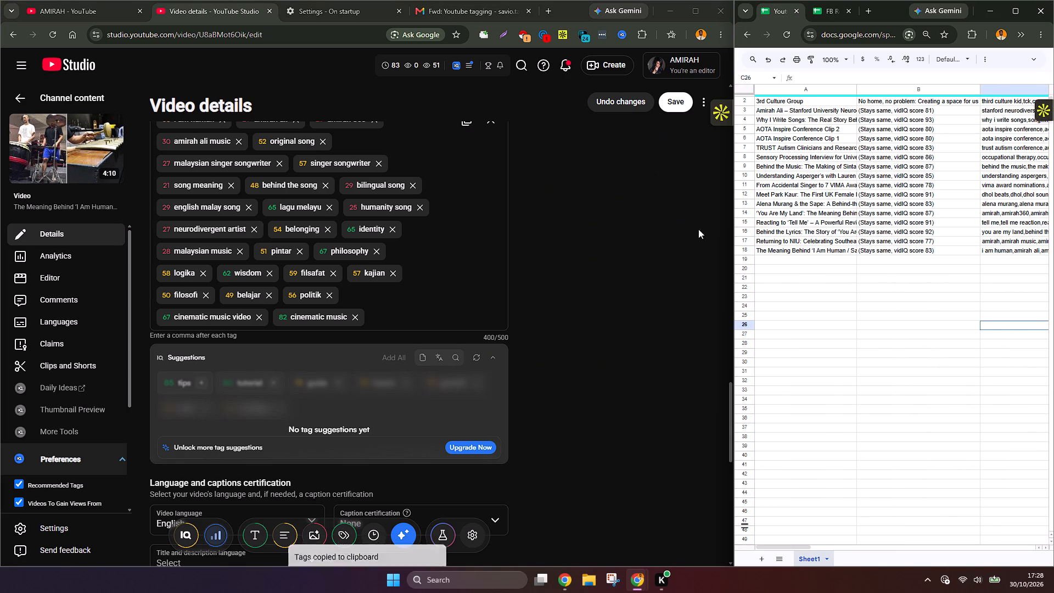
Declare in the video details that no AI was used and that the video doesn't include paid promotion.
{"action": "left_click_drag", "start_coordinate": [730, 398], "coordinate": [724, 457]}
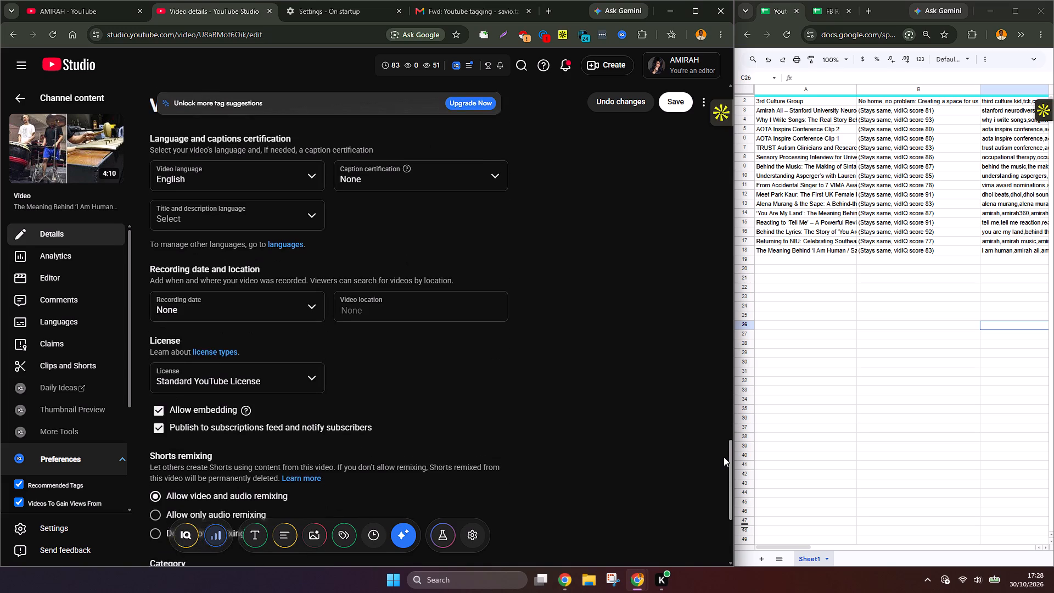
{"action": "left_click_drag", "start_coordinate": [724, 457], "coordinate": [716, 472]}
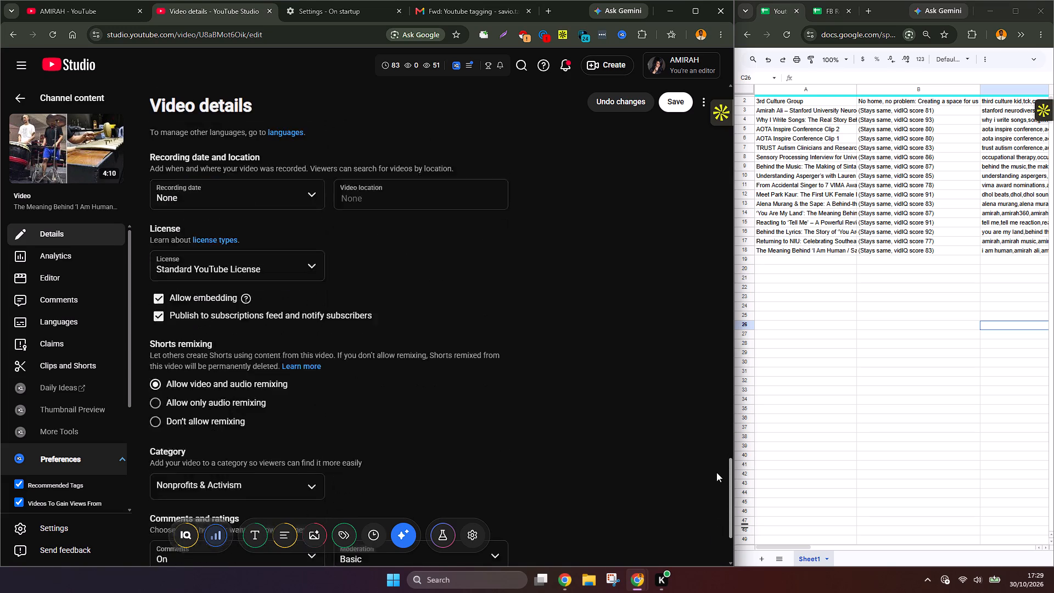
{"action": "left_click_drag", "start_coordinate": [716, 472], "coordinate": [719, 320]}
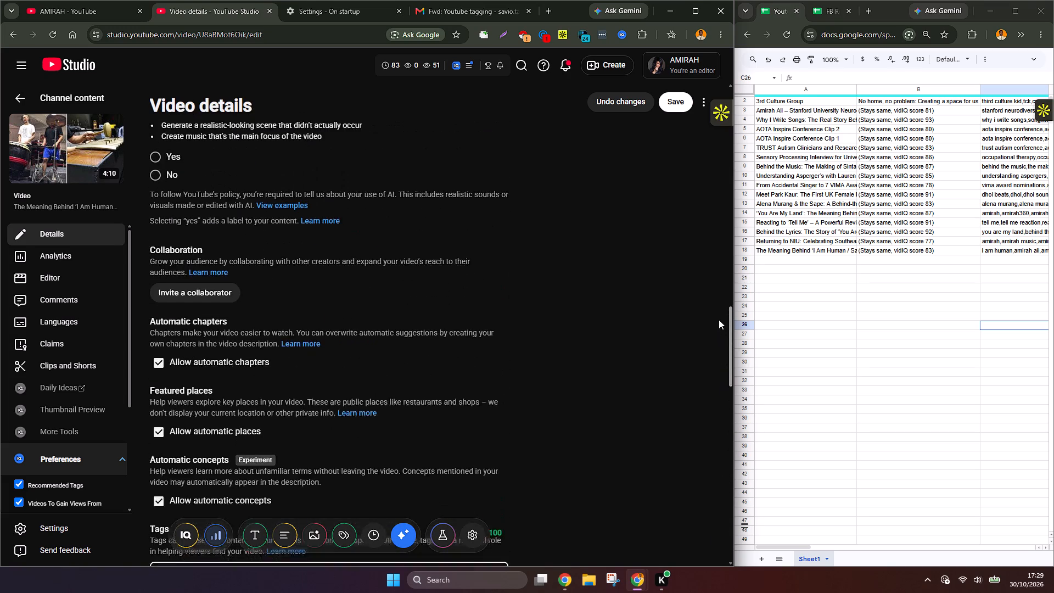
{"action": "left_click_drag", "start_coordinate": [719, 320], "coordinate": [719, 277]}
{"action": "left_click", "coordinate": [163, 455]}
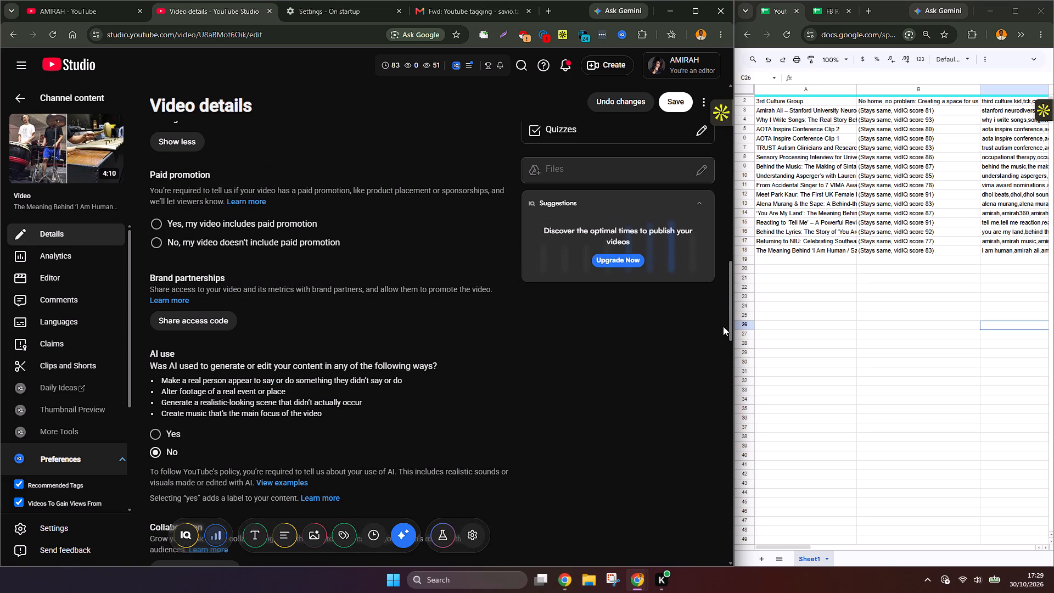
{"action": "left_click_drag", "start_coordinate": [730, 329], "coordinate": [724, 307]}
{"action": "left_click", "coordinate": [279, 376]}
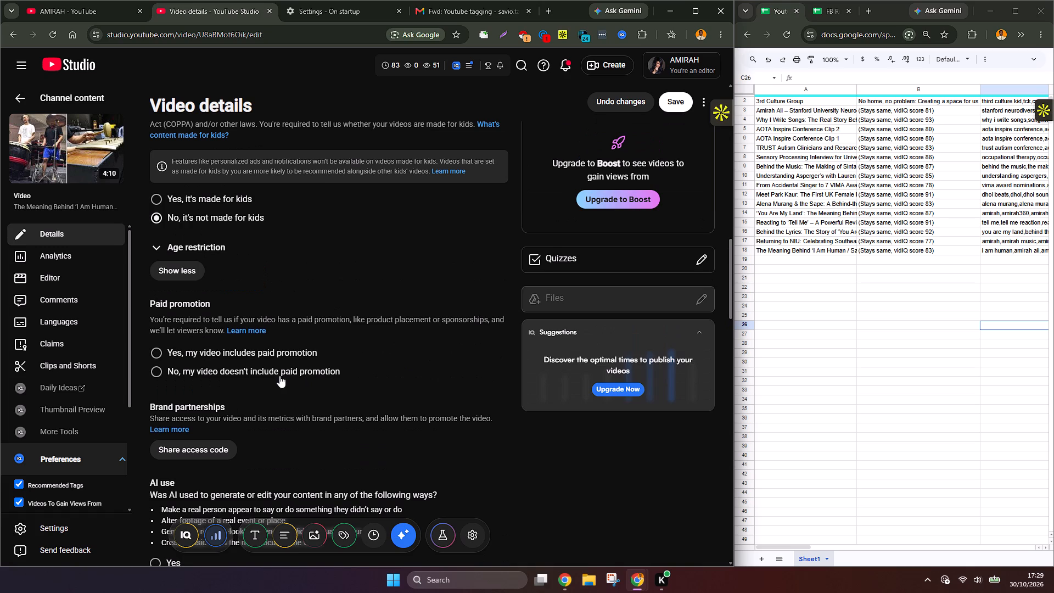
Save the changes to the 'I Am Human / Saya Manusia' video's details.
{"action": "left_click_drag", "start_coordinate": [730, 312], "coordinate": [729, 301]}
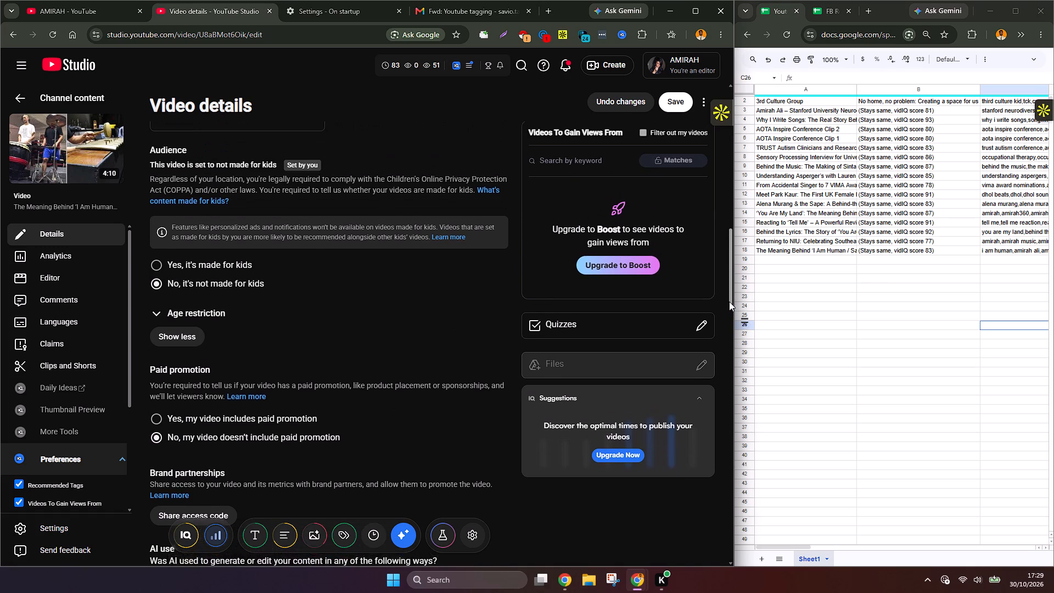
{"action": "left_click_drag", "start_coordinate": [729, 301], "coordinate": [742, 131]}
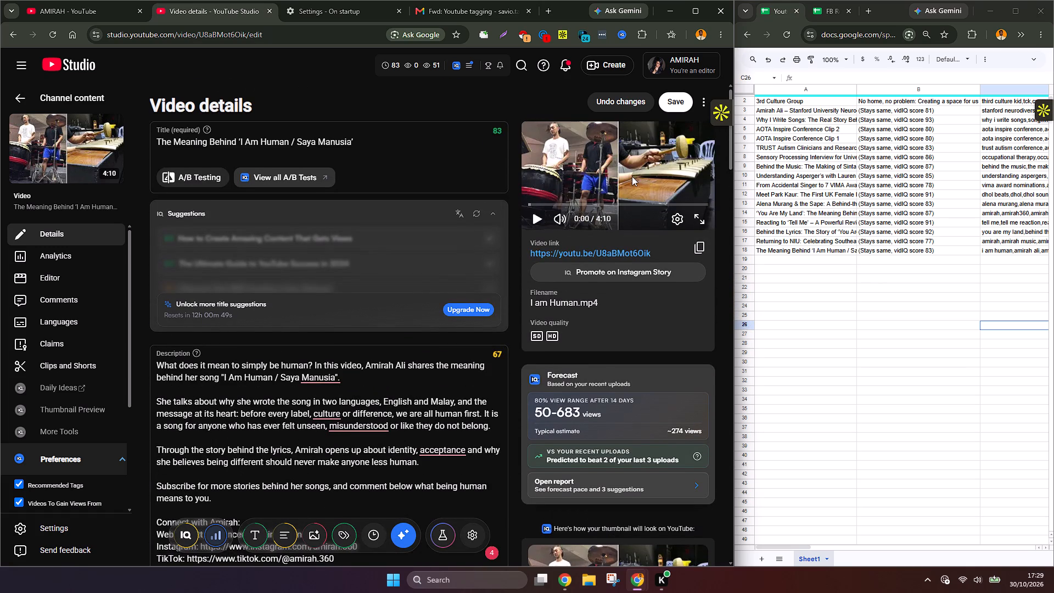
{"action": "left_click", "coordinate": [669, 100]}
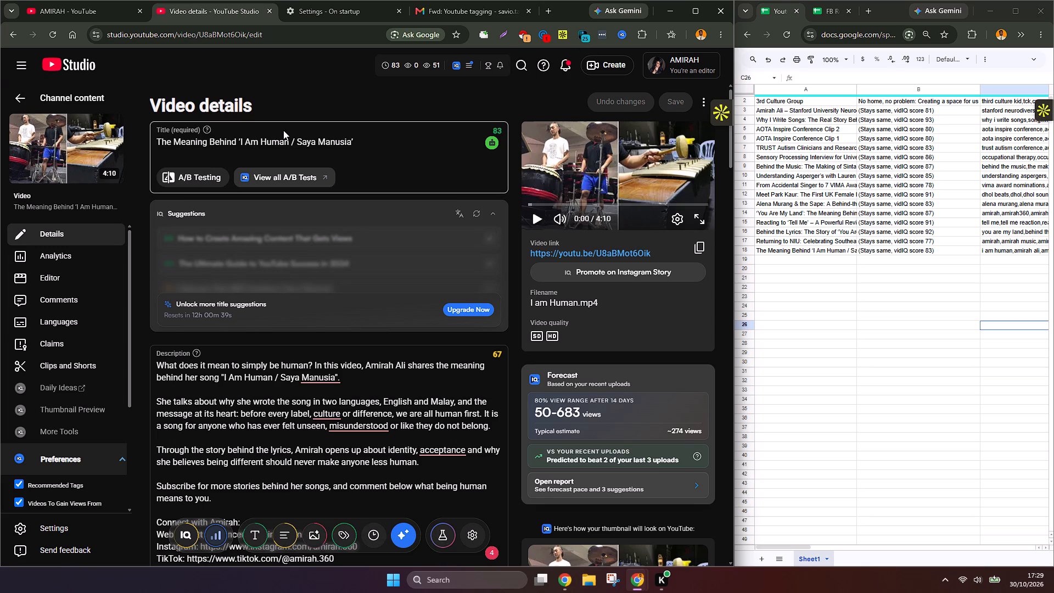
Return to the channel's video list and open the details of 'The Accidental Singer' on its second page.
{"action": "left_click", "coordinate": [70, 95]}
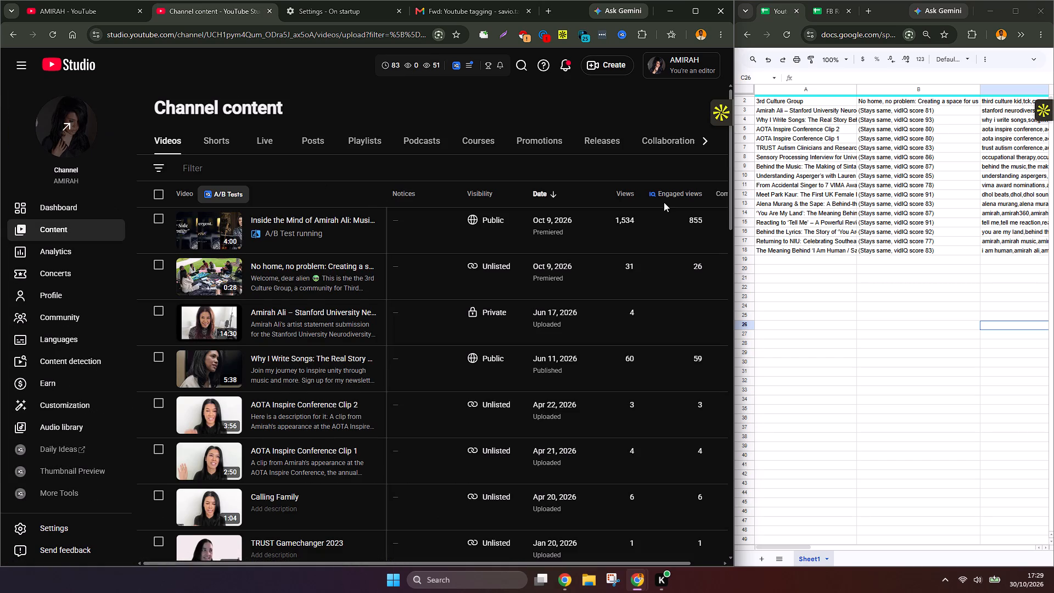
{"action": "left_click_drag", "start_coordinate": [730, 221], "coordinate": [722, 365]}
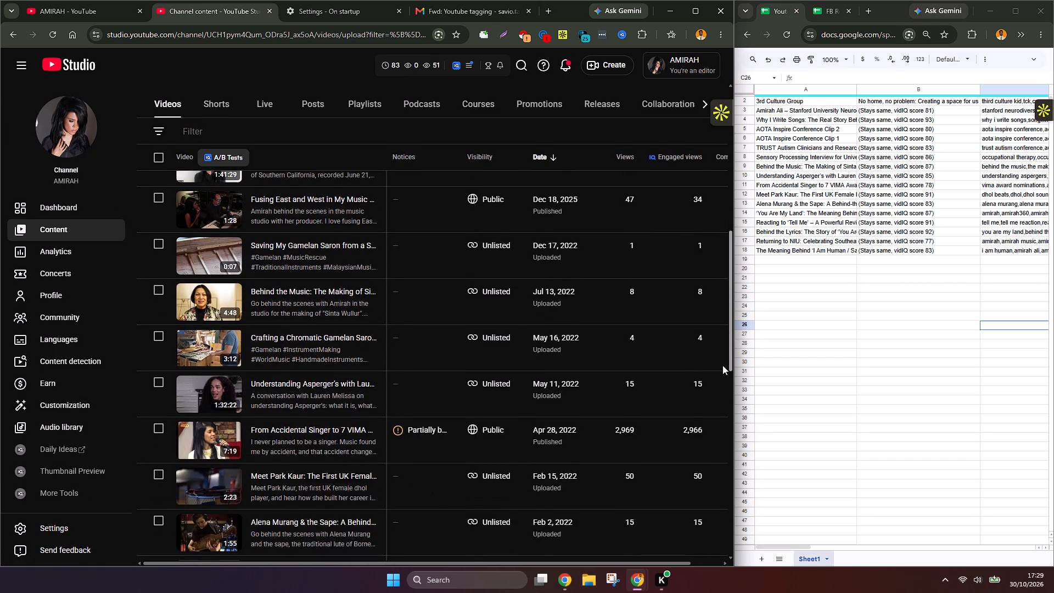
{"action": "left_click_drag", "start_coordinate": [722, 365], "coordinate": [717, 527]}
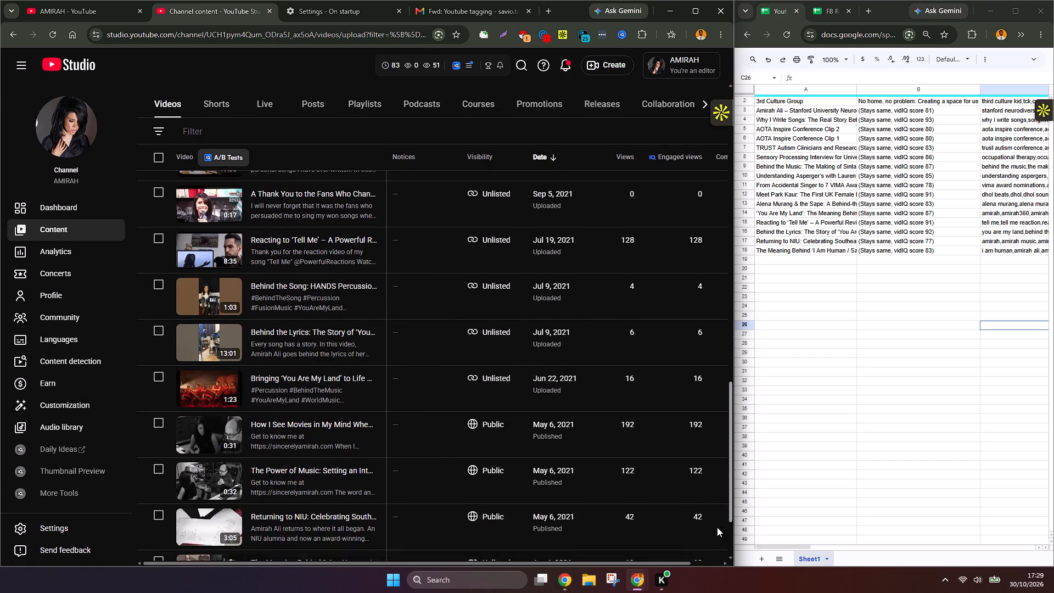
{"action": "left_click_drag", "start_coordinate": [717, 527], "coordinate": [714, 560]}
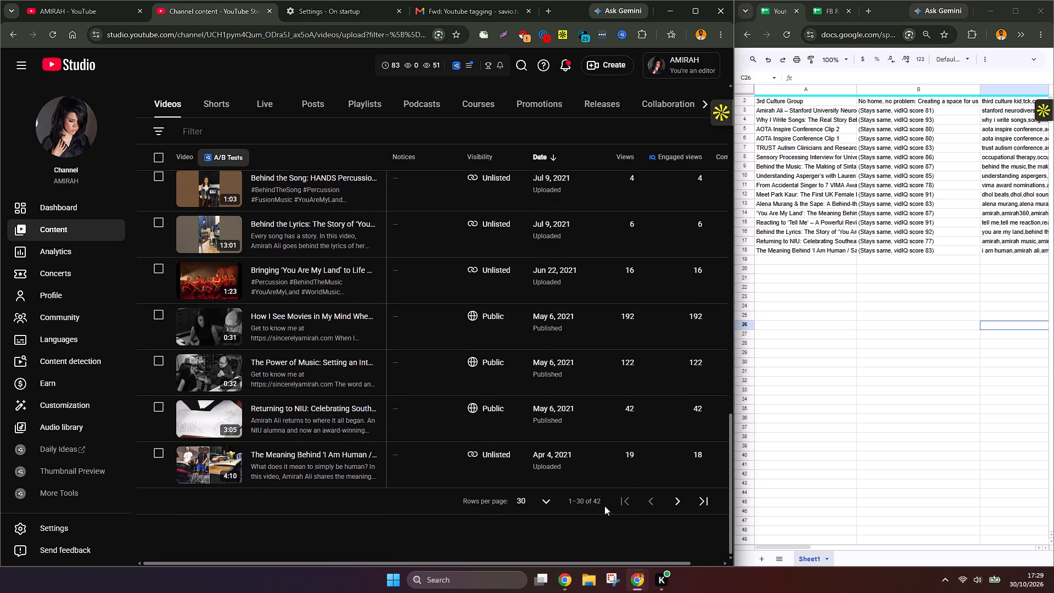
{"action": "left_click", "coordinate": [677, 504]}
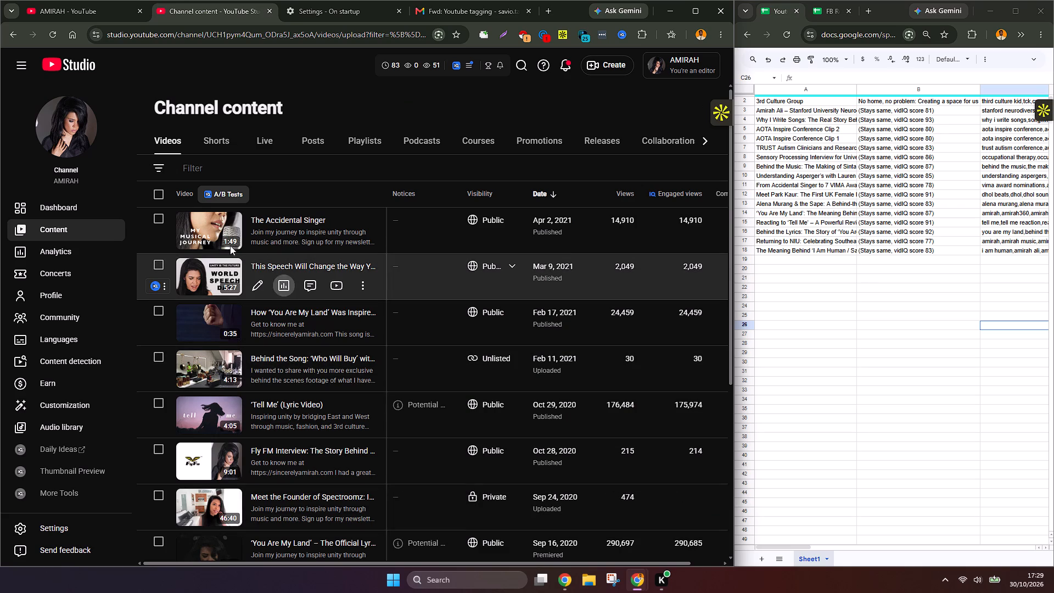
{"action": "left_click", "coordinate": [258, 240]}
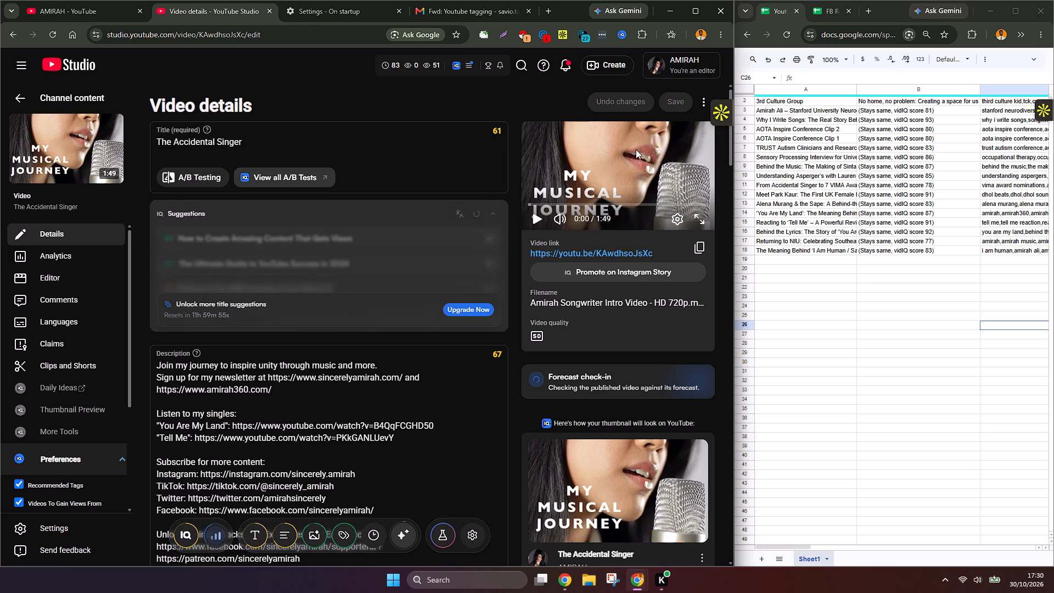
Check the existing tags of 'The Accidental Singer', then open the details of 'This Speech Will Change the Way You Think About Unity'.
{"action": "left_click_drag", "start_coordinate": [732, 156], "coordinate": [739, 252]}
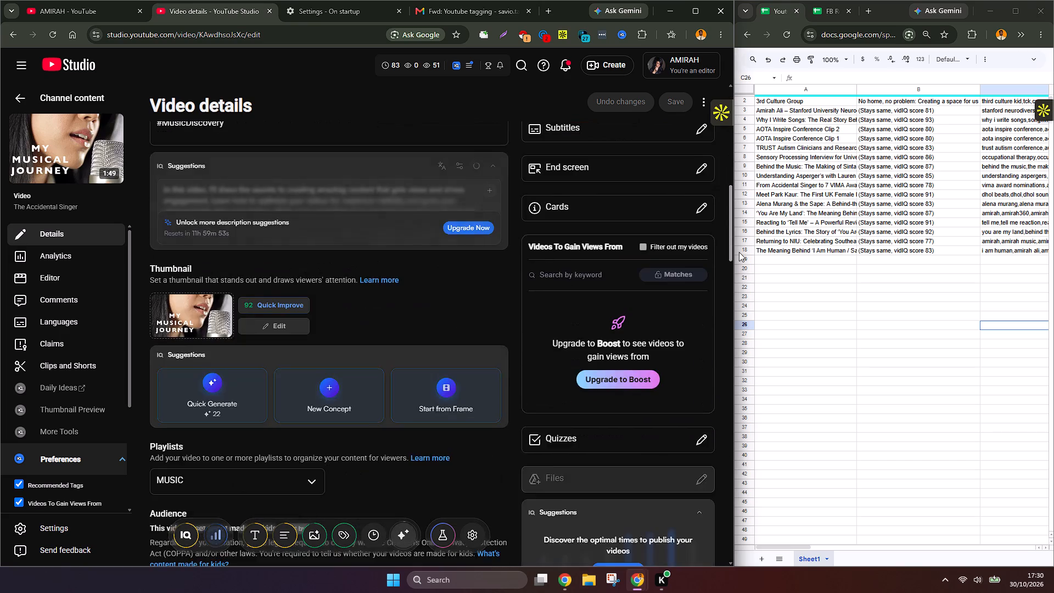
{"action": "left_click_drag", "start_coordinate": [739, 252], "coordinate": [727, 443]}
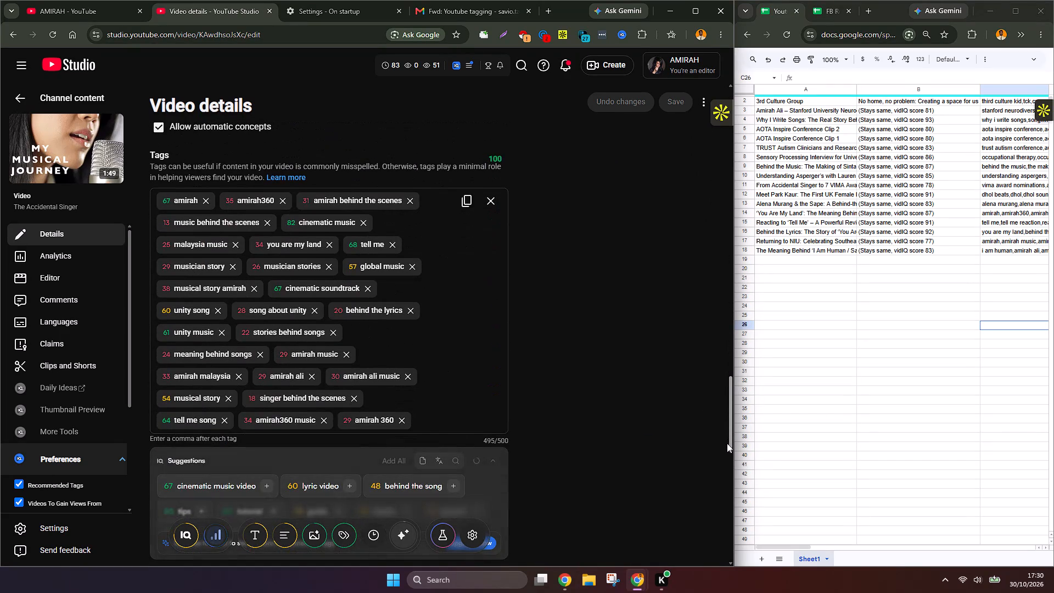
{"action": "left_click_drag", "start_coordinate": [727, 443], "coordinate": [726, 442]}
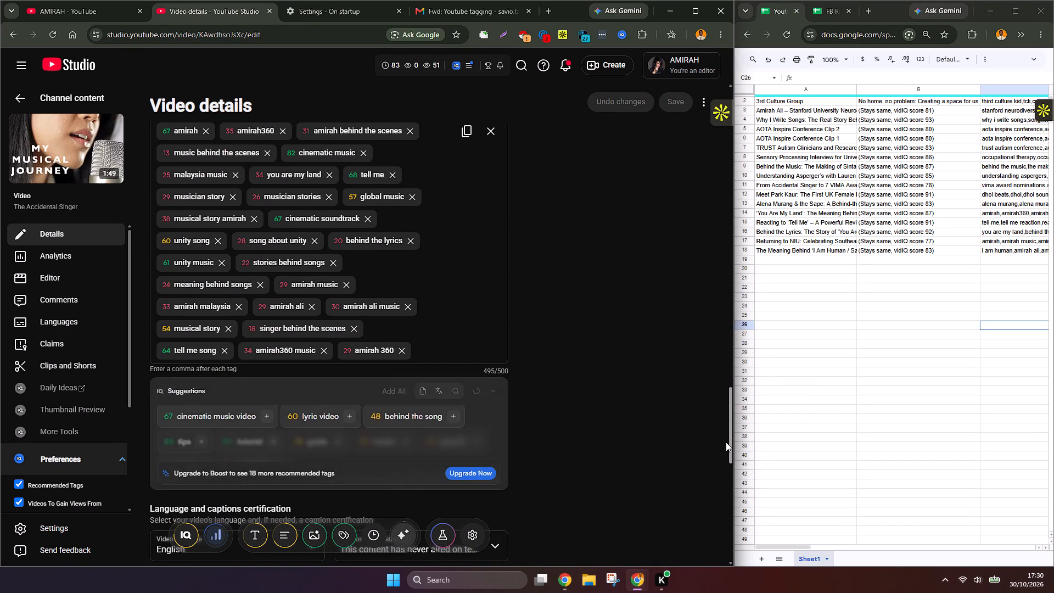
{"action": "left_click_drag", "start_coordinate": [726, 442], "coordinate": [698, 149]}
{"action": "left_click", "coordinate": [59, 95]}
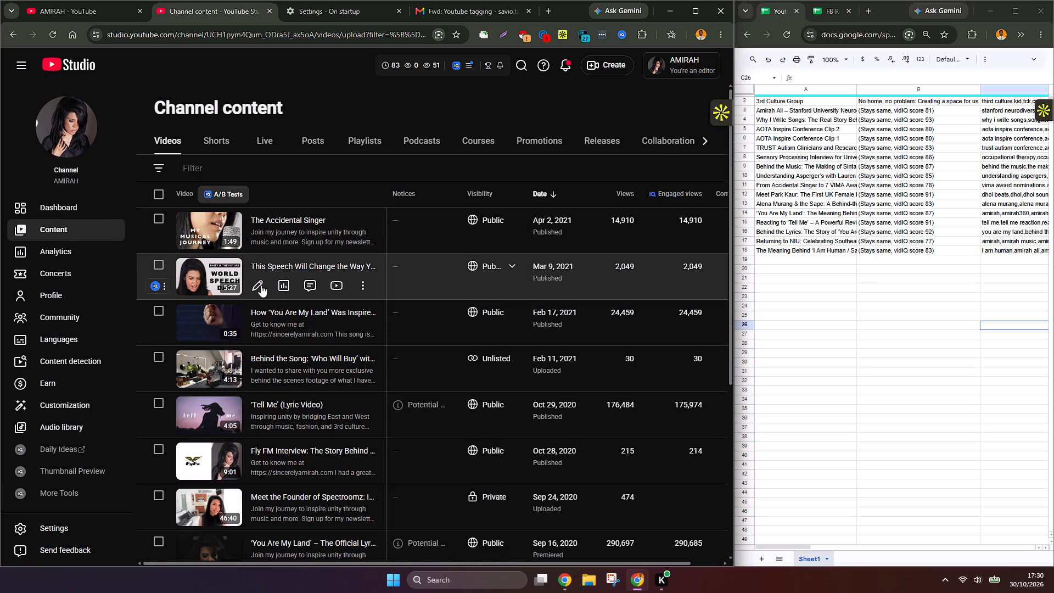
{"action": "left_click", "coordinate": [259, 285]}
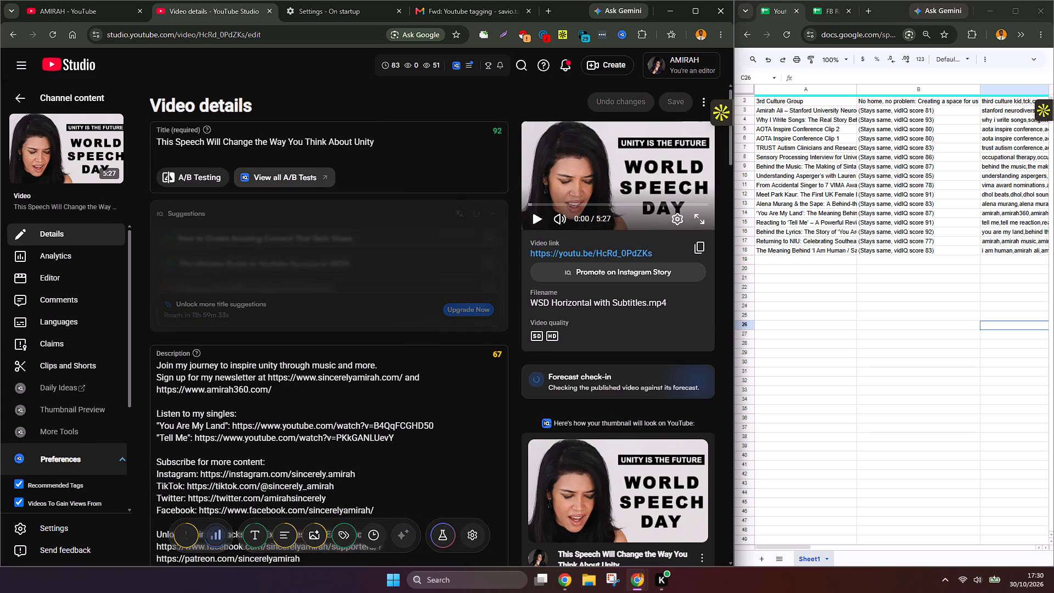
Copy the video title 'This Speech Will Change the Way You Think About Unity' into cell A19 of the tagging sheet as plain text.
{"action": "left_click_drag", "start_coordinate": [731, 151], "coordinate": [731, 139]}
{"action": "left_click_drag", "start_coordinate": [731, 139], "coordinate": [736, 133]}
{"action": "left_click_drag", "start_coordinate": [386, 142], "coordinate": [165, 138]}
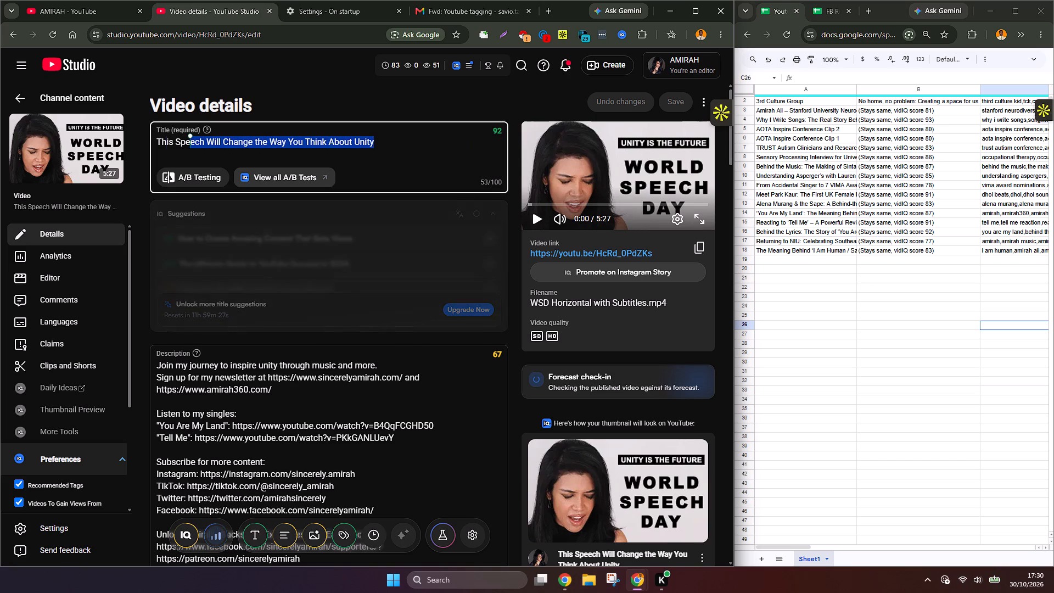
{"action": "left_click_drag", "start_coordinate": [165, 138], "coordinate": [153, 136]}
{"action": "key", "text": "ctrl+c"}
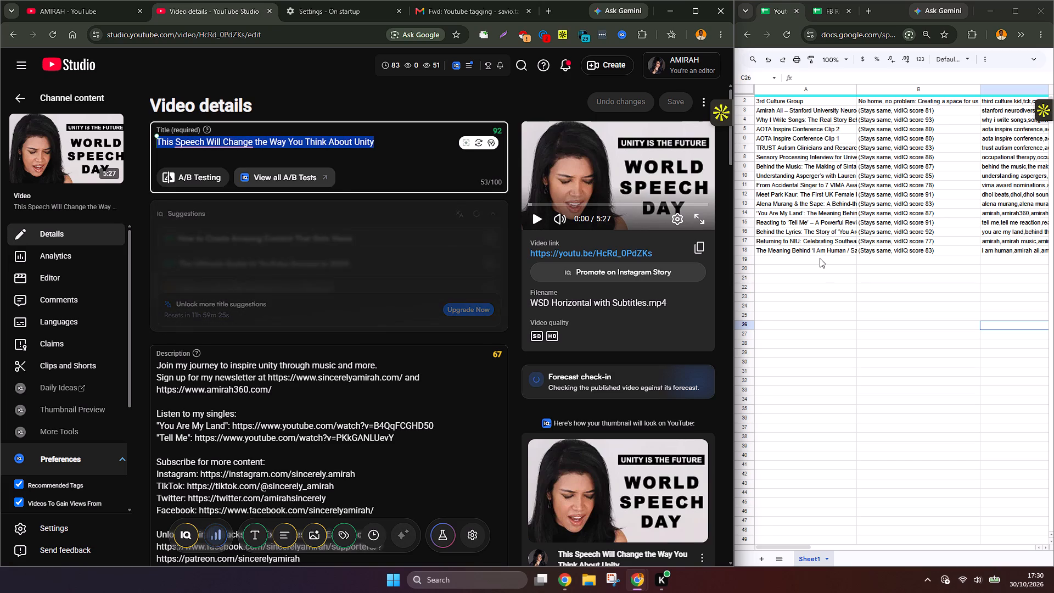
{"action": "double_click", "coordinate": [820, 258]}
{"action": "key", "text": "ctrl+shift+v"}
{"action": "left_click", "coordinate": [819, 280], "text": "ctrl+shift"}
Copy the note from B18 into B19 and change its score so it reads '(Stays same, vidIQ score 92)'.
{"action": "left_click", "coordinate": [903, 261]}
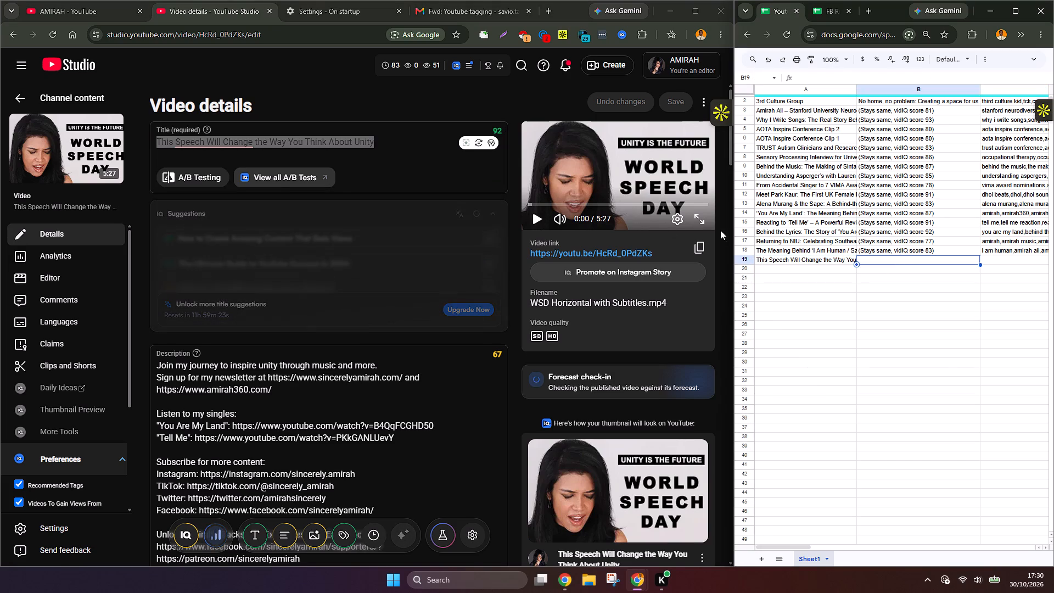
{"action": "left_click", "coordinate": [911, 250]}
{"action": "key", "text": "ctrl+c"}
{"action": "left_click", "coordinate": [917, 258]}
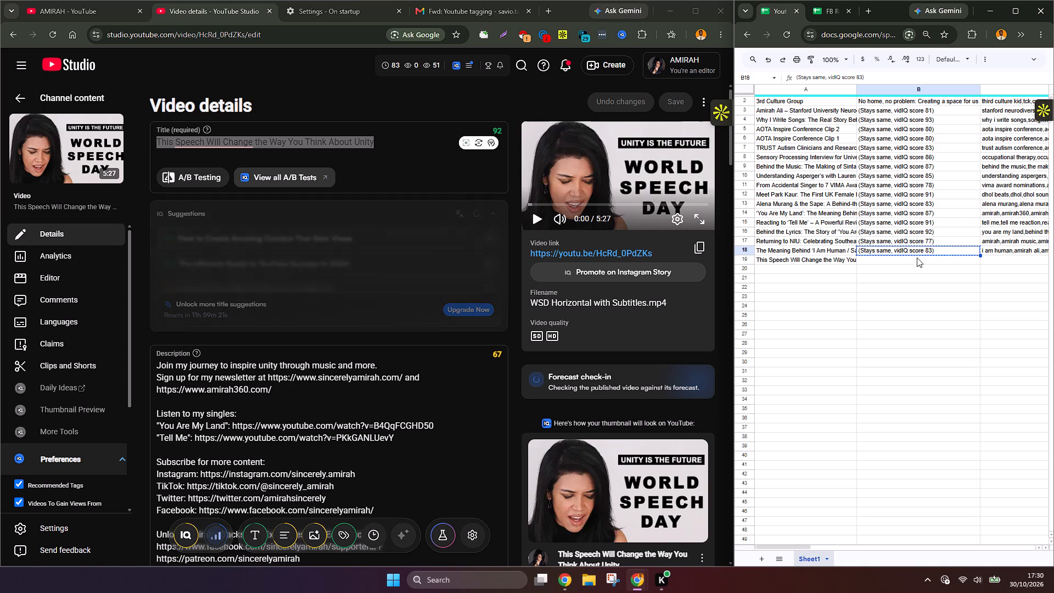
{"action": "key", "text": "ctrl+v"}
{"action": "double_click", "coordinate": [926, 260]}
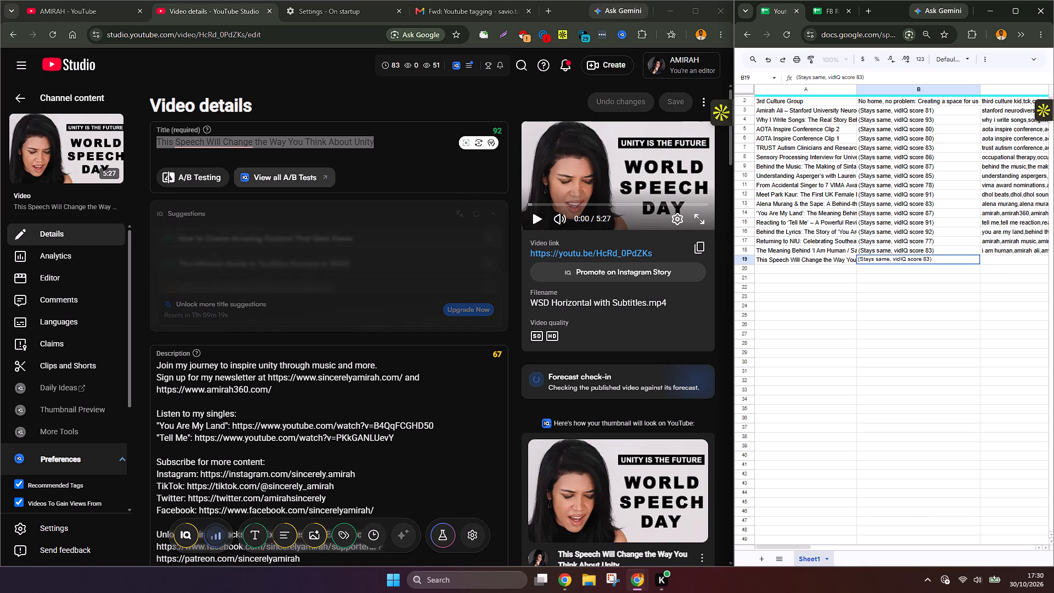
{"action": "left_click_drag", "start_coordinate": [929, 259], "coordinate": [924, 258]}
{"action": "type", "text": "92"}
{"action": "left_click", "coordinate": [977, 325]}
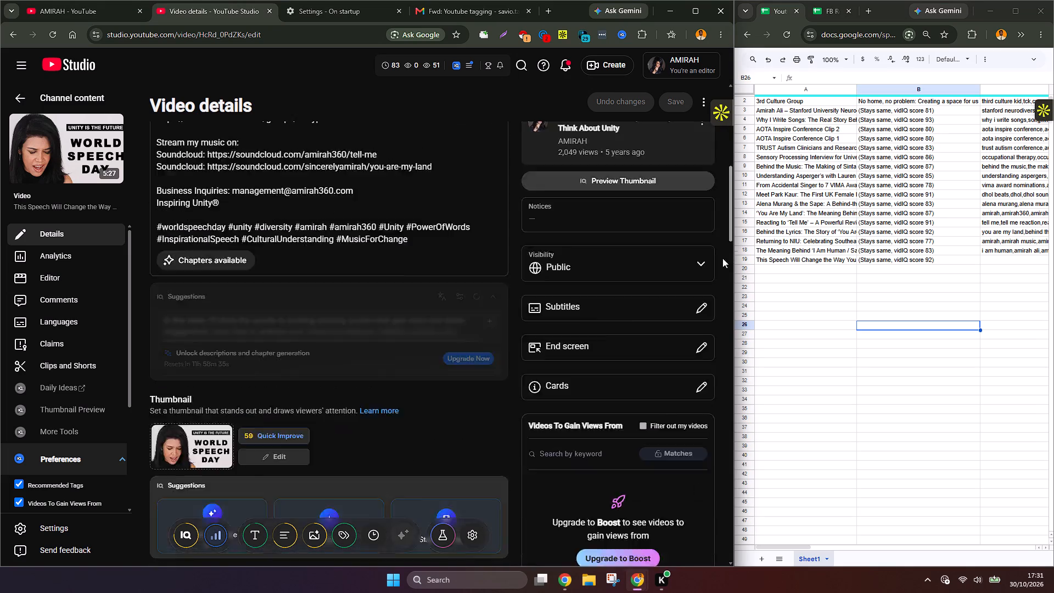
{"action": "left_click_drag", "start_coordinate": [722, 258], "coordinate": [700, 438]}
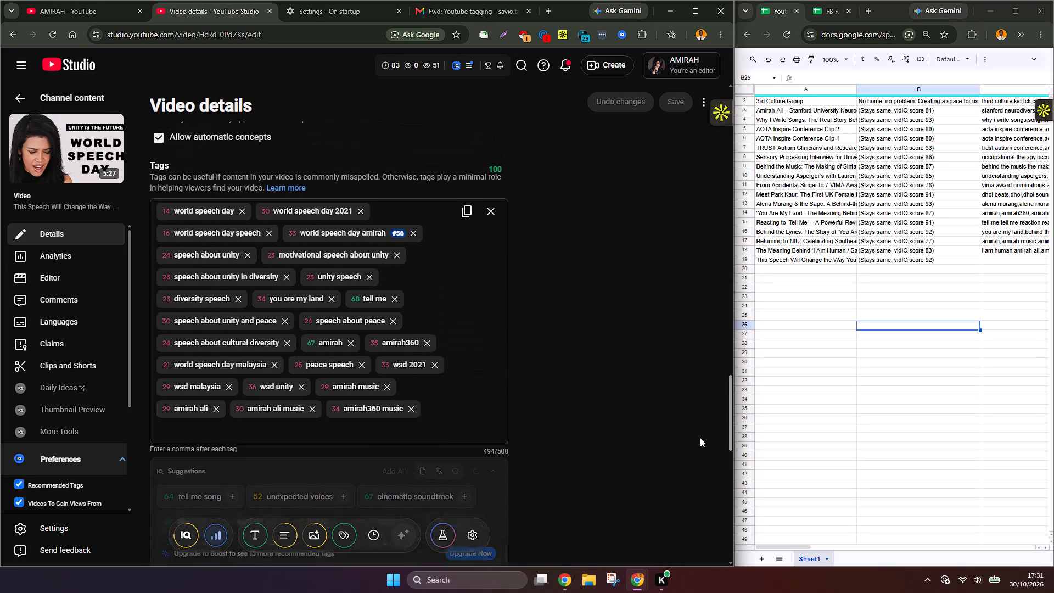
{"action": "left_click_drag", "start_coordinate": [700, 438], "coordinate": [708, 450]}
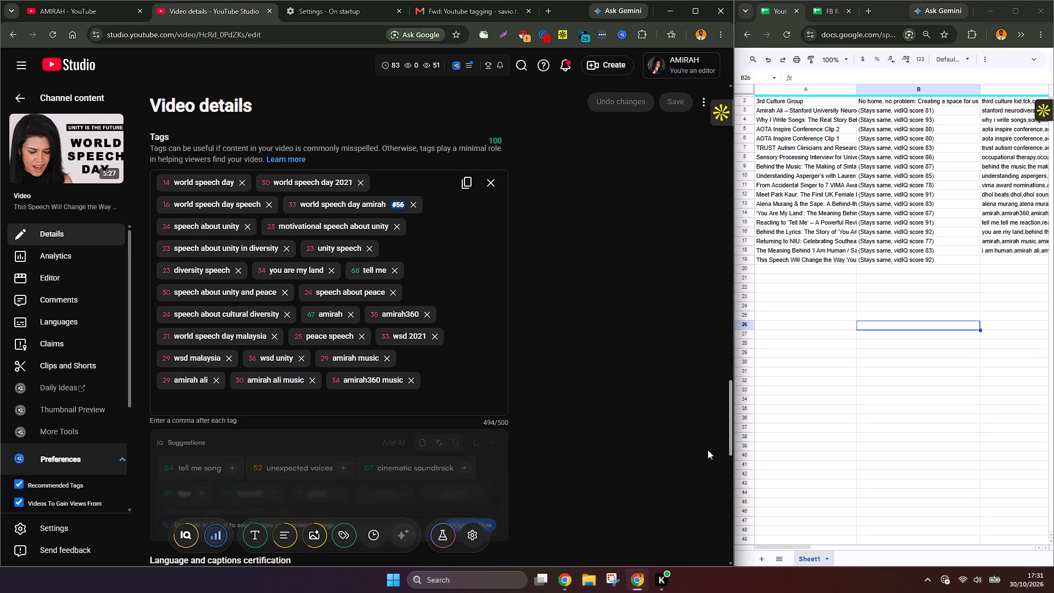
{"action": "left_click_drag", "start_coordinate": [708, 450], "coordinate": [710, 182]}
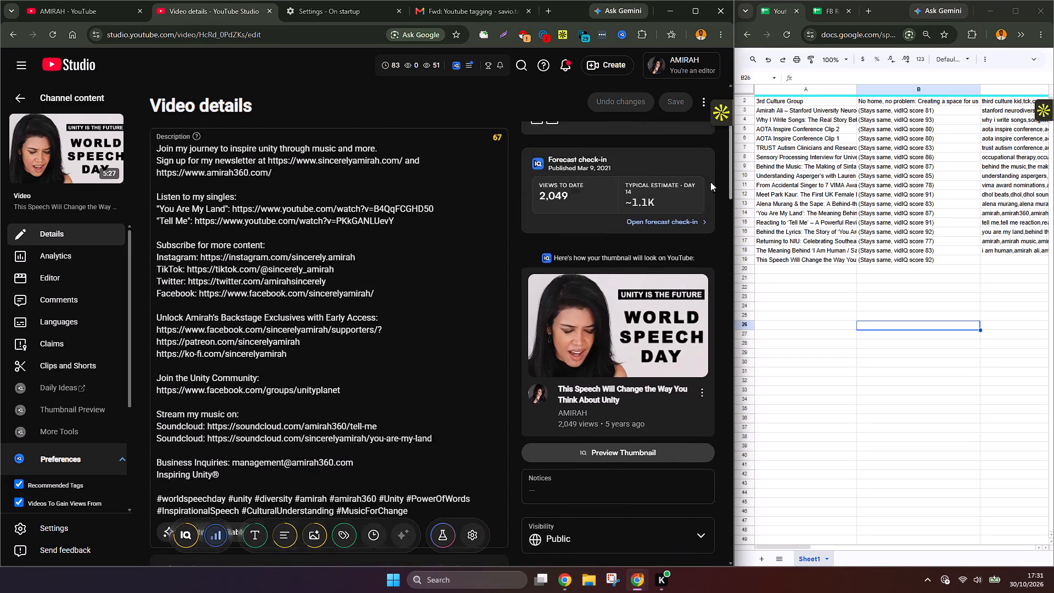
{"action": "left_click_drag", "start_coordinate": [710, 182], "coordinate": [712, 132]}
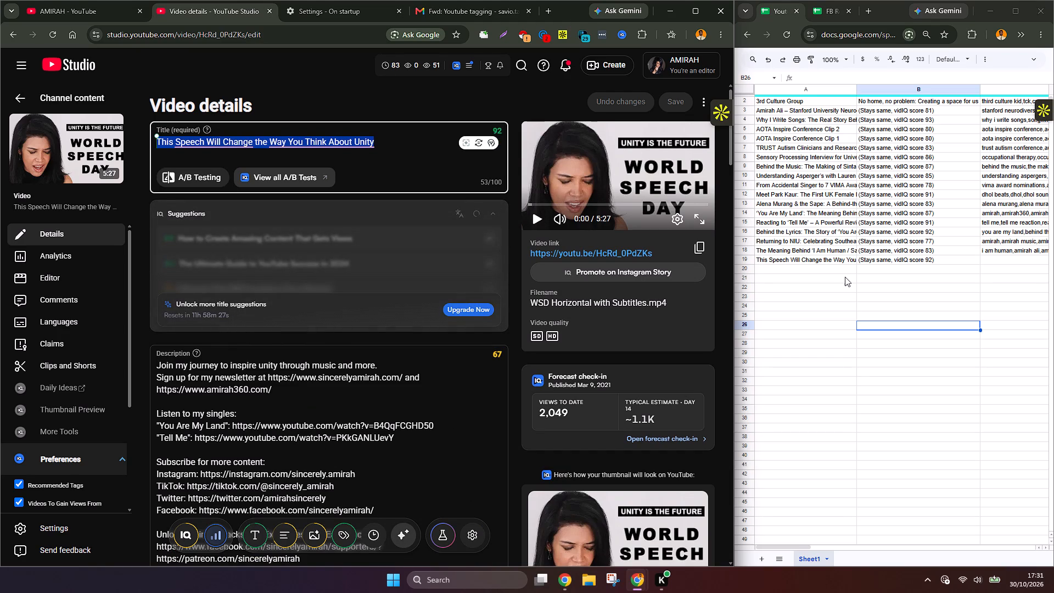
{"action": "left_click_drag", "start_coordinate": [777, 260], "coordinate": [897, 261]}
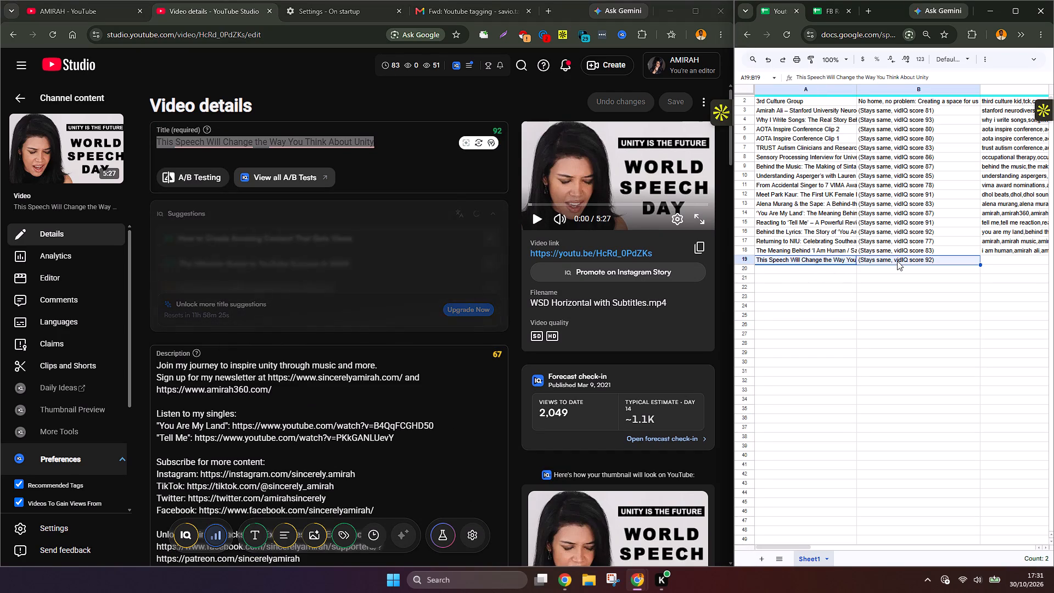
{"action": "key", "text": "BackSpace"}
Return to the channel's video list, open the details of 'Tell Me' (Lyric Video) and examine its description and existing tags.
{"action": "left_click", "coordinate": [48, 95]}
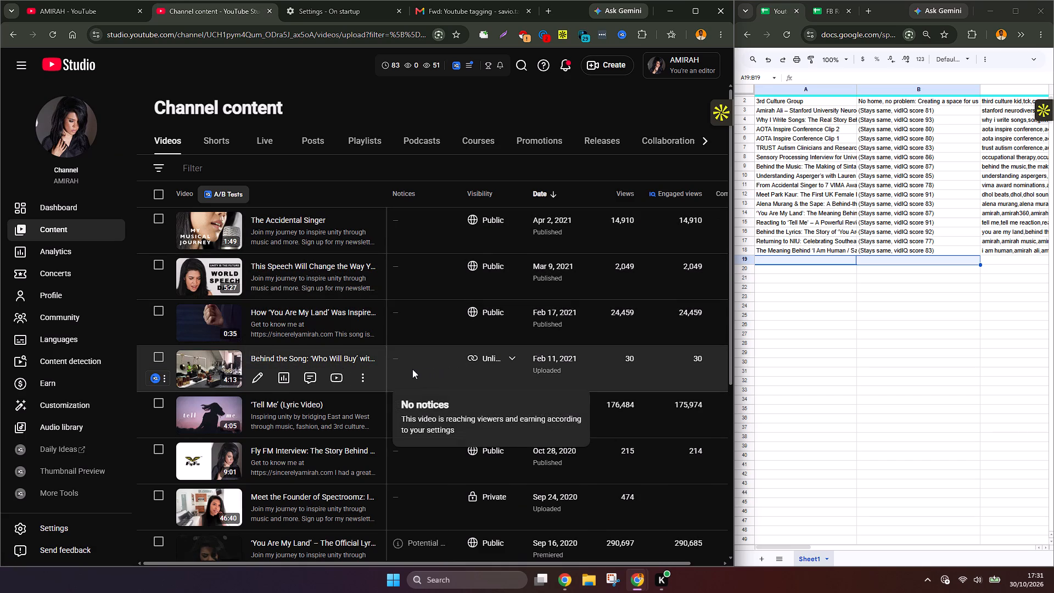
{"action": "left_click_drag", "start_coordinate": [731, 322], "coordinate": [735, 335]}
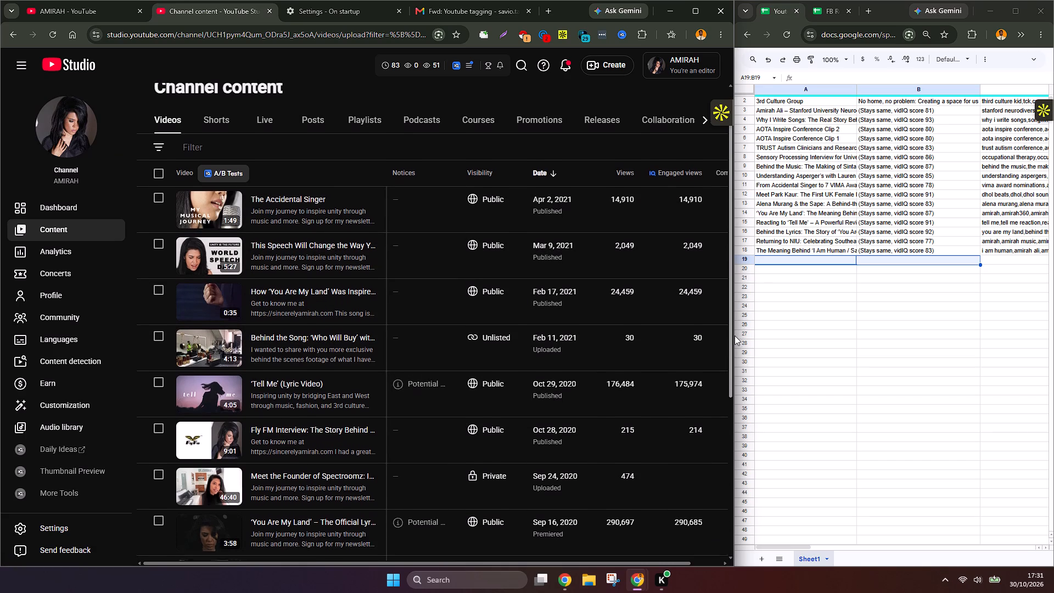
{"action": "left_click_drag", "start_coordinate": [735, 335], "coordinate": [738, 355]}
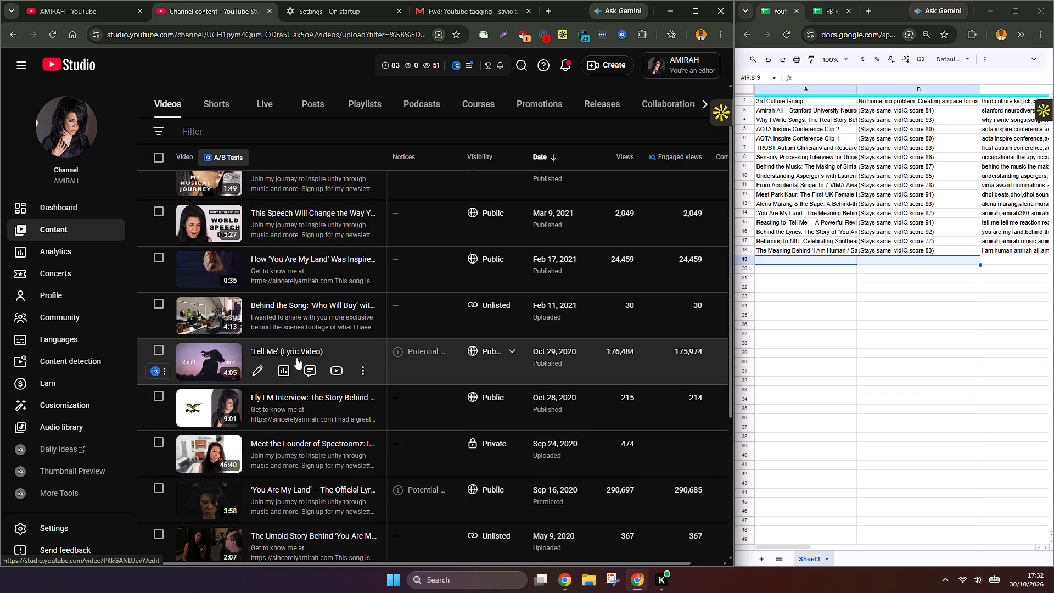
{"action": "left_click", "coordinate": [255, 376]}
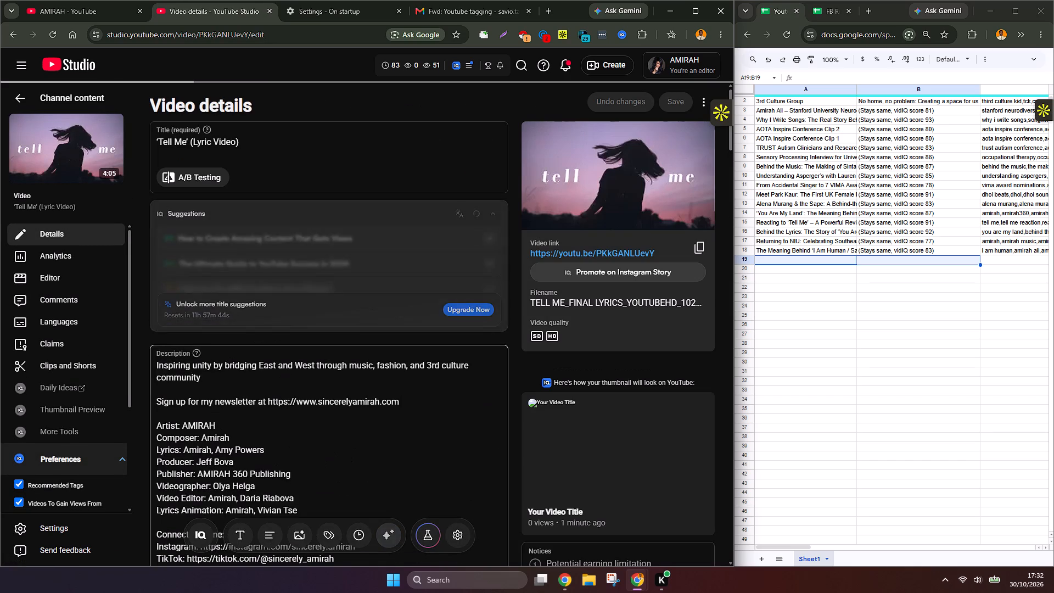
{"action": "left_click_drag", "start_coordinate": [729, 147], "coordinate": [730, 150]}
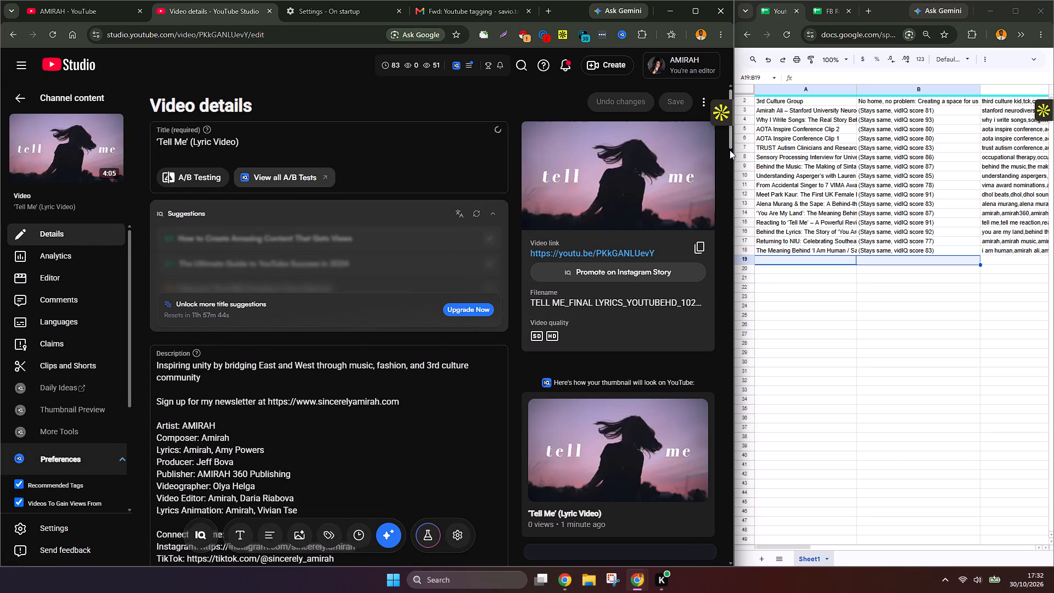
{"action": "left_click_drag", "start_coordinate": [730, 150], "coordinate": [736, 306]}
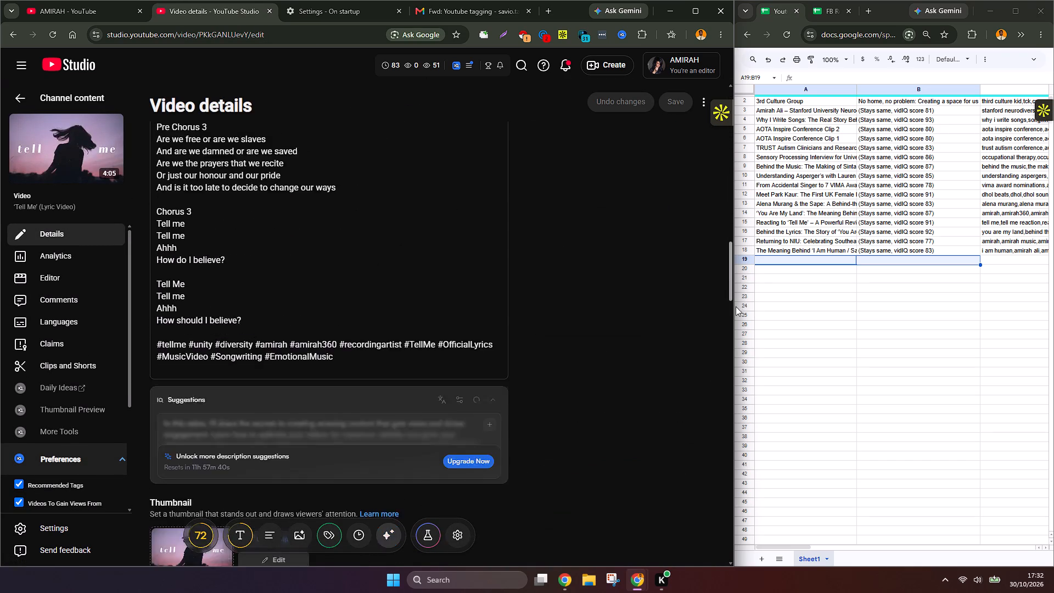
{"action": "left_click_drag", "start_coordinate": [736, 306], "coordinate": [735, 429]}
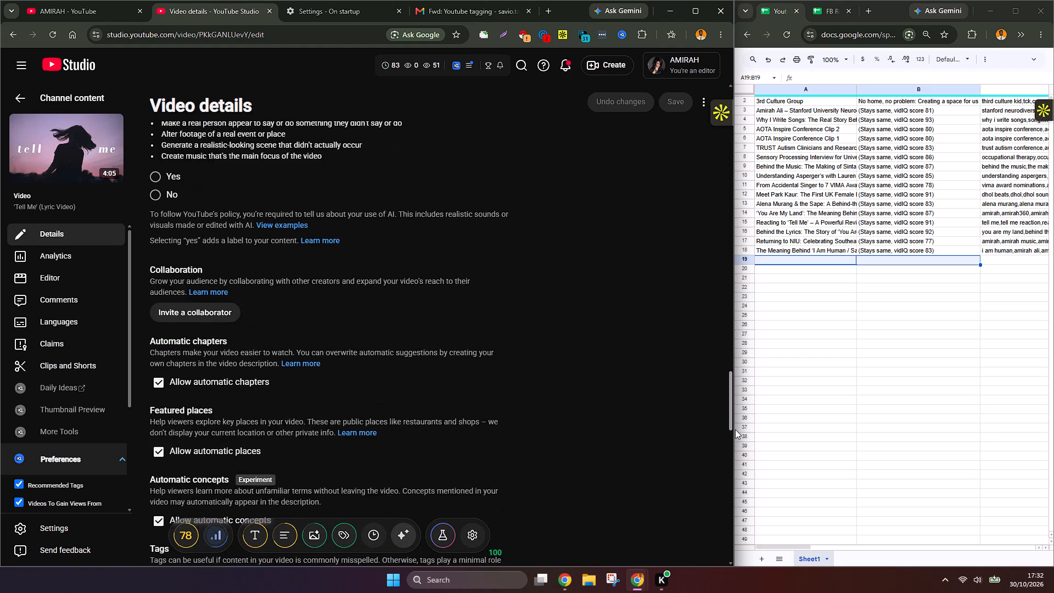
{"action": "left_click_drag", "start_coordinate": [735, 429], "coordinate": [733, 482]}
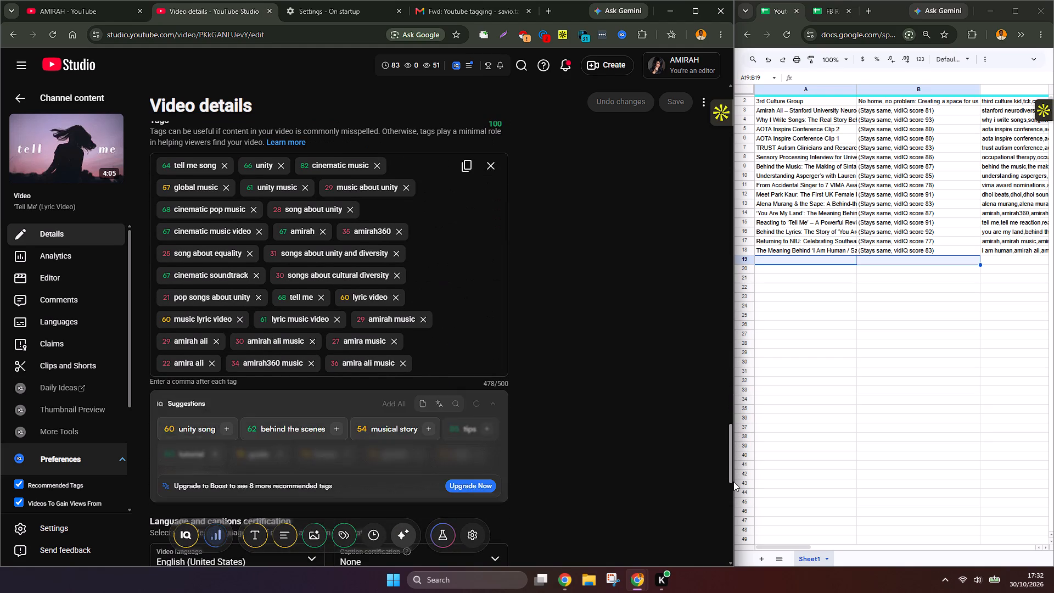
{"action": "left_click_drag", "start_coordinate": [733, 482], "coordinate": [733, 482]}
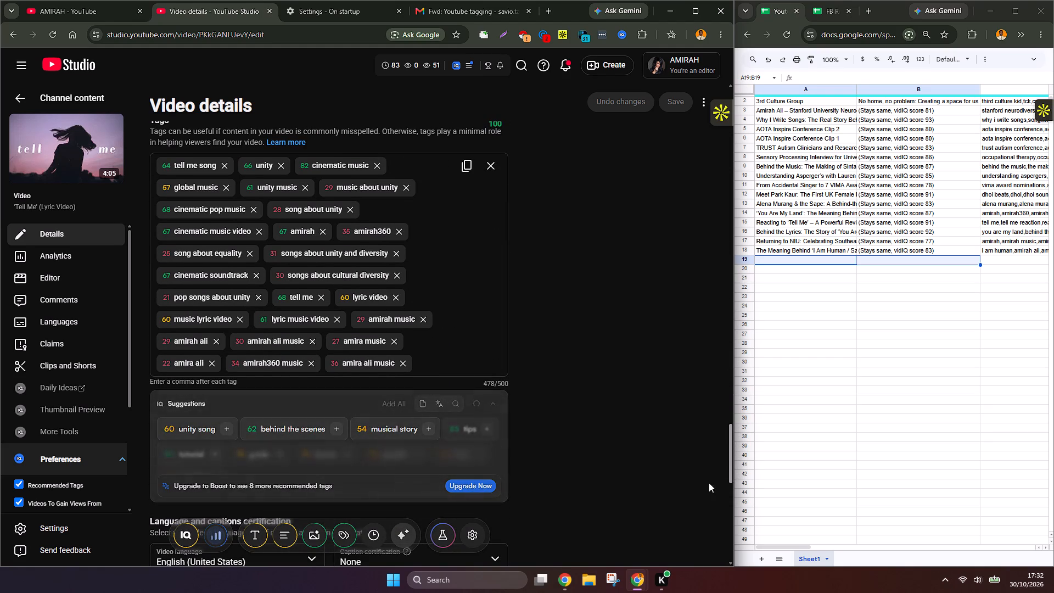
Add the suggested tag 'behind the scenes' to the 'Tell Me' (Lyric Video) and save the changes.
{"action": "left_click", "coordinate": [337, 428]}
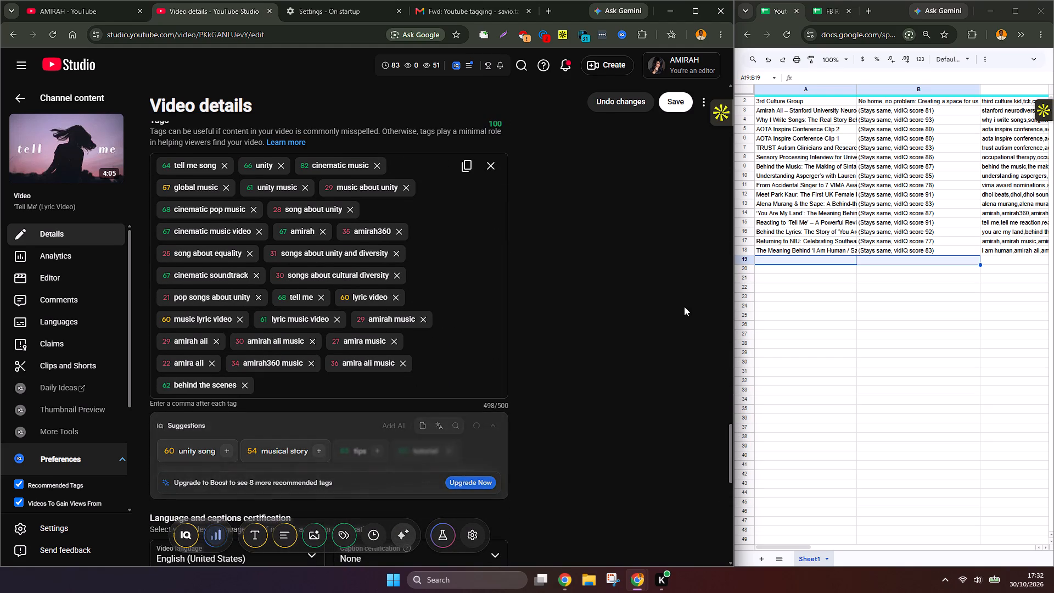
{"action": "left_click", "coordinate": [679, 105]}
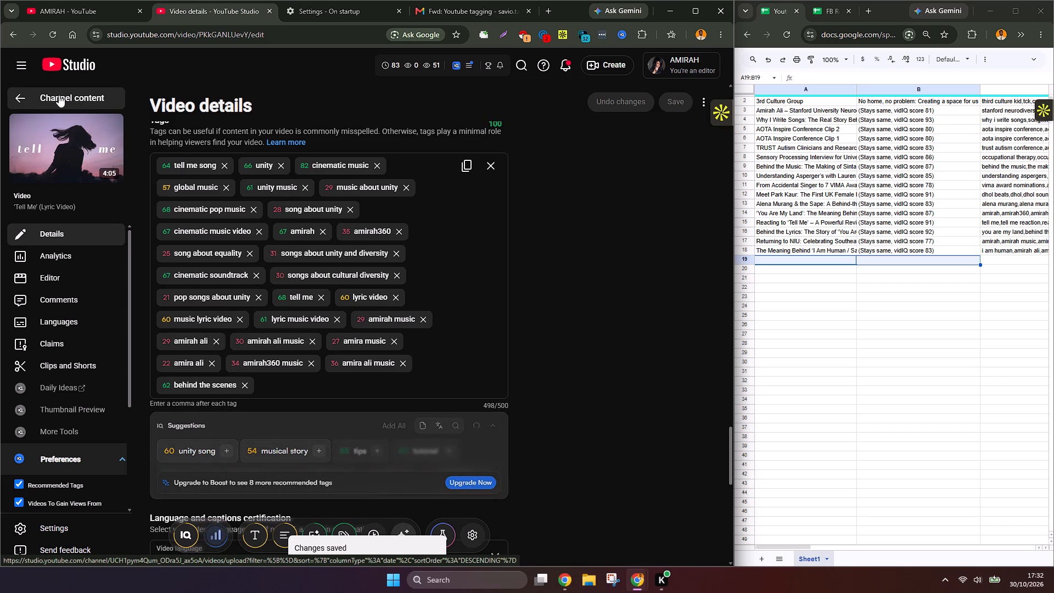
Return to the channel's video list, open the details of 'Fly FM Interview: The Story Behind My Sound' and examine its description and tags.
{"action": "left_click", "coordinate": [59, 95]}
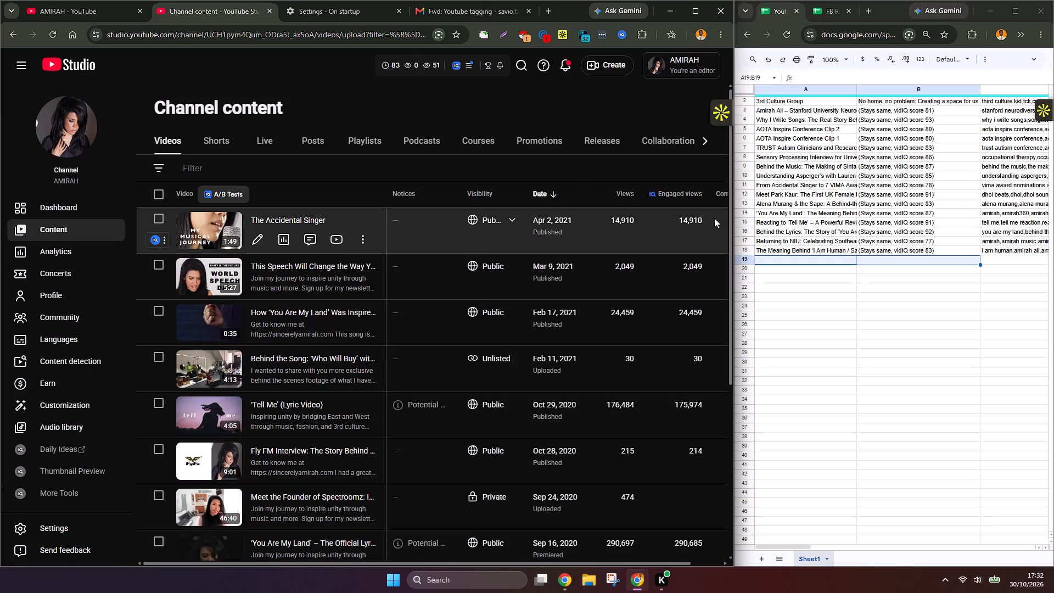
{"action": "left_click_drag", "start_coordinate": [731, 274], "coordinate": [740, 322]}
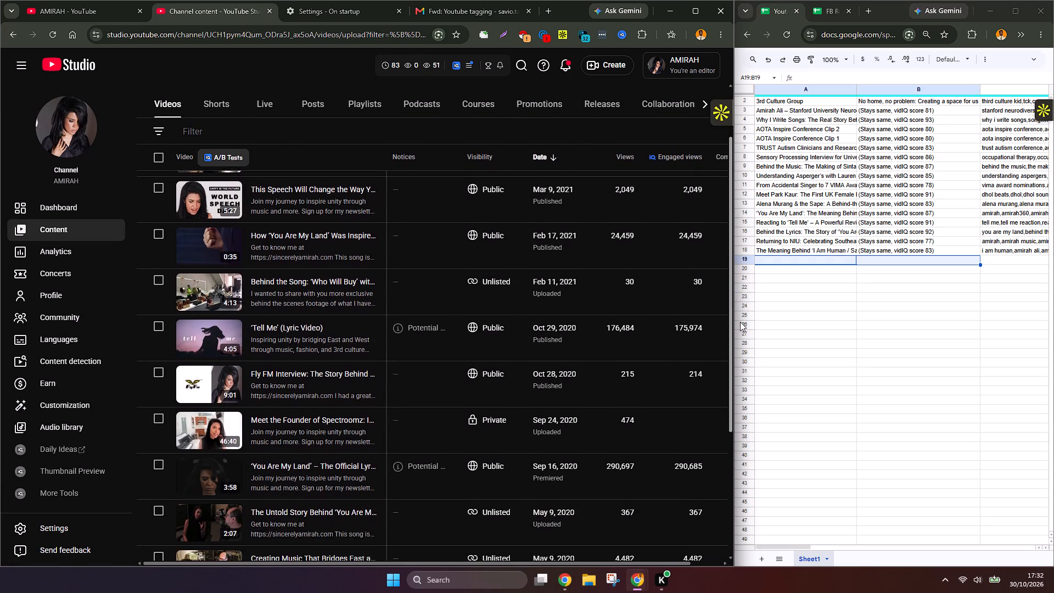
{"action": "left_click_drag", "start_coordinate": [740, 322], "coordinate": [751, 374]}
{"action": "left_click", "coordinate": [257, 312]}
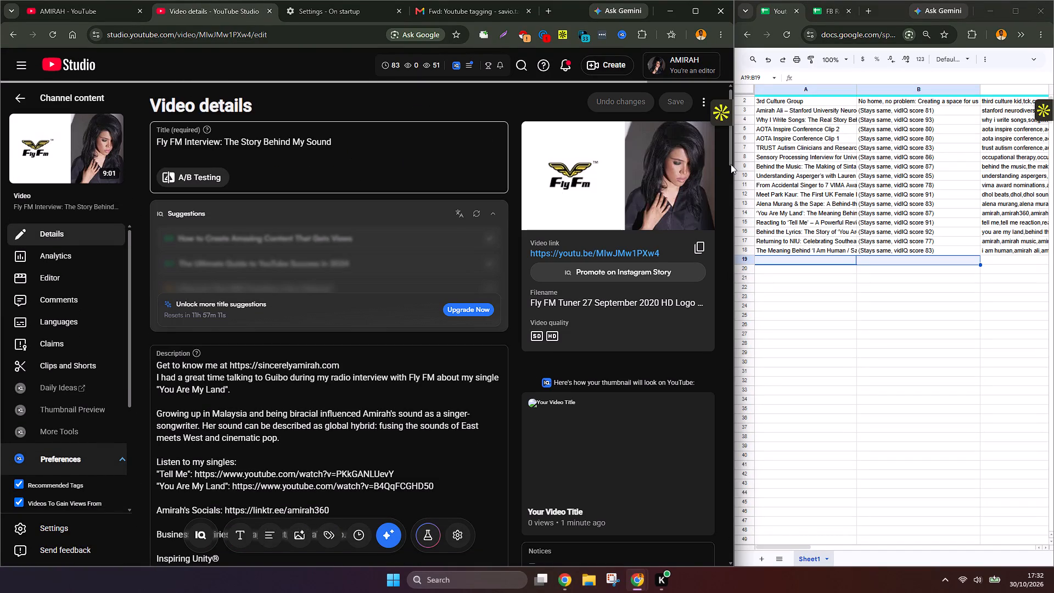
{"action": "left_click_drag", "start_coordinate": [731, 161], "coordinate": [734, 263]}
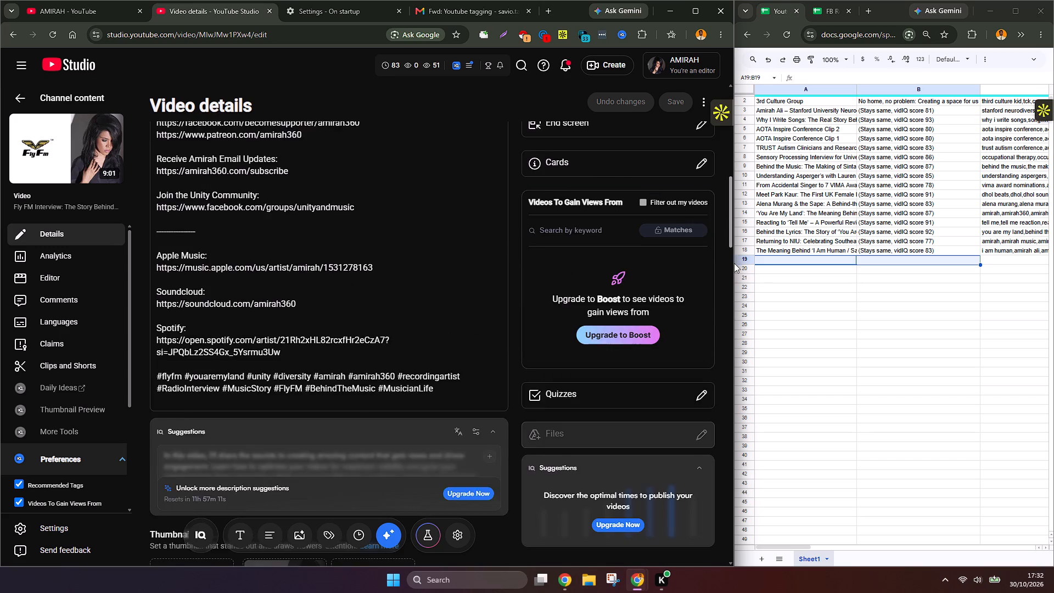
{"action": "left_click_drag", "start_coordinate": [734, 263], "coordinate": [740, 388]}
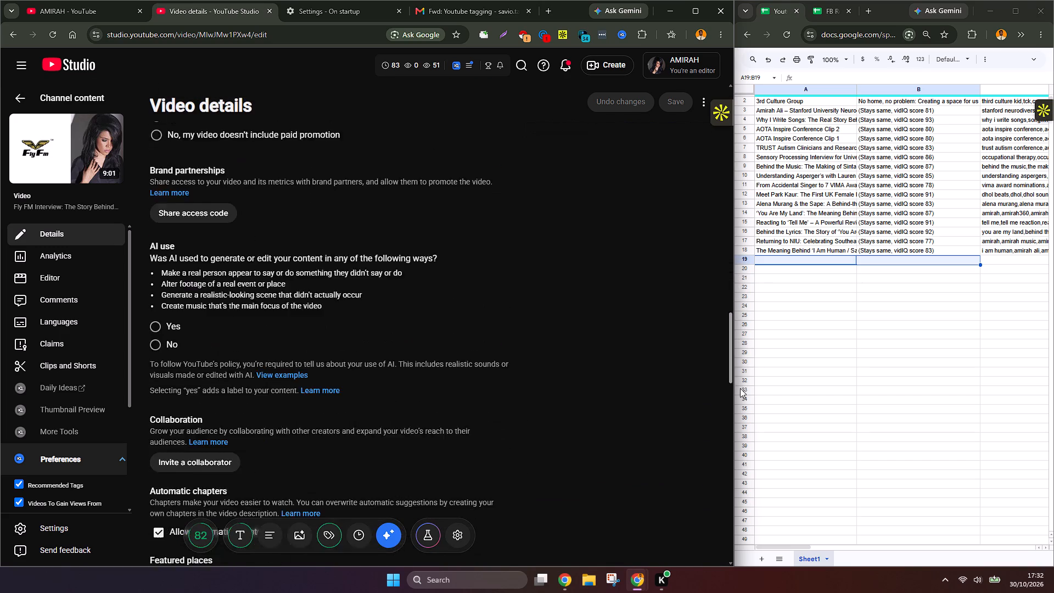
{"action": "left_click_drag", "start_coordinate": [740, 388], "coordinate": [732, 470]}
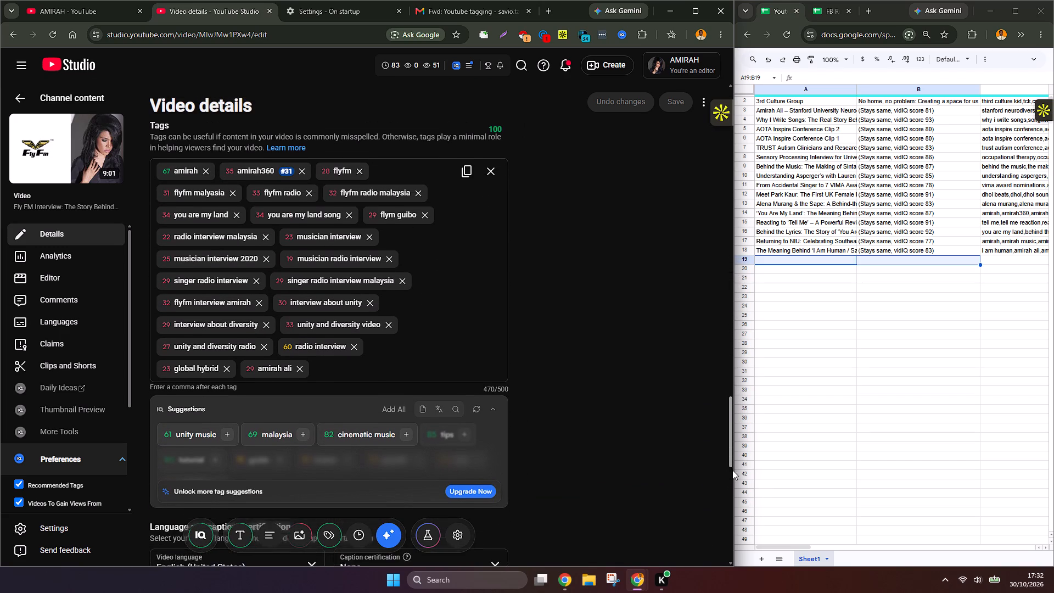
{"action": "left_click_drag", "start_coordinate": [732, 470], "coordinate": [734, 468]}
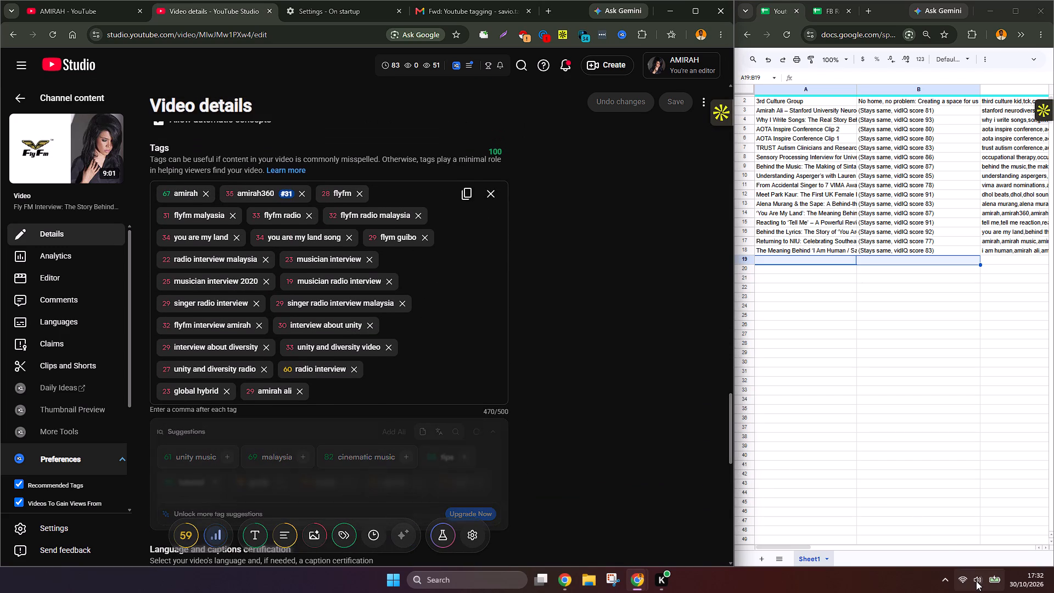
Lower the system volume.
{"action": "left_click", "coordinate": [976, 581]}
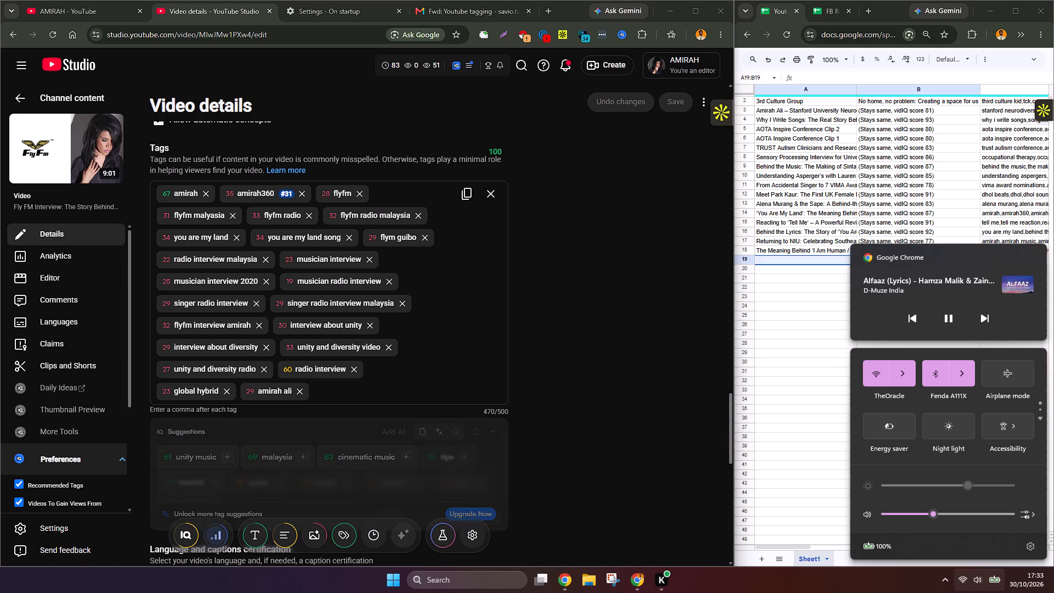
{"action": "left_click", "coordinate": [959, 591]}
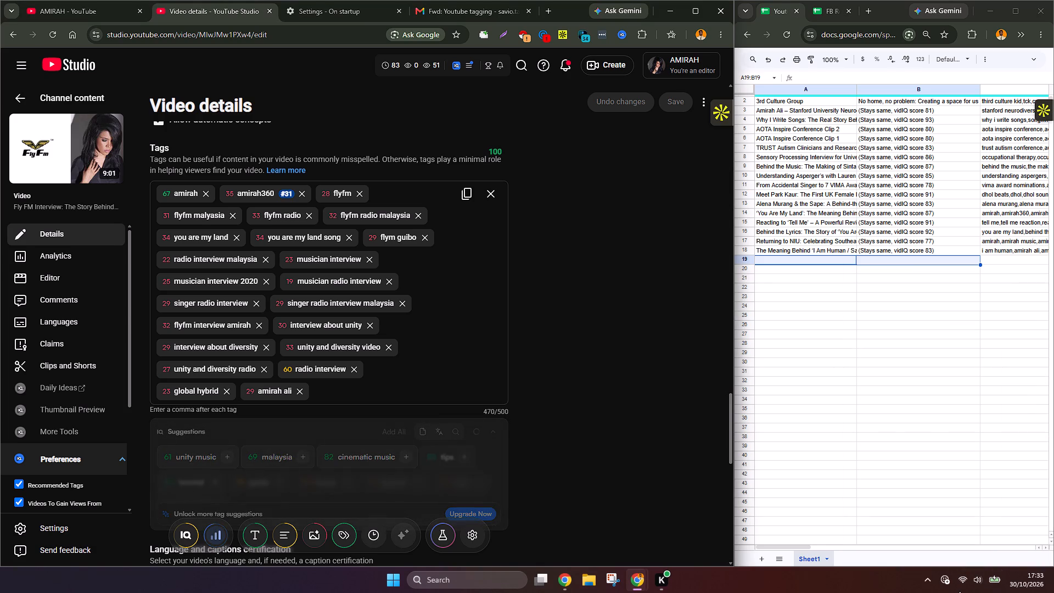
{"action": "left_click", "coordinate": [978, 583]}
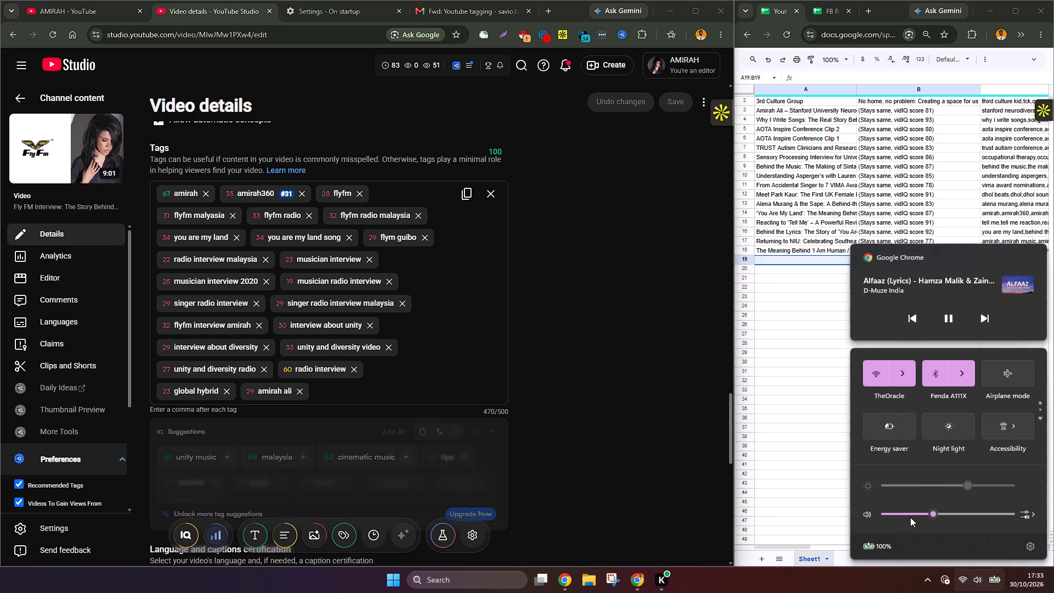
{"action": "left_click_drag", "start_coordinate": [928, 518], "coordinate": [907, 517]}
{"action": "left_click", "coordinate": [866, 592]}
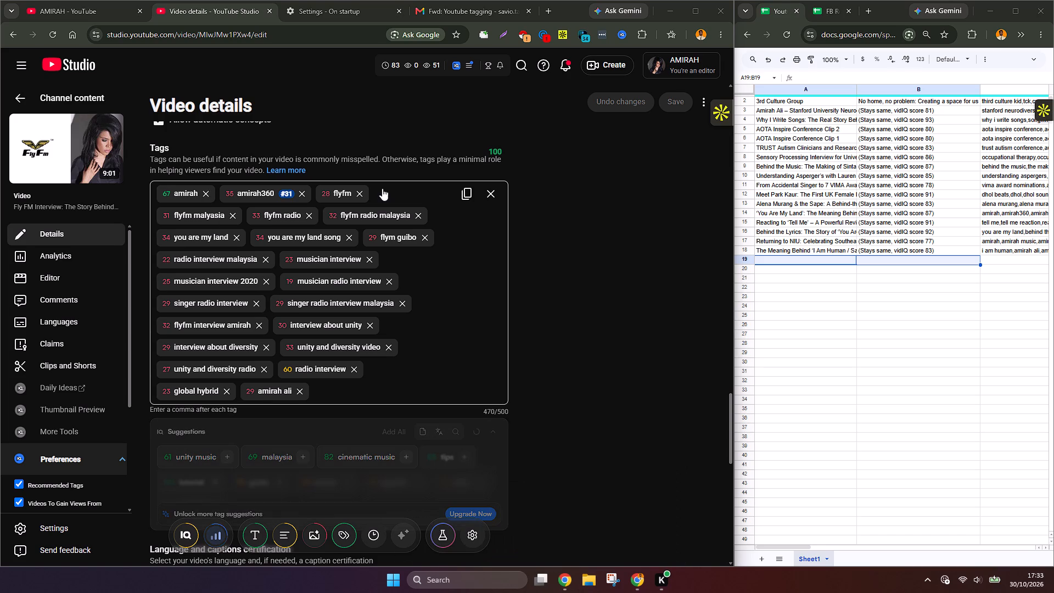
Return to the channel's video list and open the details of 'Meet the Founder of Spectroomz: Innovating for Autism'.
{"action": "left_click", "coordinate": [72, 97]}
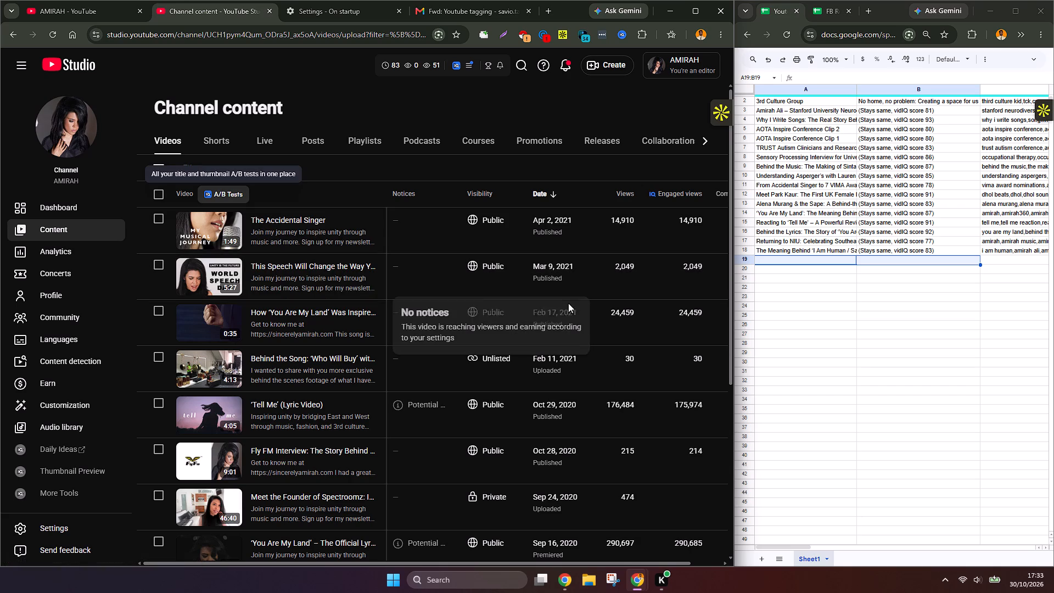
{"action": "left_click_drag", "start_coordinate": [730, 353], "coordinate": [726, 383]}
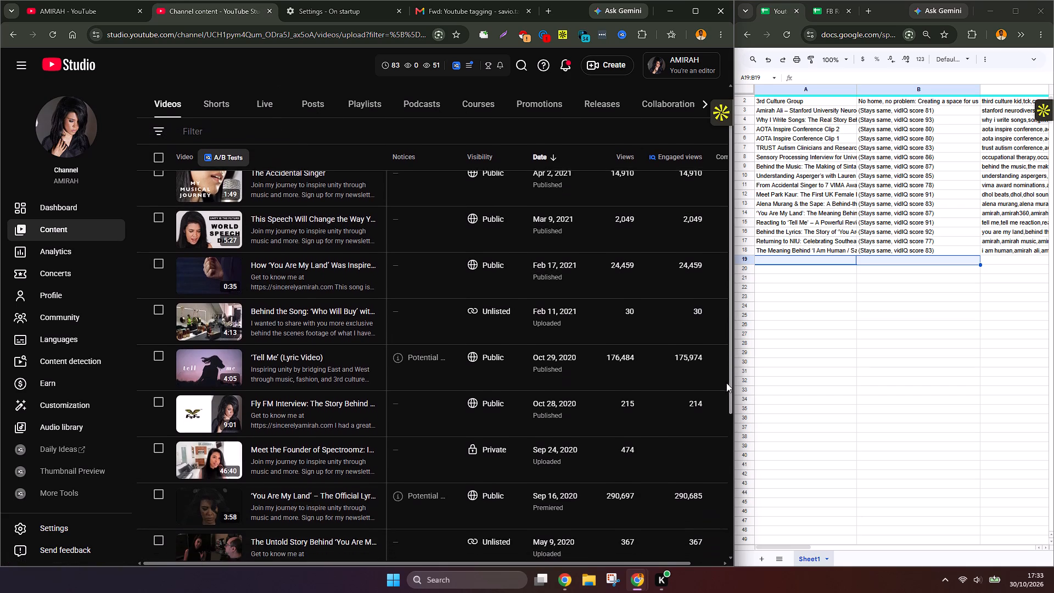
{"action": "left_click_drag", "start_coordinate": [726, 383], "coordinate": [733, 404]}
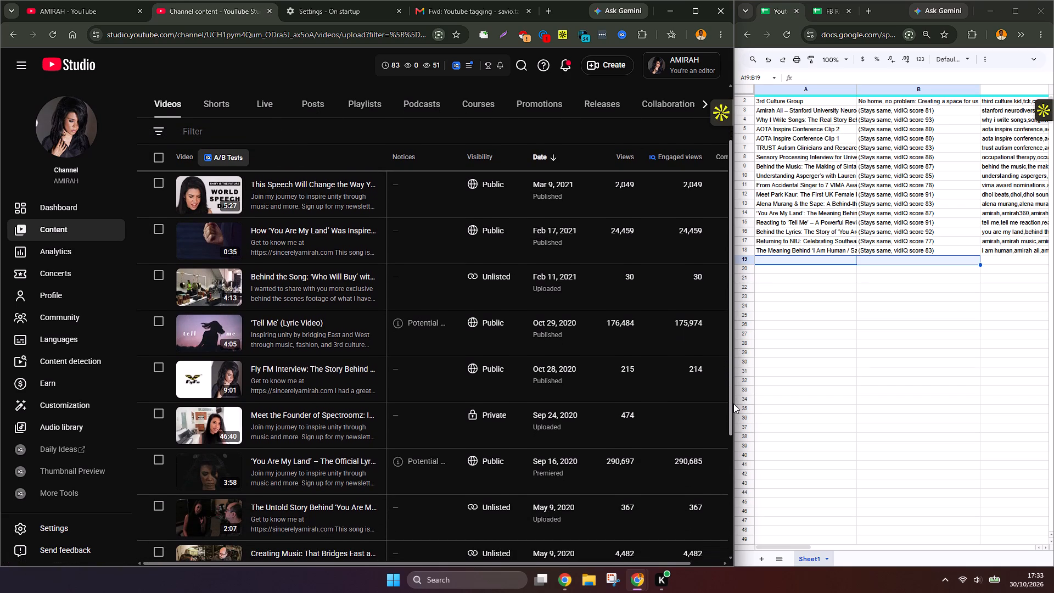
{"action": "left_click_drag", "start_coordinate": [733, 404], "coordinate": [735, 433]}
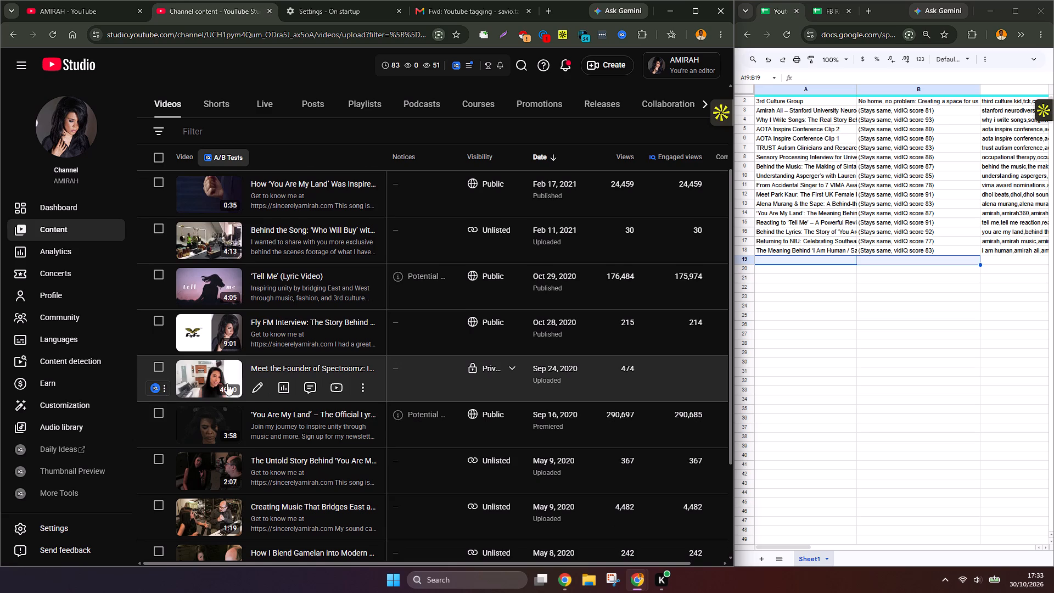
{"action": "left_click", "coordinate": [262, 389]}
Raise the system volume to about 54.
{"action": "left_click", "coordinate": [977, 586]}
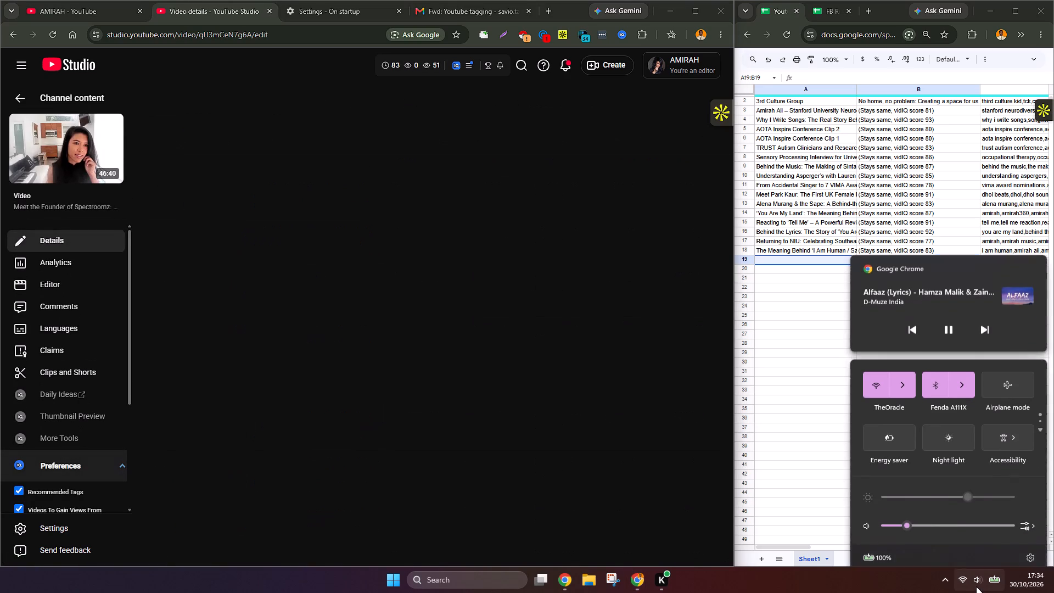
{"action": "left_click_drag", "start_coordinate": [924, 519], "coordinate": [953, 513]}
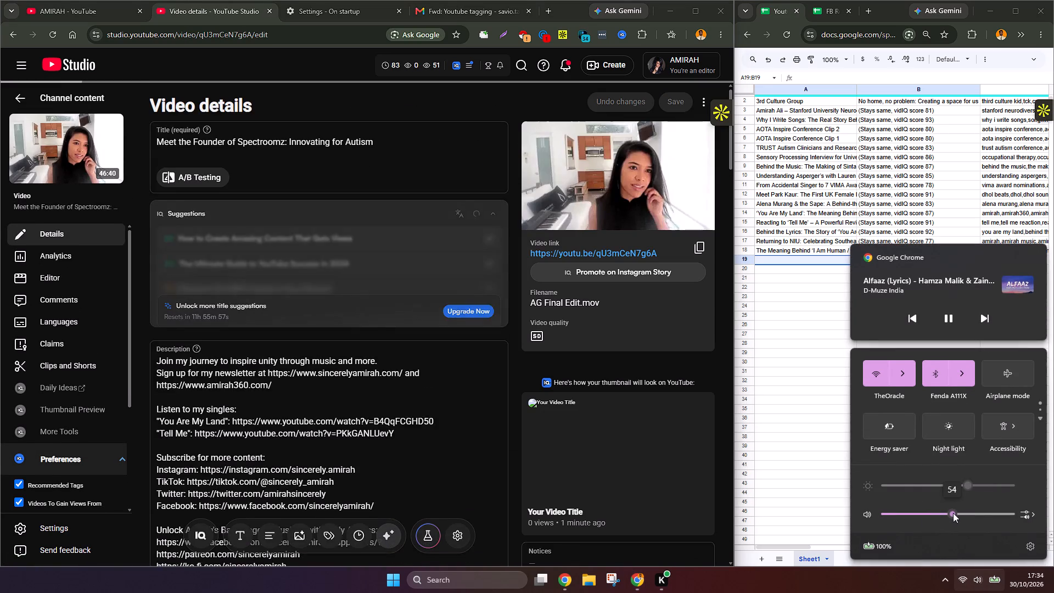
{"action": "left_click_drag", "start_coordinate": [953, 513], "coordinate": [952, 513]}
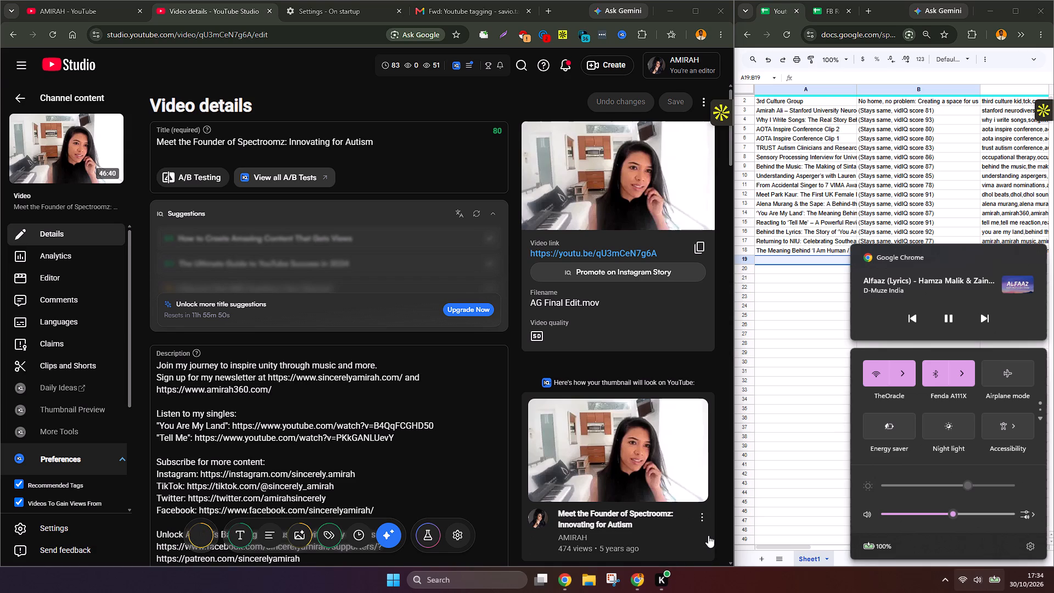
Add the suggested tags 'high functioning autism' and 'asperger syndrome' to the Spectroomz founder video.
{"action": "left_click_drag", "start_coordinate": [728, 163], "coordinate": [730, 190]}
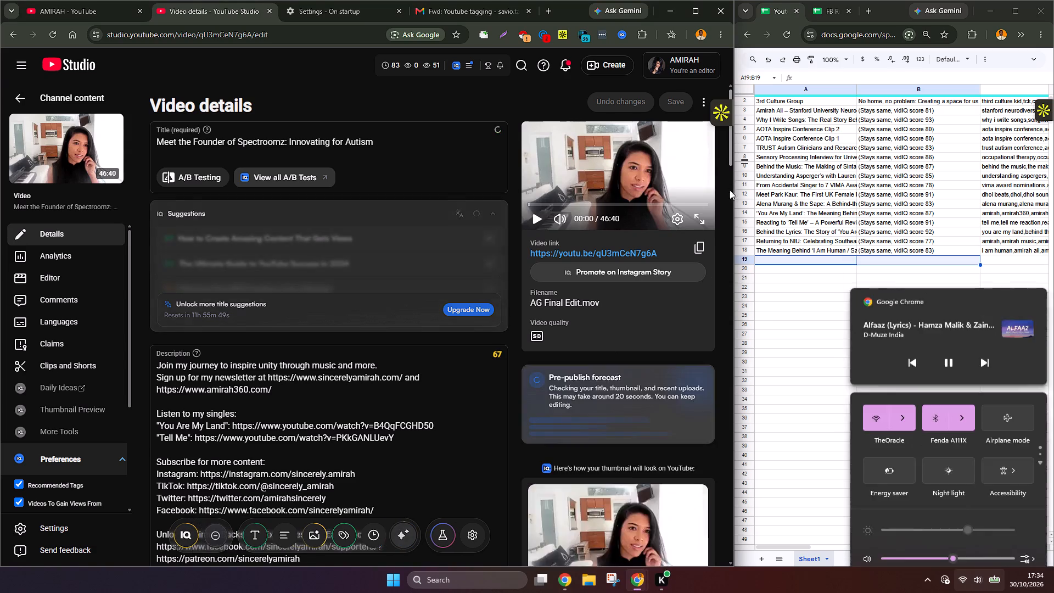
{"action": "left_click_drag", "start_coordinate": [730, 190], "coordinate": [738, 377]}
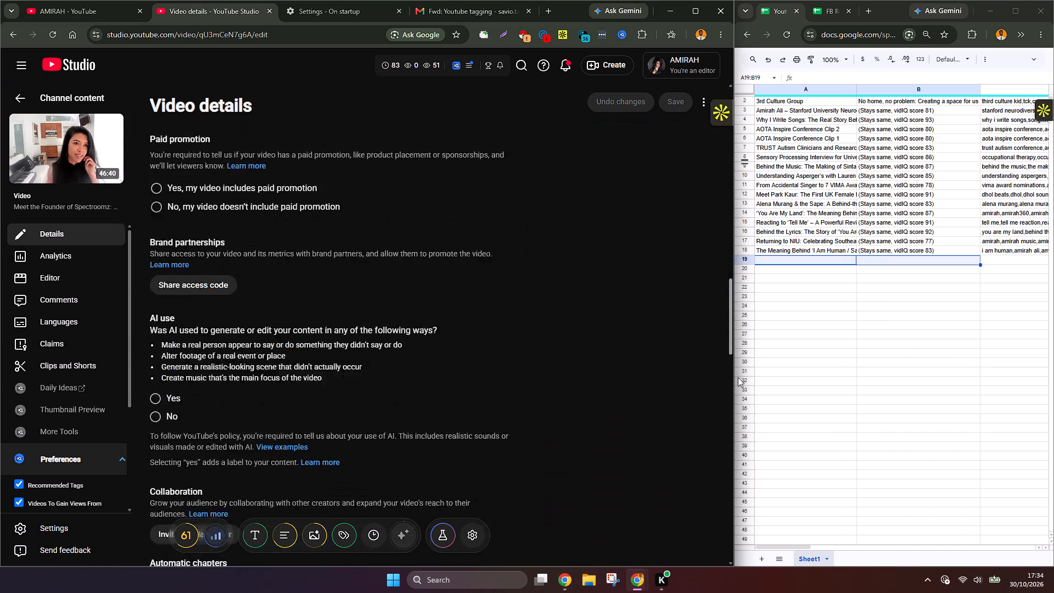
{"action": "left_click_drag", "start_coordinate": [738, 377], "coordinate": [724, 443]}
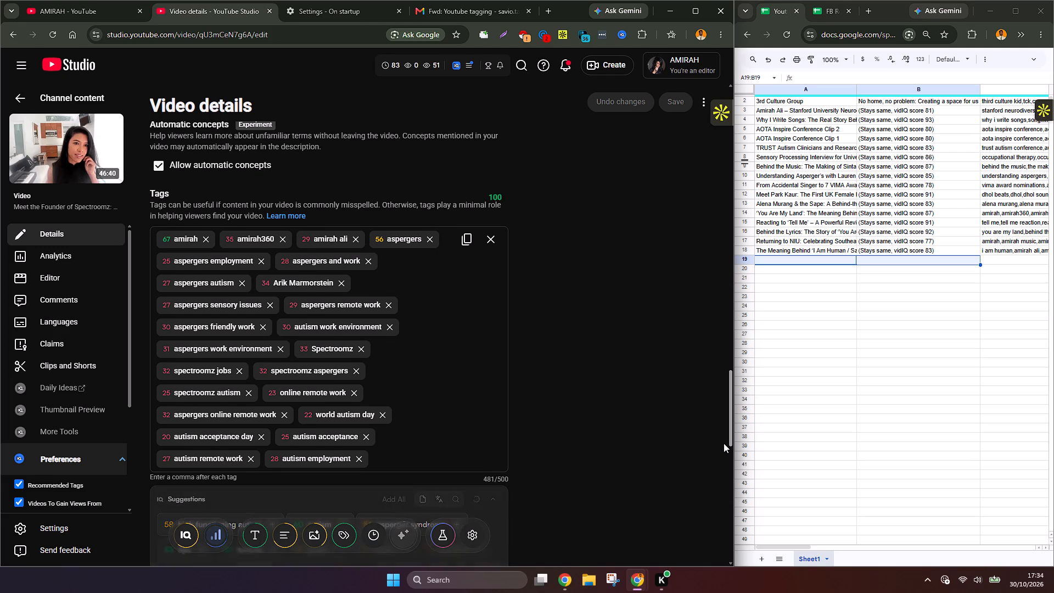
{"action": "left_click_drag", "start_coordinate": [724, 443], "coordinate": [729, 467]}
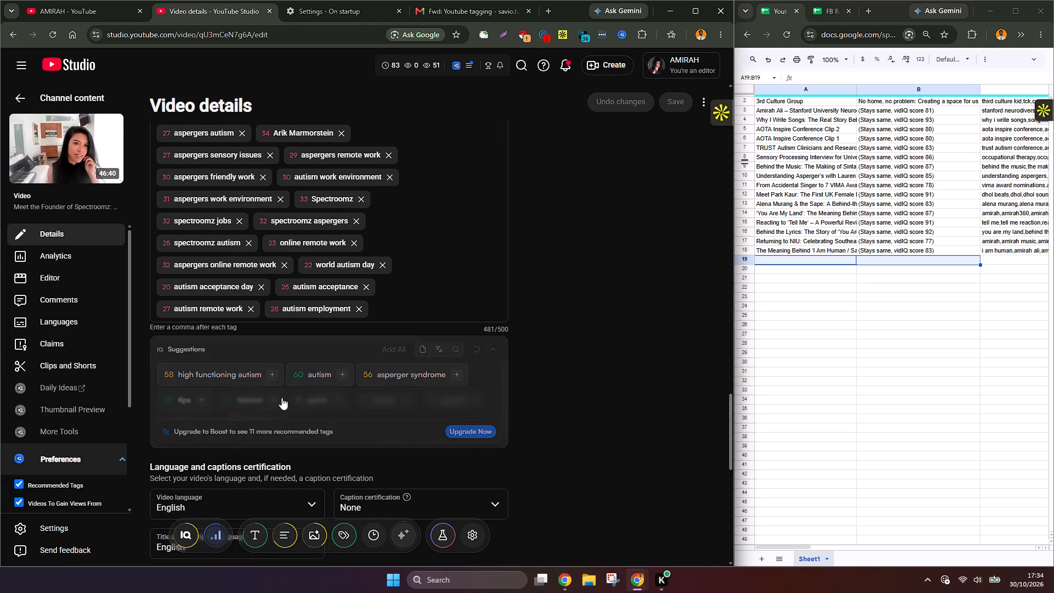
{"action": "left_click", "coordinate": [276, 378]}
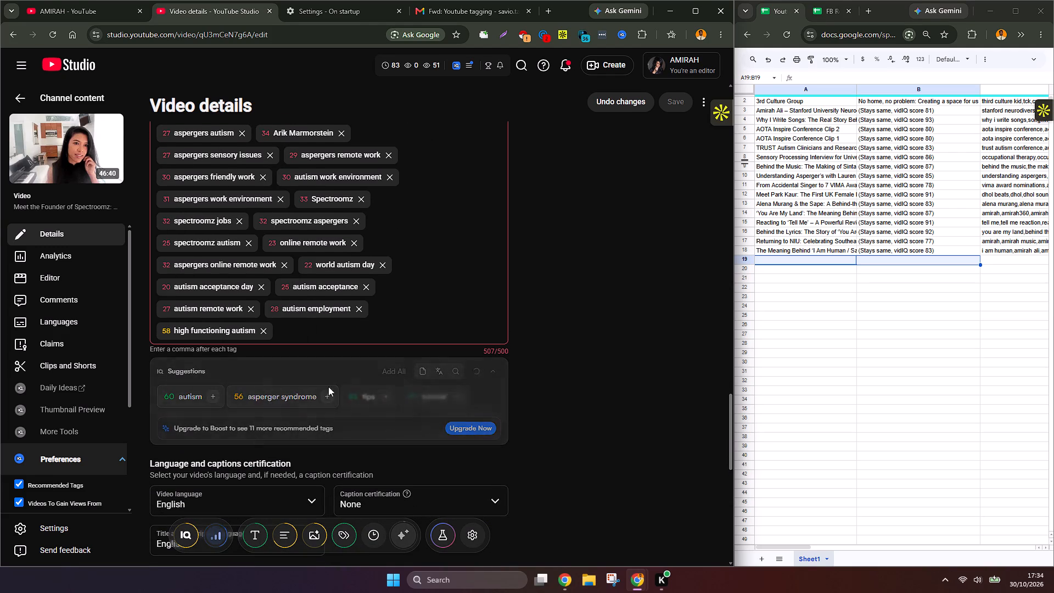
{"action": "left_click", "coordinate": [326, 396]}
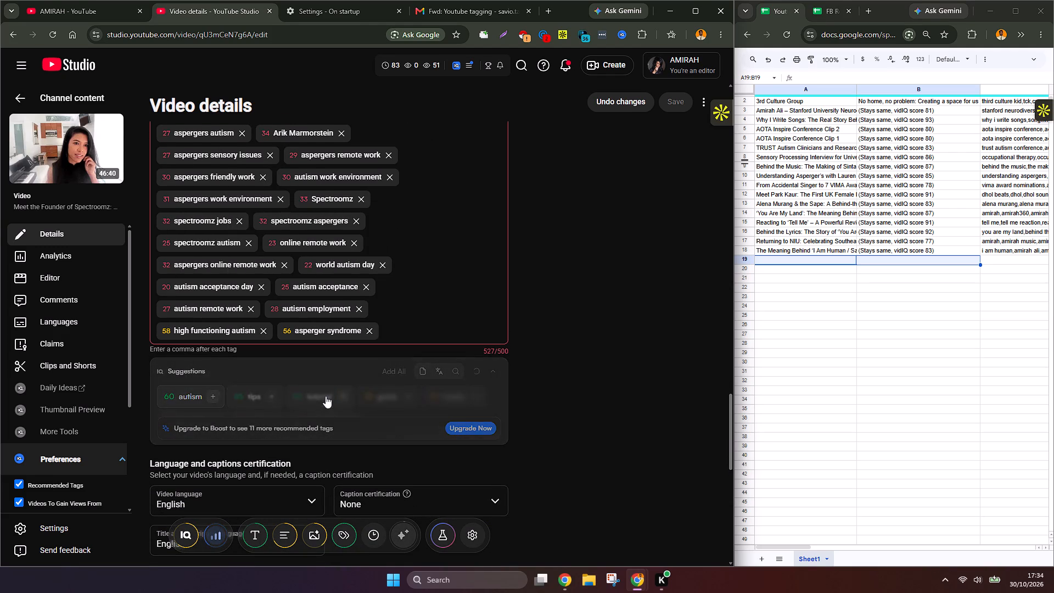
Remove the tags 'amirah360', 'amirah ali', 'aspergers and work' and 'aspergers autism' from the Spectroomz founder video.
{"action": "left_click_drag", "start_coordinate": [728, 406], "coordinate": [728, 398]}
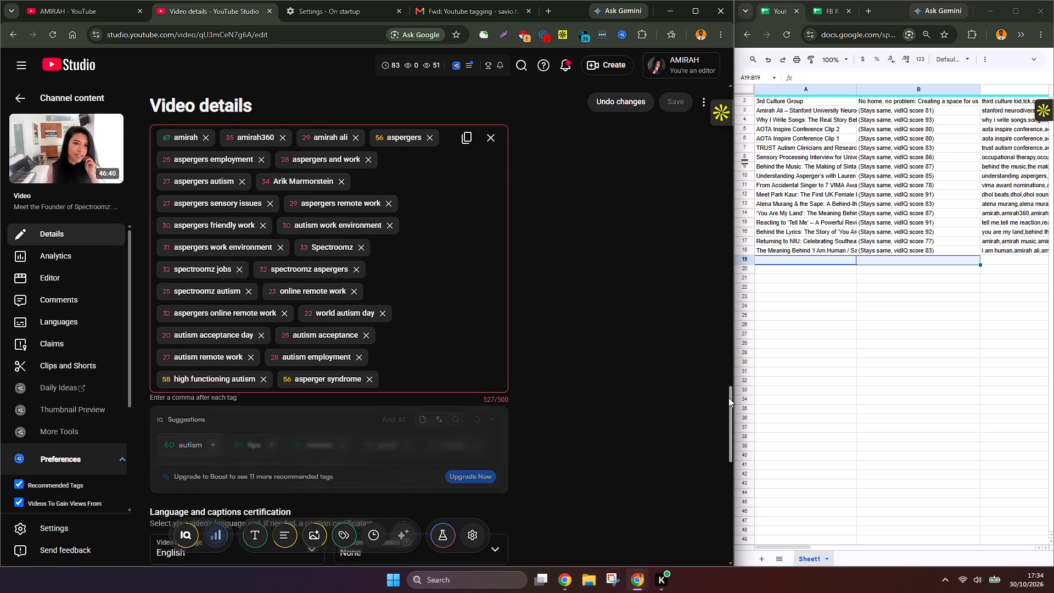
{"action": "left_click_drag", "start_coordinate": [728, 398], "coordinate": [728, 397]}
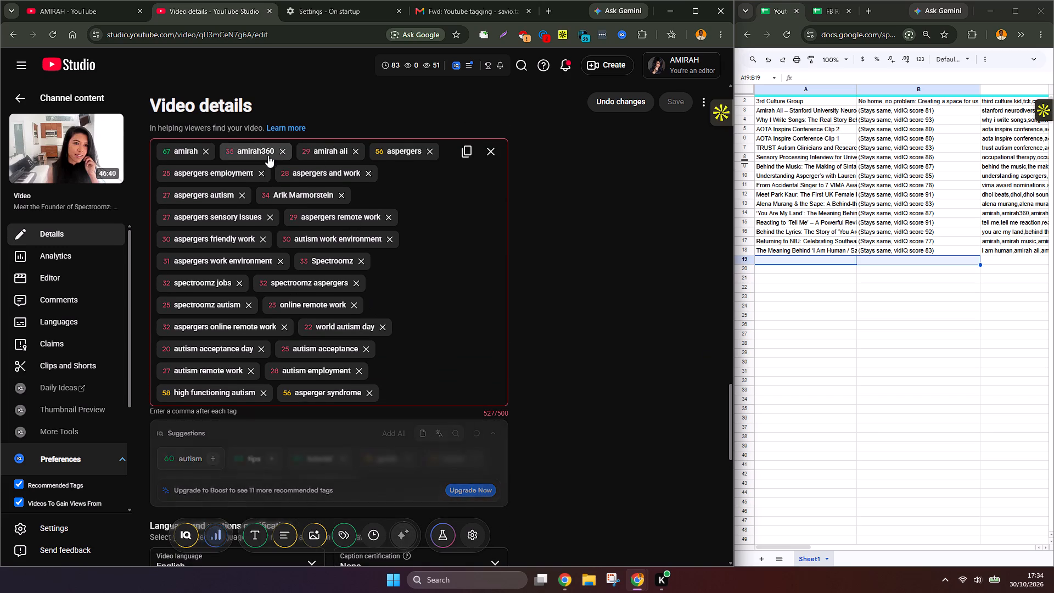
{"action": "left_click", "coordinate": [277, 153]}
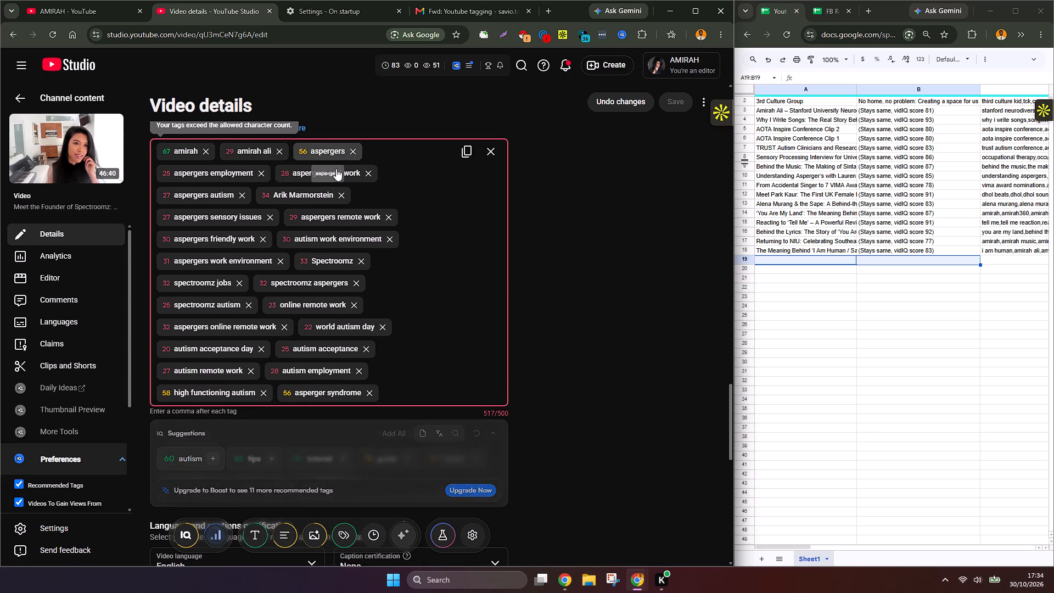
{"action": "left_click", "coordinate": [281, 148]}
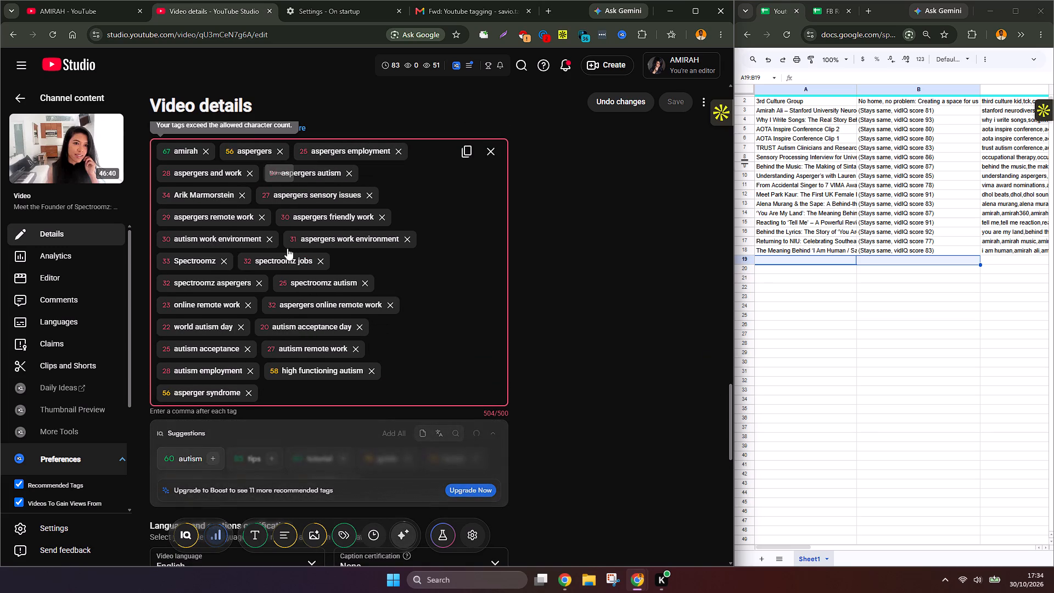
{"action": "left_click", "coordinate": [251, 175]}
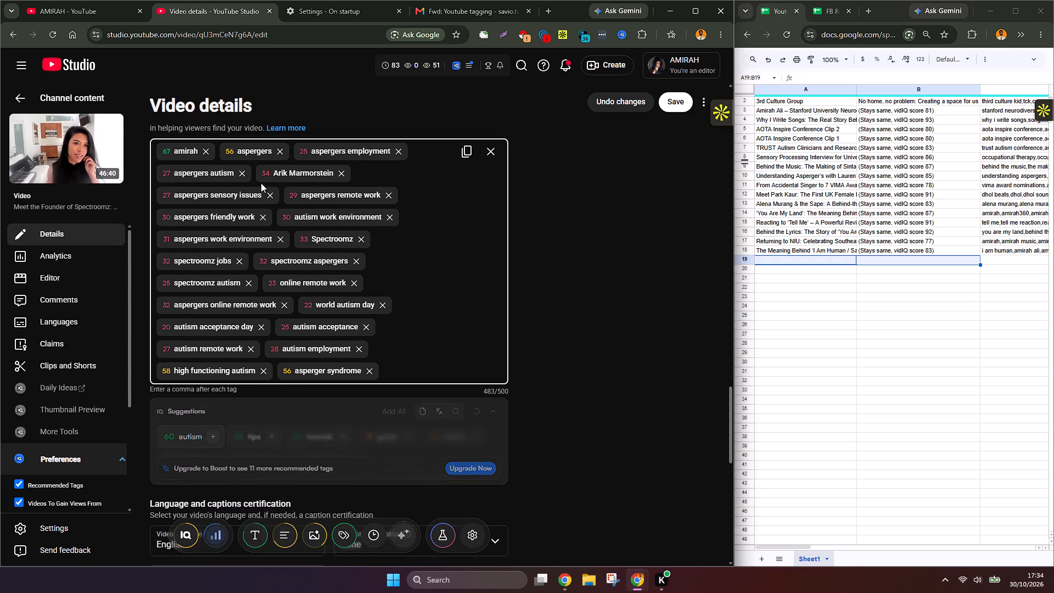
{"action": "left_click", "coordinate": [239, 174]}
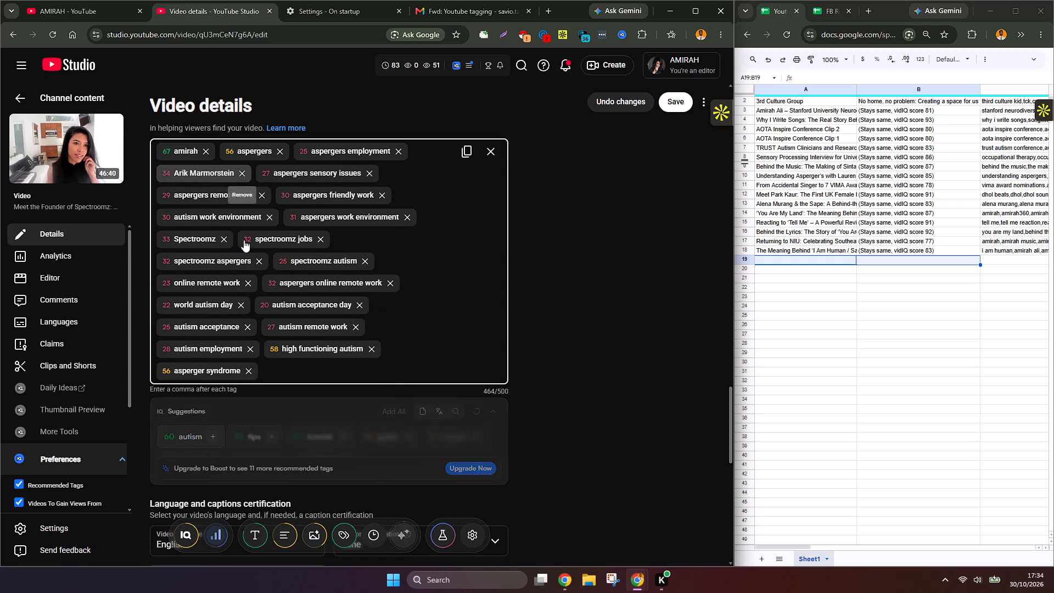
Remove the tags 'world autism day', 'online remote work', 'autism acceptance', 'spectroomz autism' and 'autism acceptance day' from the video.
{"action": "left_click", "coordinate": [243, 304]}
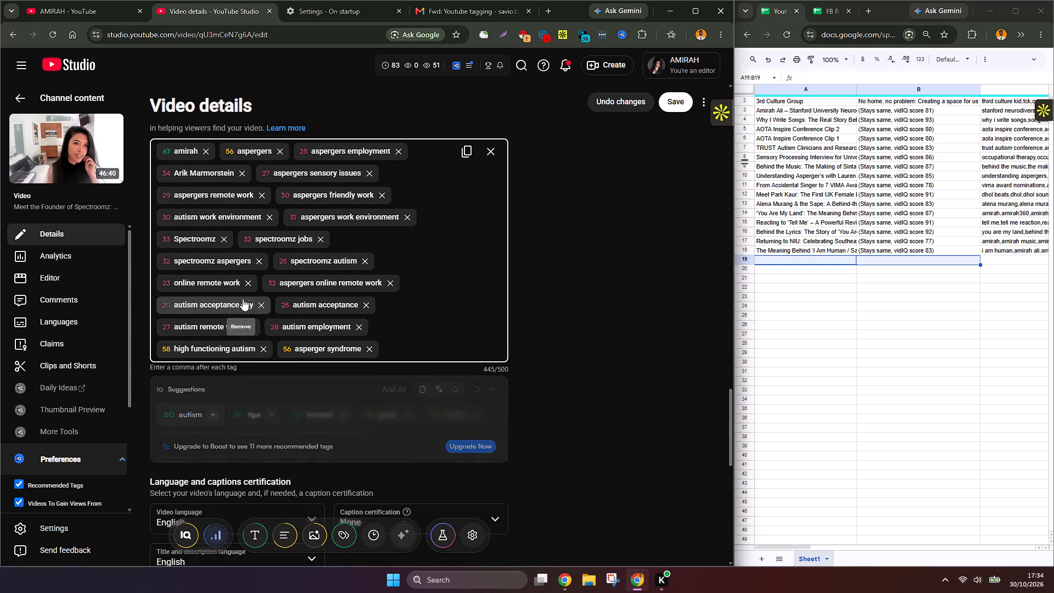
{"action": "left_click", "coordinate": [248, 283]}
{"action": "left_click", "coordinate": [248, 305]}
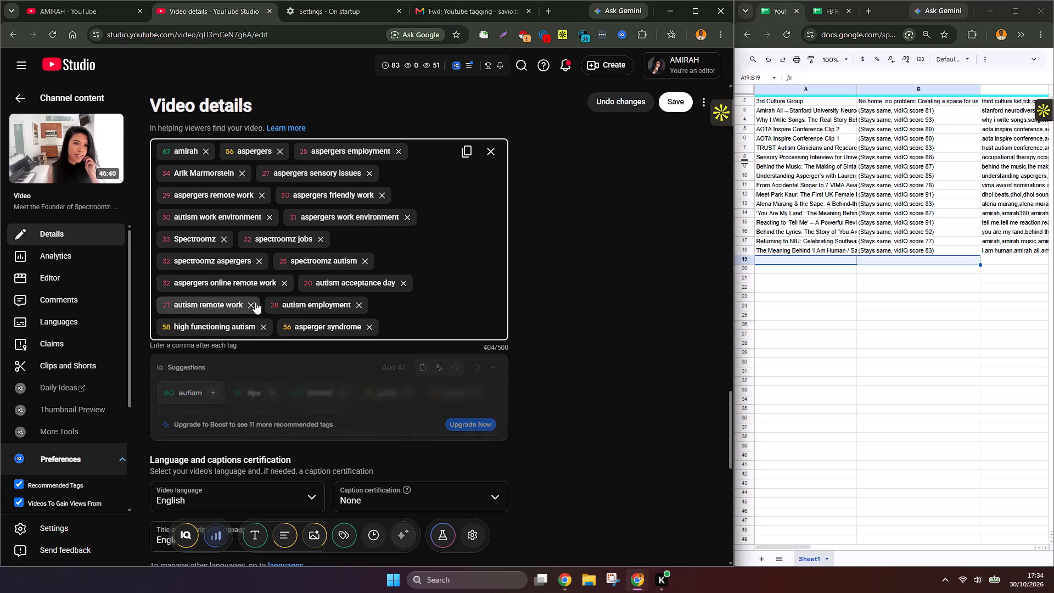
{"action": "left_click", "coordinate": [364, 258]}
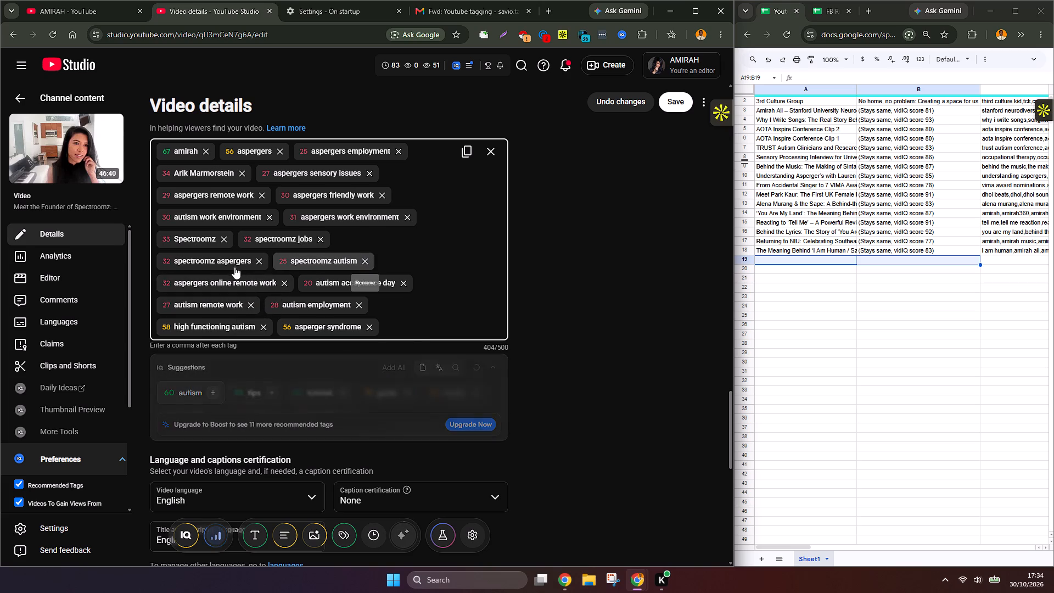
{"action": "left_click", "coordinate": [257, 284]}
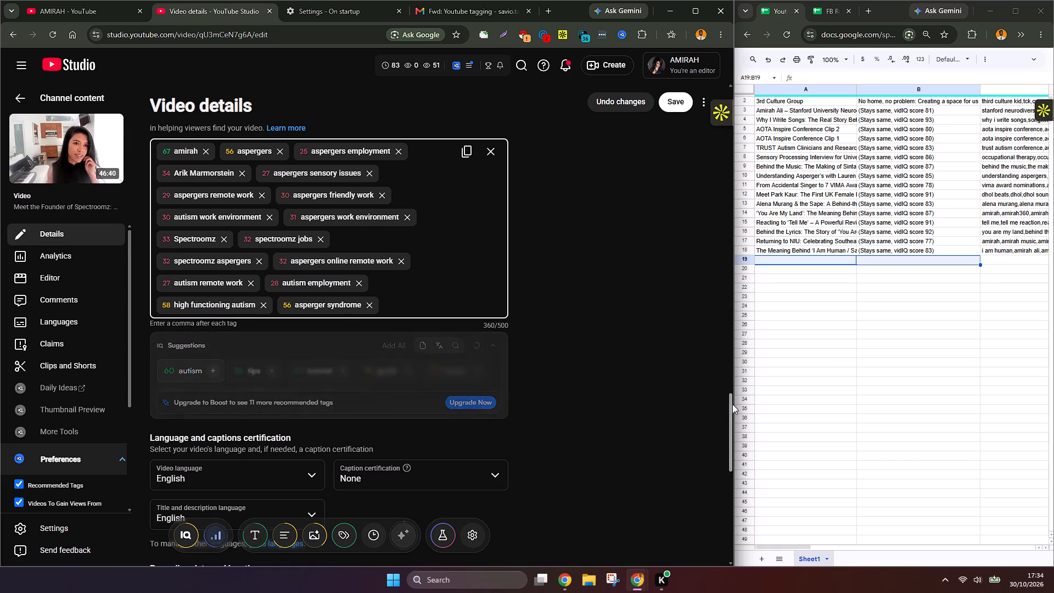
Copy the video title 'Meet the Founder of Spectroomz: Innovating for Autism' into cell A19 of the tagging sheet.
{"action": "left_click_drag", "start_coordinate": [732, 404], "coordinate": [720, 183]}
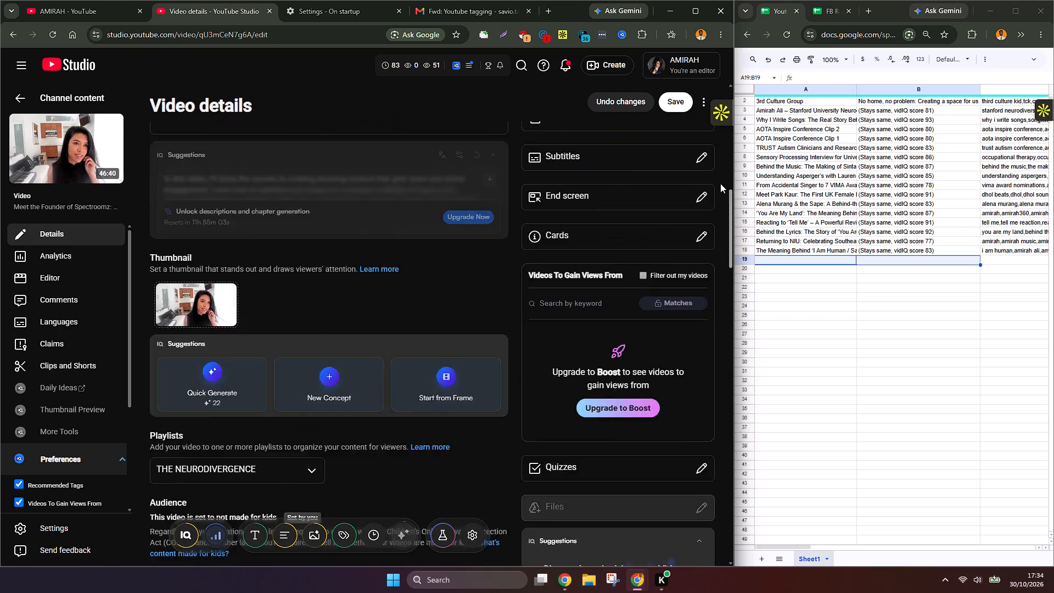
{"action": "left_click_drag", "start_coordinate": [720, 183], "coordinate": [714, 89]}
{"action": "left_click_drag", "start_coordinate": [394, 144], "coordinate": [383, 143]}
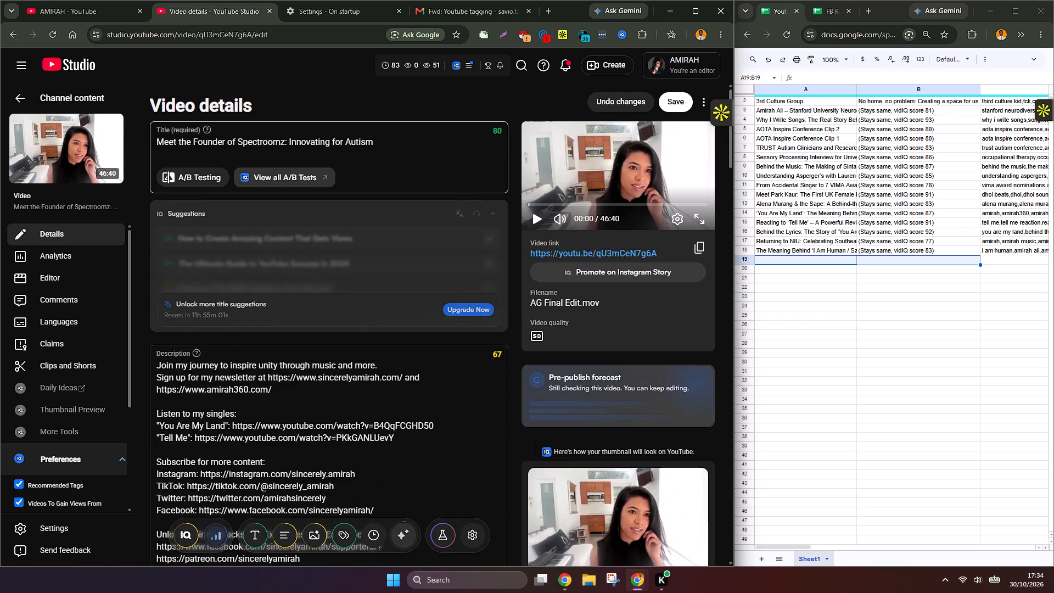
{"action": "left_click_drag", "start_coordinate": [383, 143], "coordinate": [153, 139]}
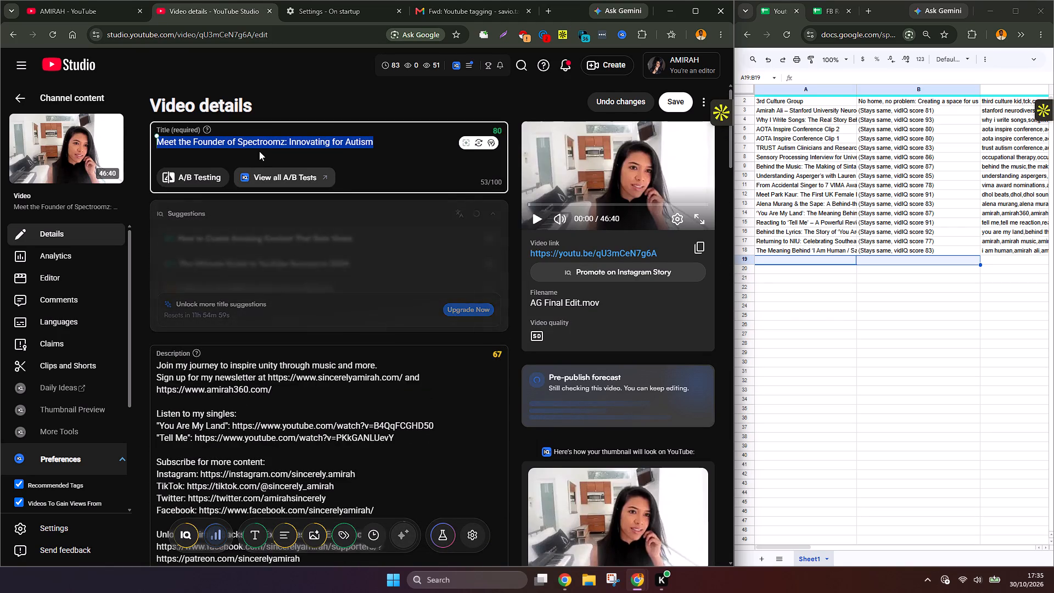
{"action": "key", "text": "ctrl+c"}
{"action": "double_click", "coordinate": [818, 259]}
{"action": "key", "text": "ctrl+shift+v"}
{"action": "left_click", "coordinate": [910, 290]}
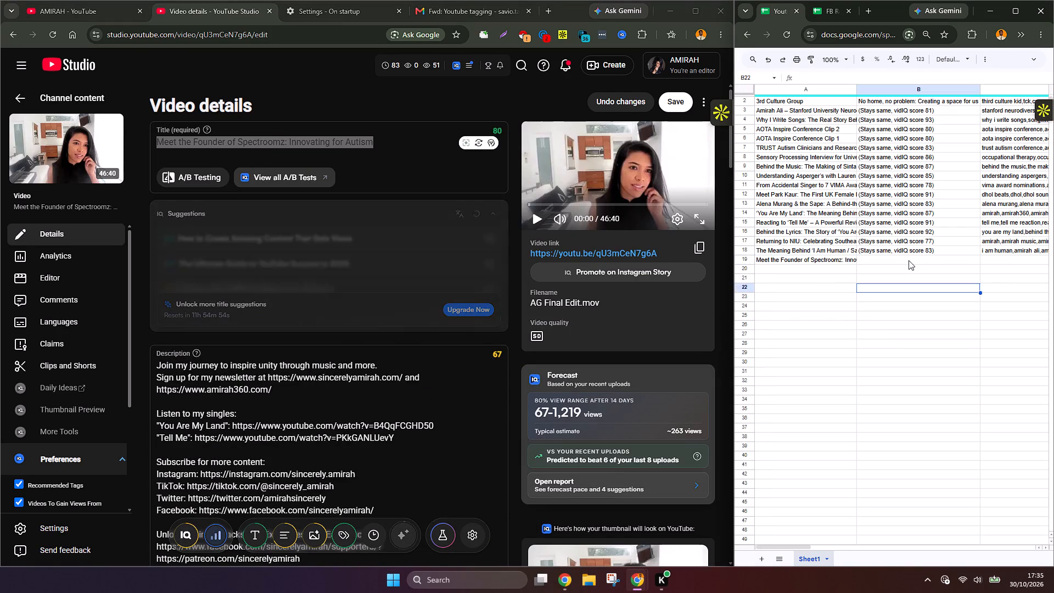
Copy the note '(Stays same, vidIQ score 83)' from cell B18 into cell B19 of the tagging sheet.
{"action": "left_click", "coordinate": [909, 260]}
{"action": "left_click", "coordinate": [898, 250]}
{"action": "key", "text": "ctrl+c"}
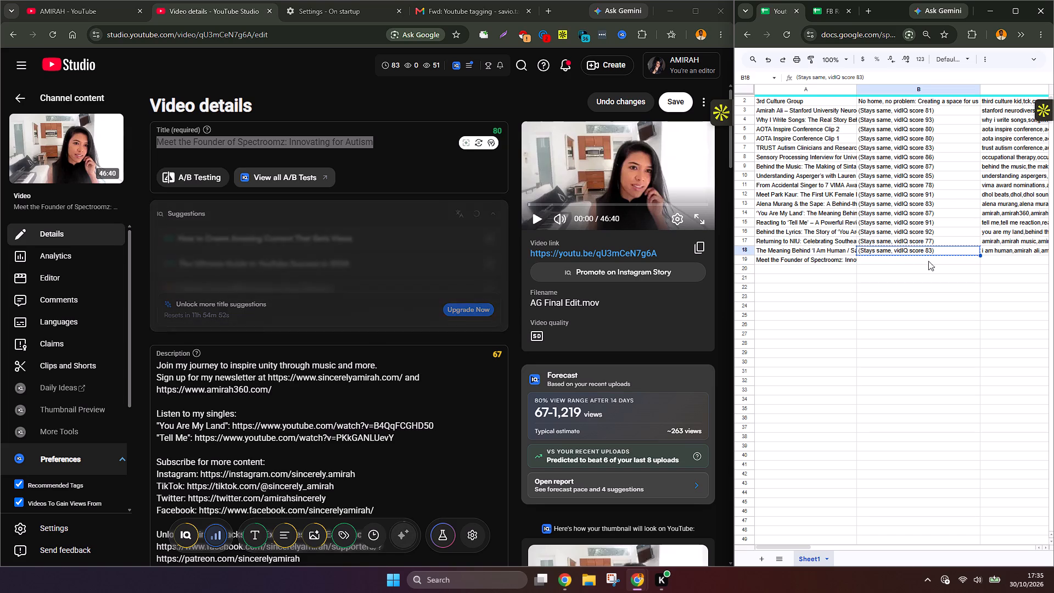
{"action": "left_click", "coordinate": [890, 258]}
{"action": "key", "text": "ctrl+v"}
Set the vidIQ score in the note in cell B19 to 80.
{"action": "double_click", "coordinate": [930, 261]}
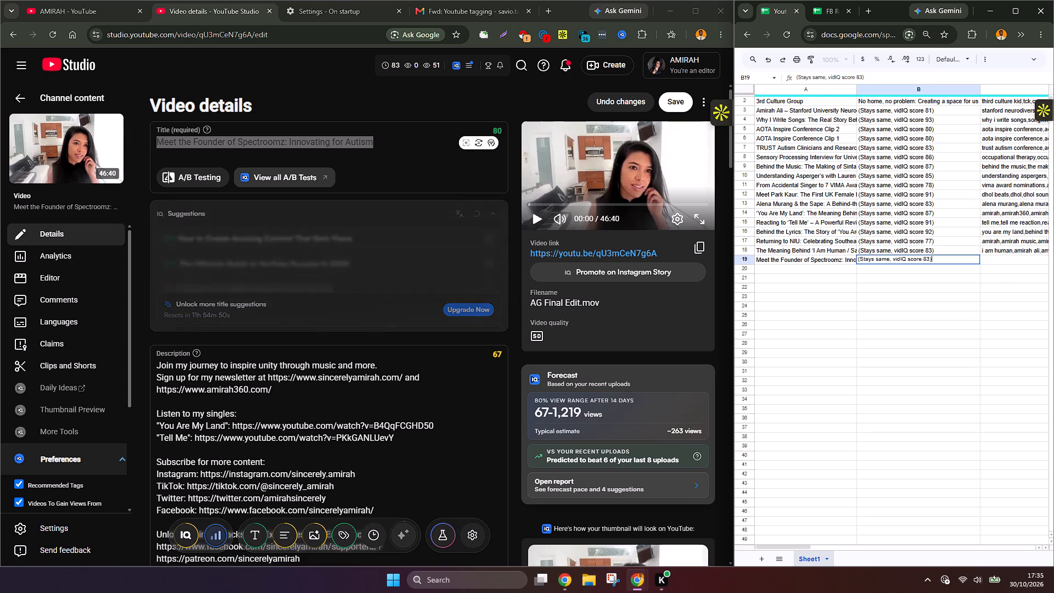
{"action": "left_click", "coordinate": [930, 258]}
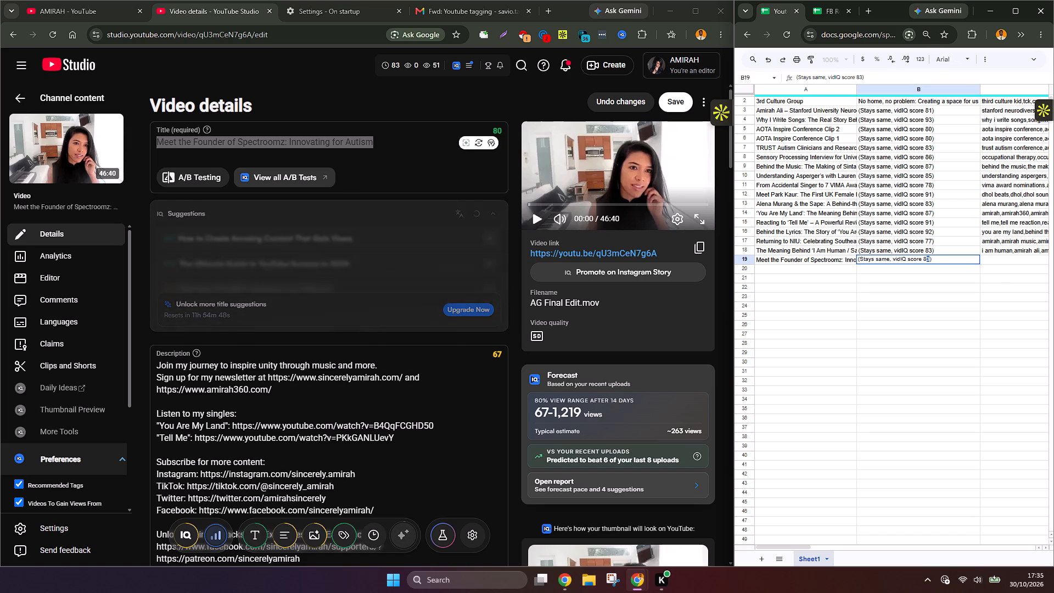
{"action": "key", "text": "Insert"}
{"action": "left_click", "coordinate": [911, 315]}
{"action": "double_click", "coordinate": [928, 260]}
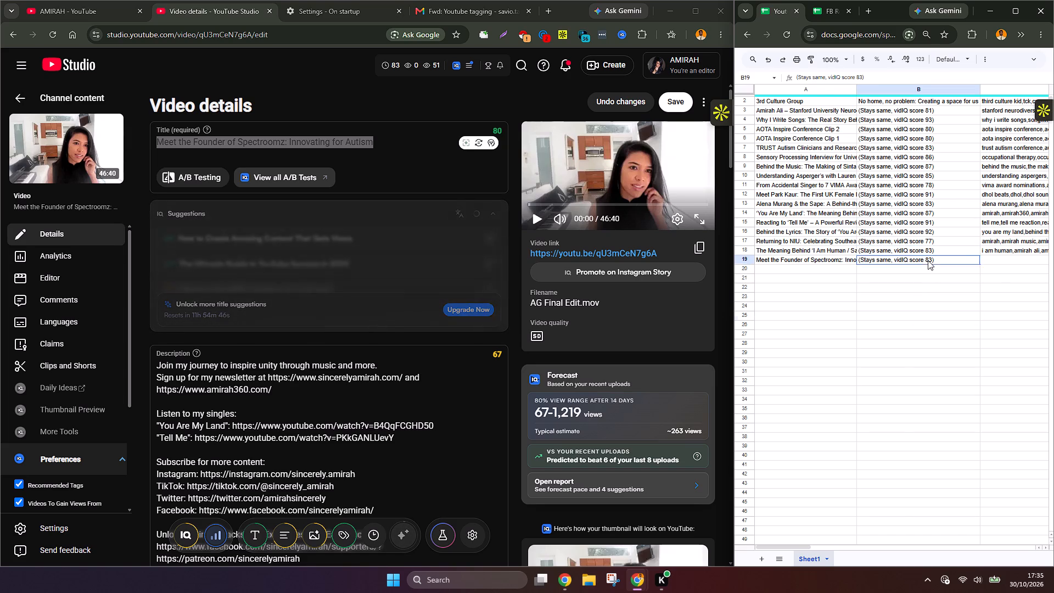
{"action": "left_click", "coordinate": [929, 259]}
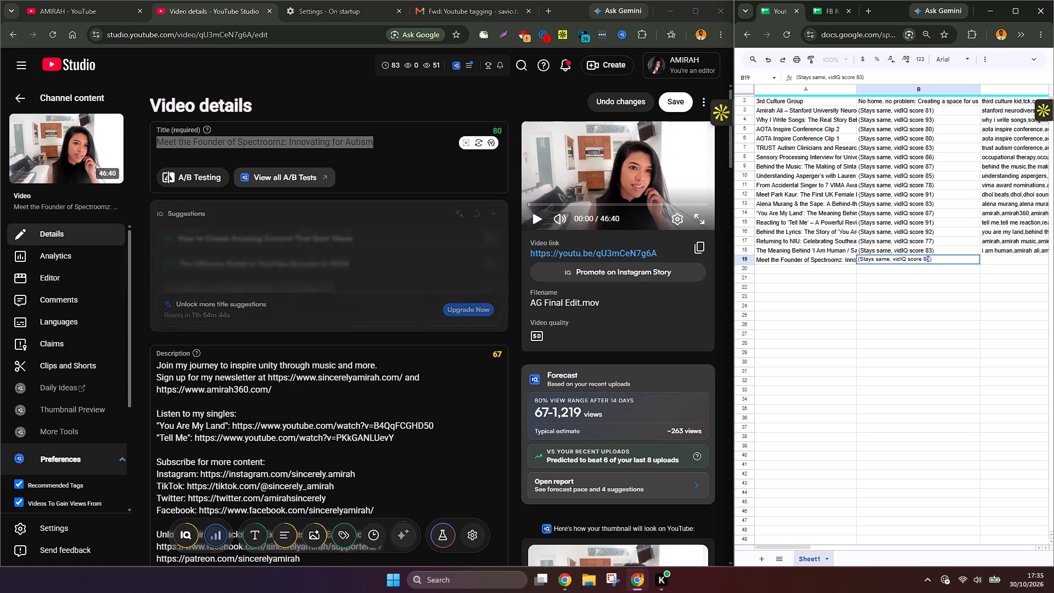
{"action": "key", "text": "Insert"}
{"action": "left_click", "coordinate": [929, 307]}
{"action": "double_click", "coordinate": [930, 260]}
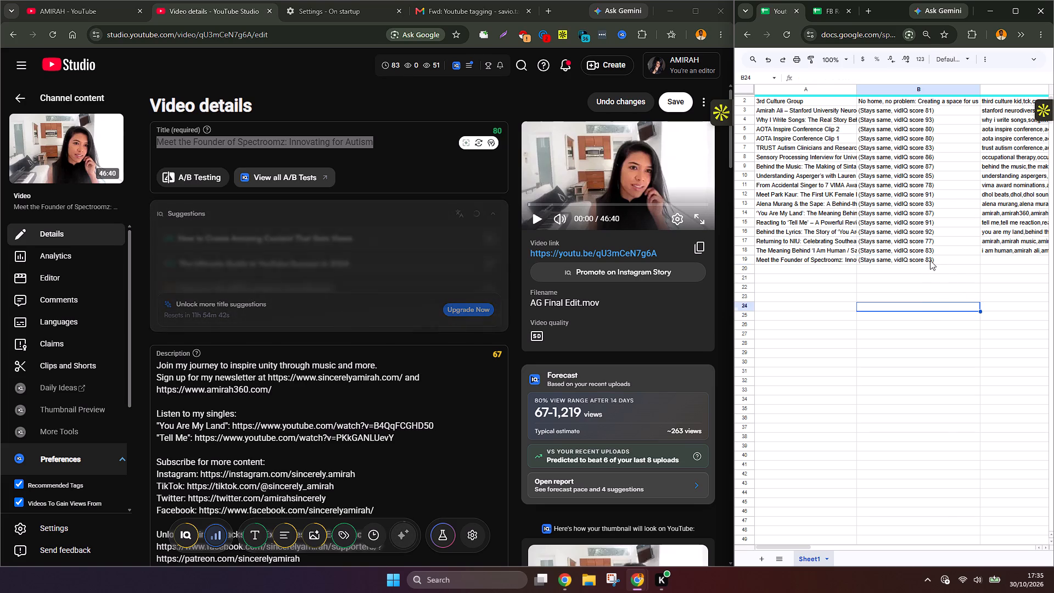
{"action": "left_click", "coordinate": [927, 256]}
{"action": "left_click", "coordinate": [928, 258]}
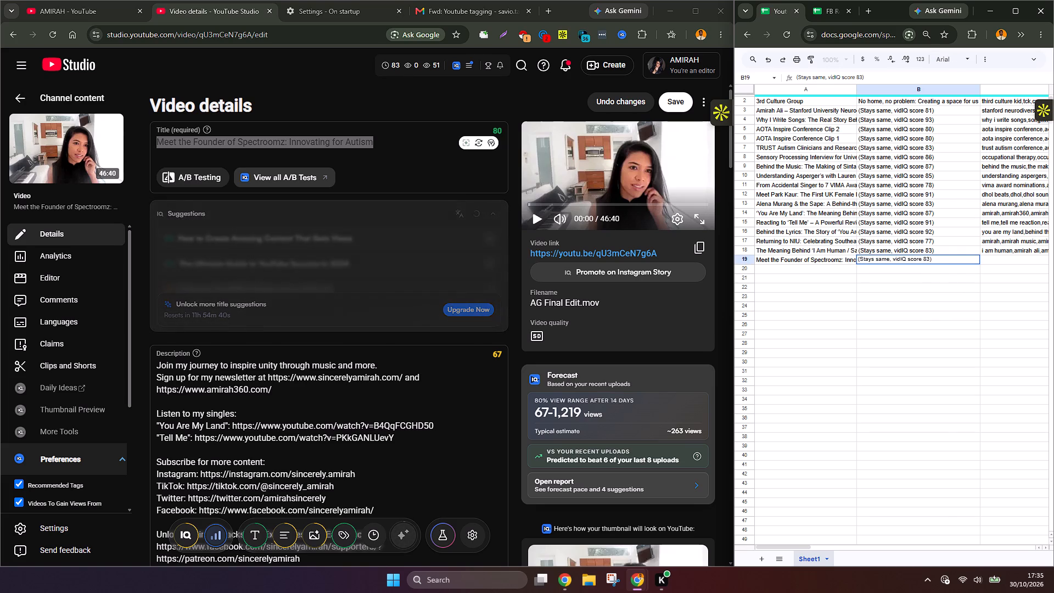
{"action": "key", "text": "BackSpace"}
{"action": "key", "text": "Insert"}
{"action": "key", "text": "Insert"}
{"action": "key", "text": "Insert"}
{"action": "key", "text": "0"}
{"action": "left_click", "coordinate": [956, 314]}
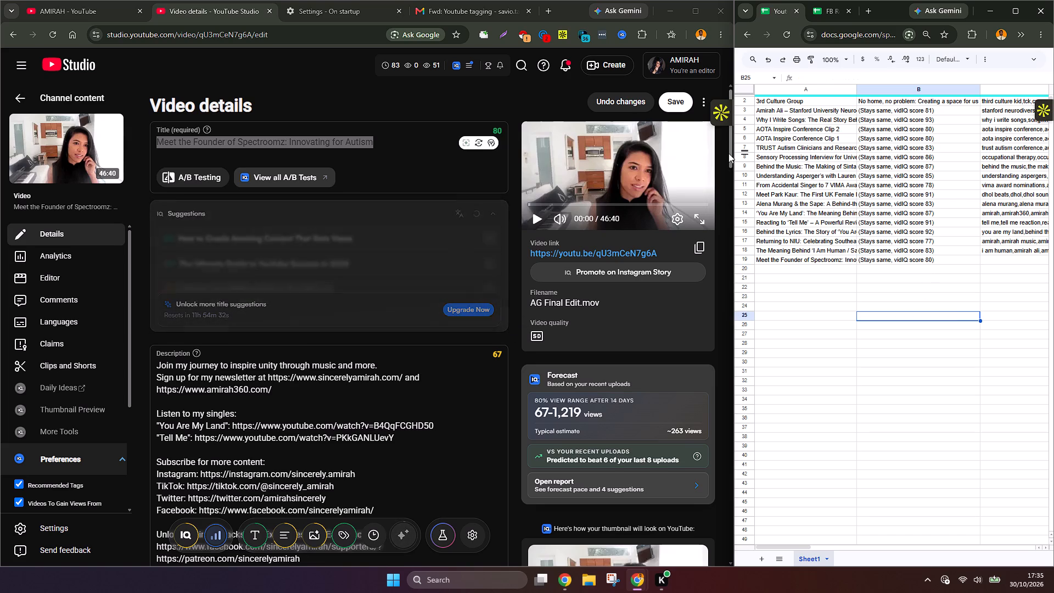
Add the suggested tag 'autism' to the Spectroomz founder video.
{"action": "left_click_drag", "start_coordinate": [728, 153], "coordinate": [718, 425]}
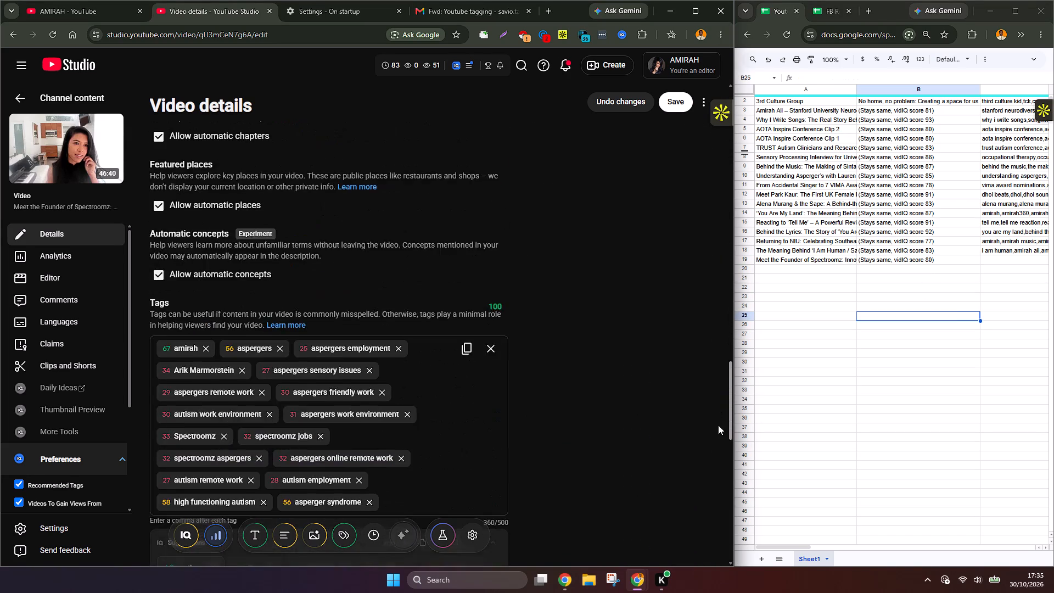
{"action": "left_click_drag", "start_coordinate": [718, 425], "coordinate": [716, 454]}
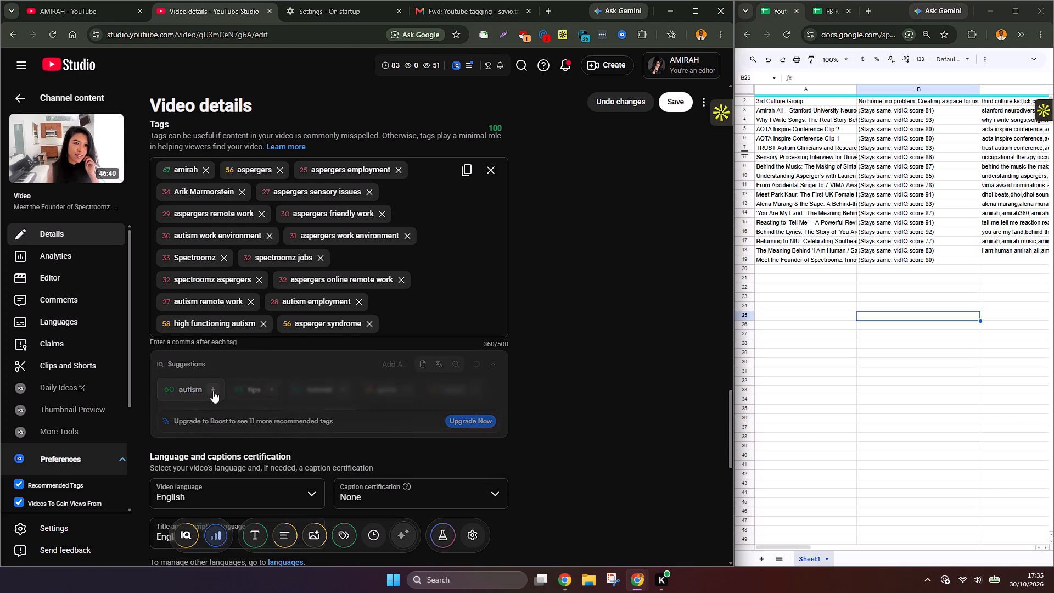
{"action": "left_click", "coordinate": [213, 390]}
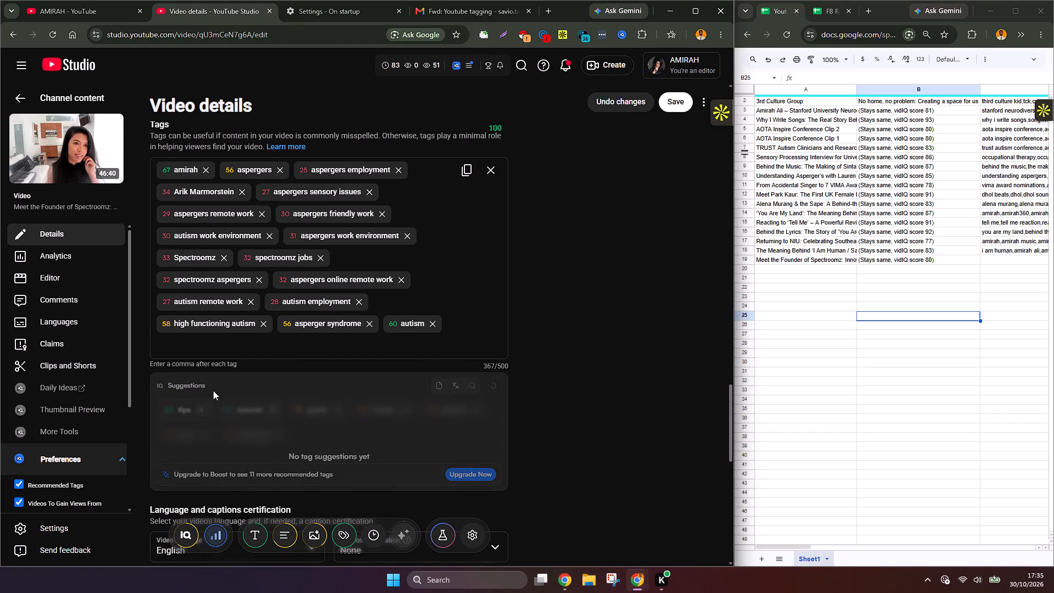
Review the Spectroomz founder video's title and description against its row in the tagging sheet.
{"action": "left_click", "coordinate": [927, 295]}
{"action": "left_click", "coordinate": [905, 263]}
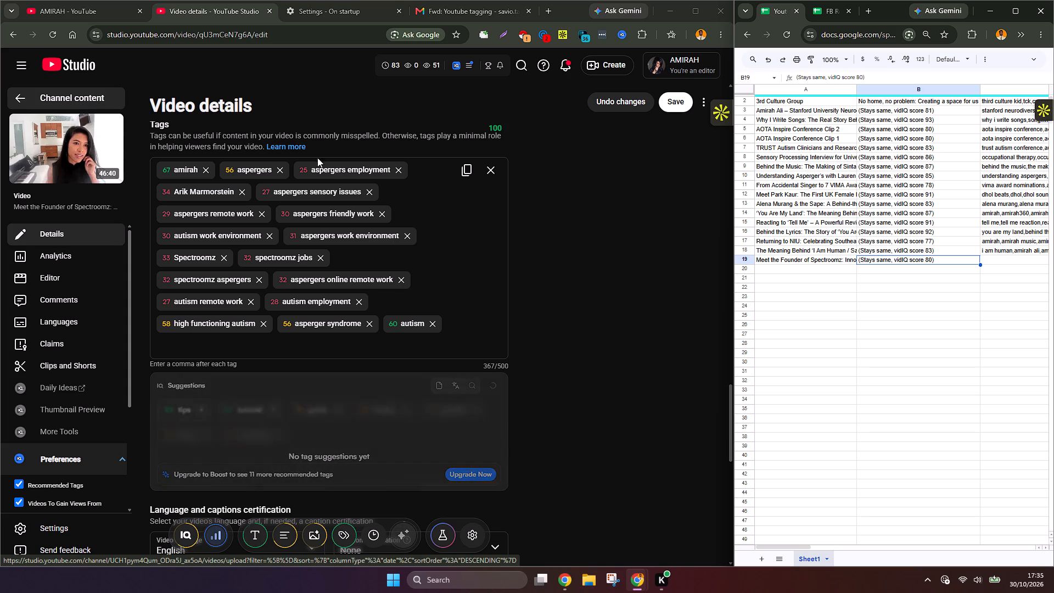
{"action": "left_click_drag", "start_coordinate": [728, 413], "coordinate": [750, 291]}
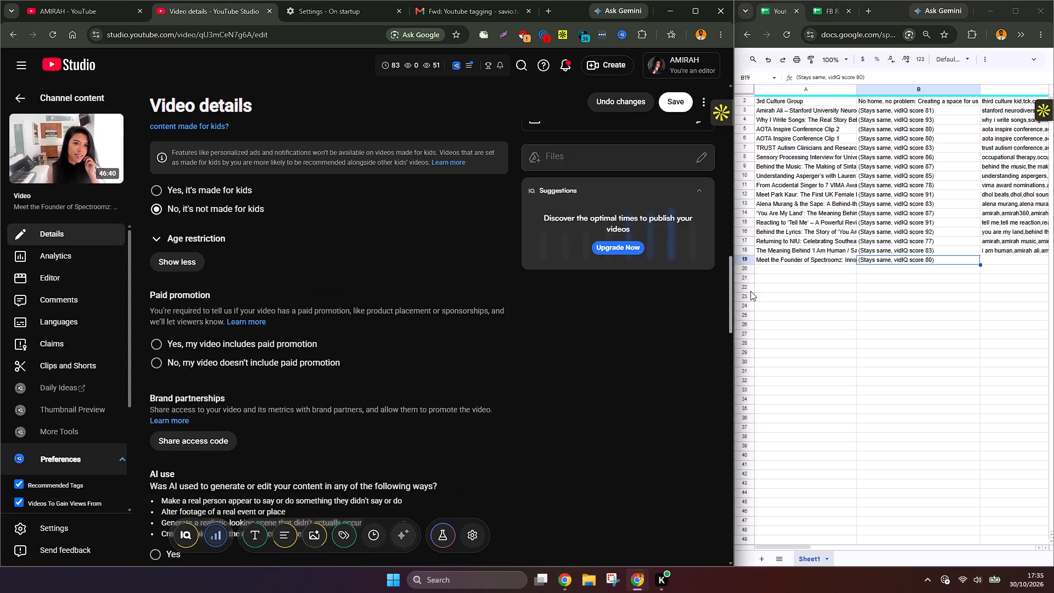
{"action": "left_click_drag", "start_coordinate": [750, 291], "coordinate": [733, 327]}
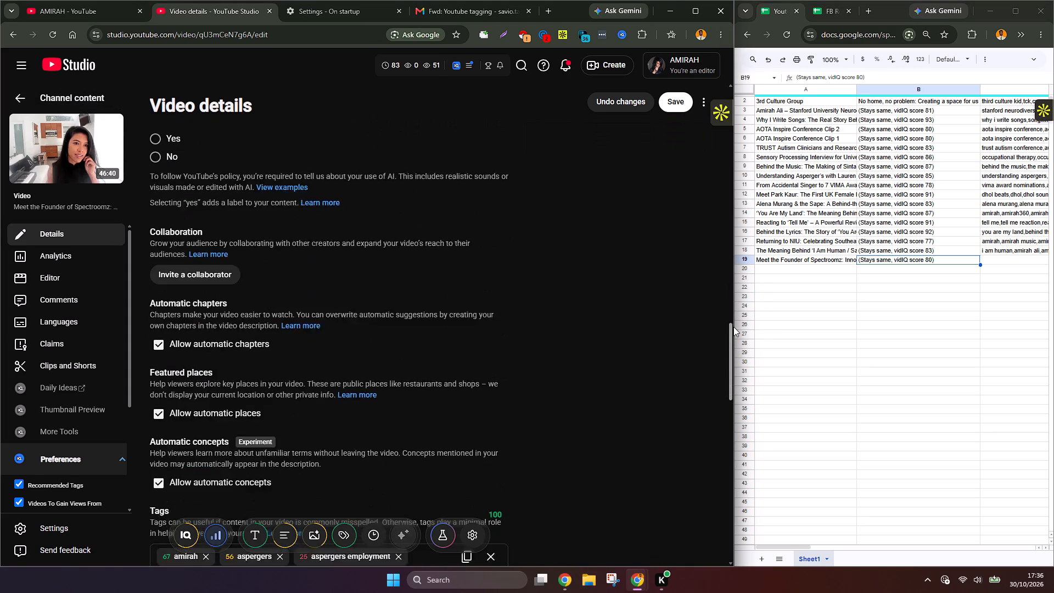
{"action": "left_click_drag", "start_coordinate": [733, 327], "coordinate": [743, 119]}
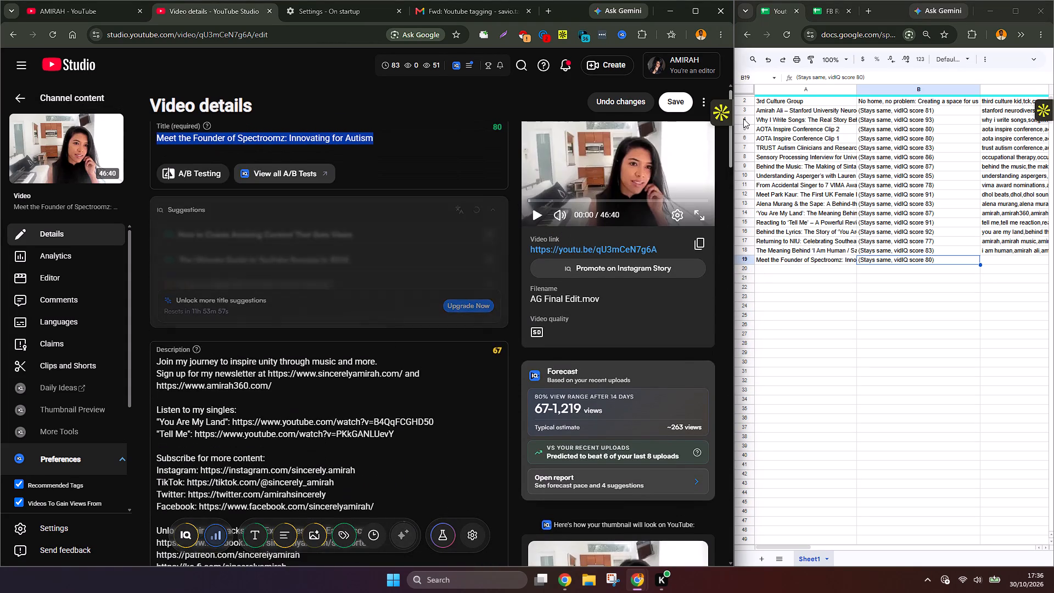
{"action": "left_click_drag", "start_coordinate": [743, 119], "coordinate": [748, 106]}
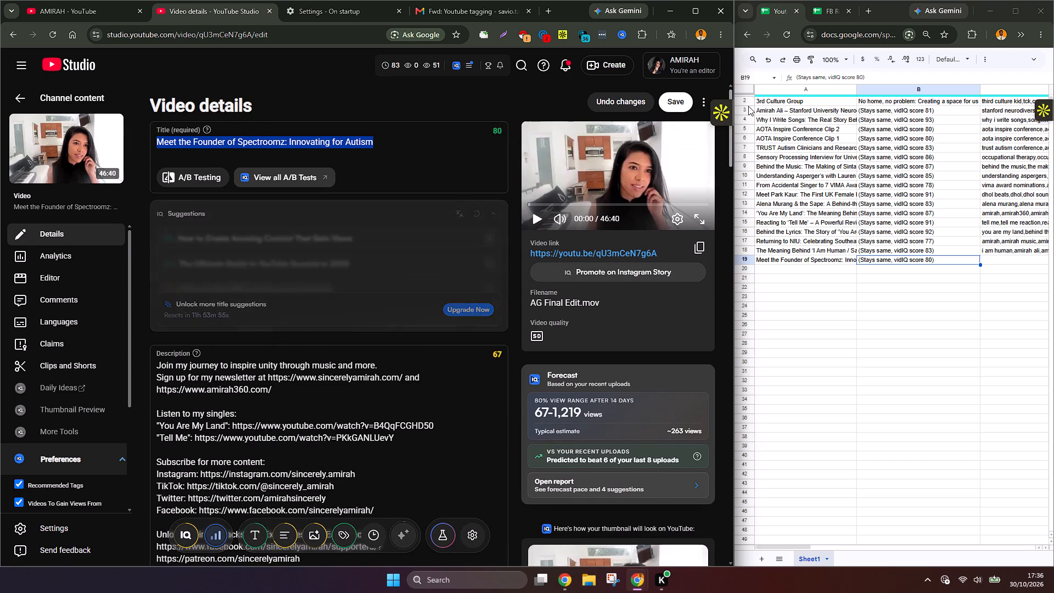
{"action": "left_click_drag", "start_coordinate": [748, 106], "coordinate": [749, 113]}
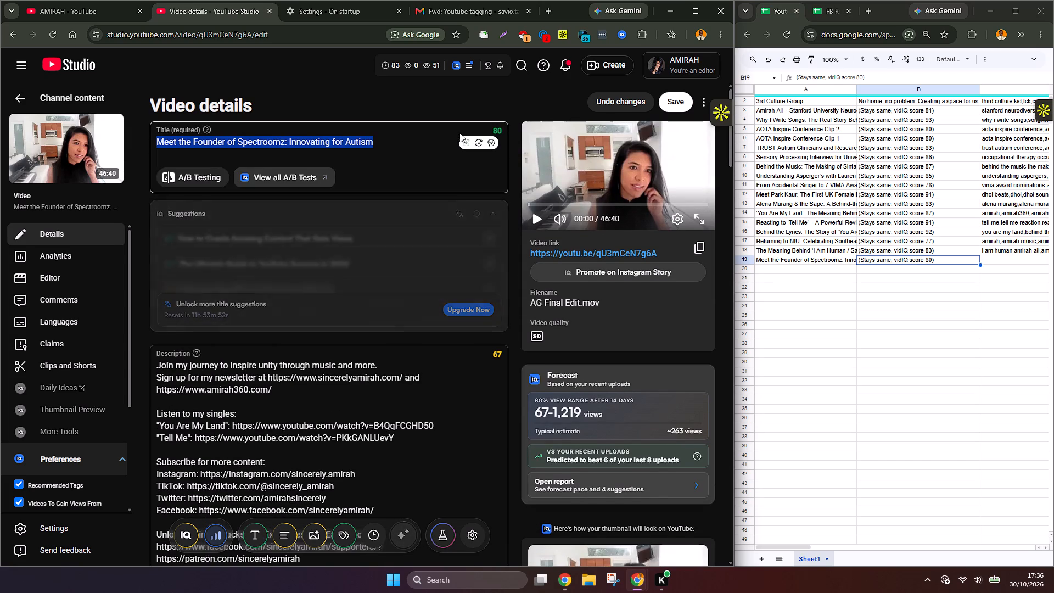
{"action": "left_click", "coordinate": [436, 109]}
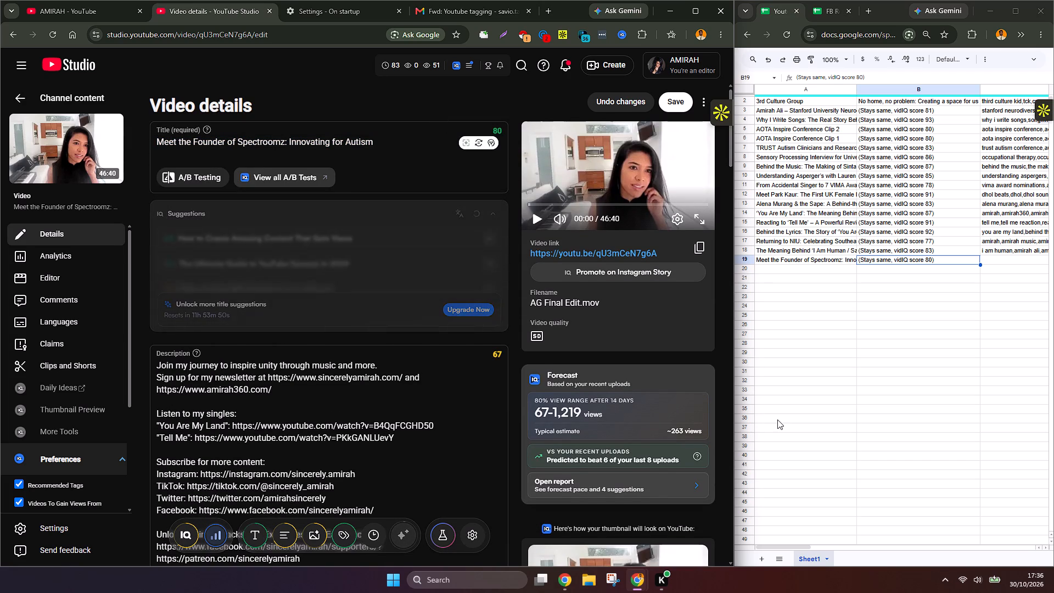
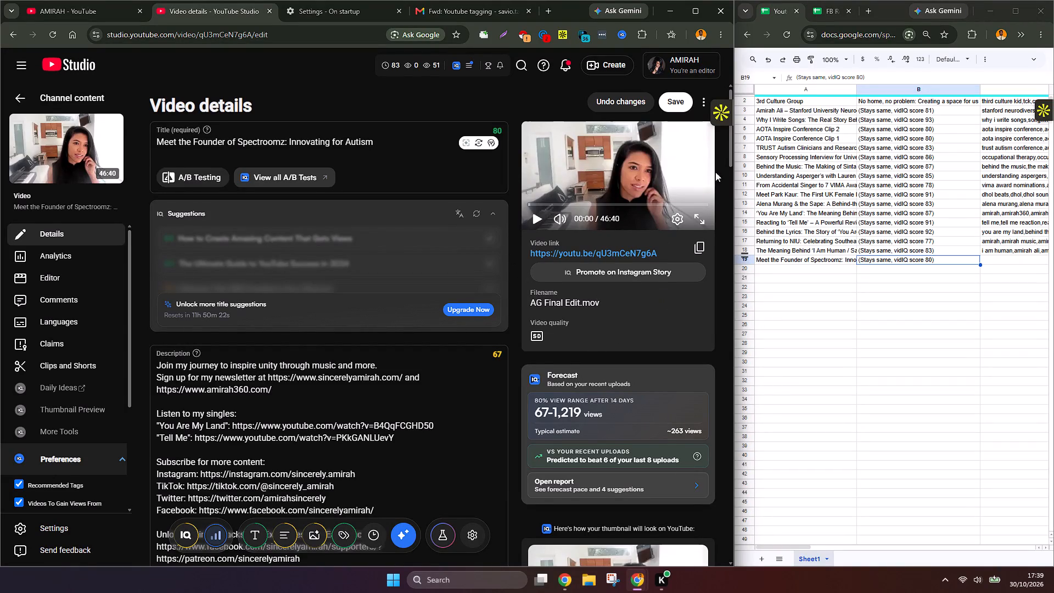
Declare that the Spectroomz founder video doesn't include paid promotion.
{"action": "left_click_drag", "start_coordinate": [730, 160], "coordinate": [735, 346]}
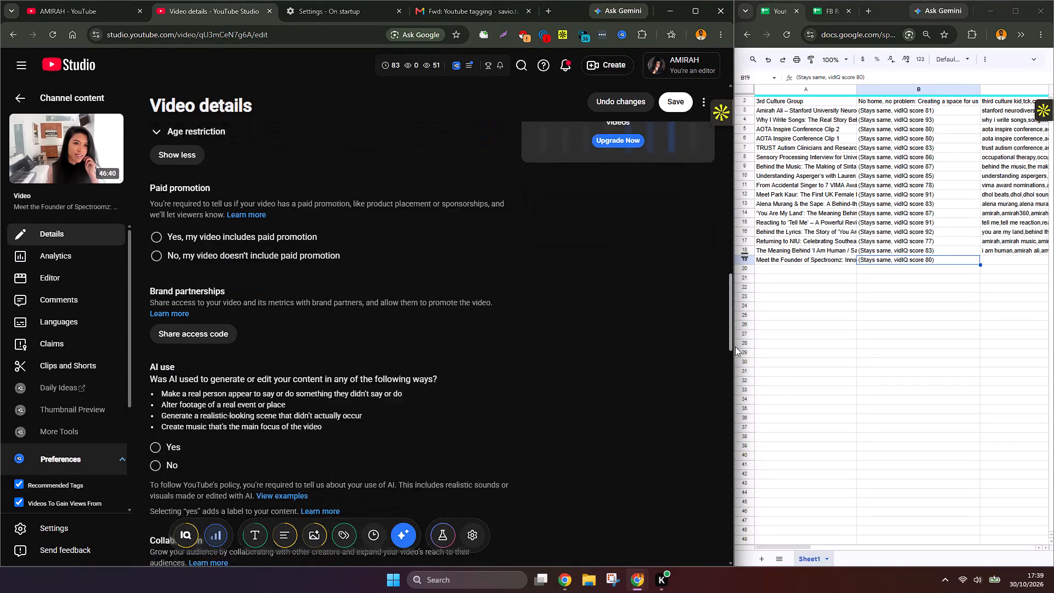
{"action": "left_click_drag", "start_coordinate": [735, 346], "coordinate": [718, 357]}
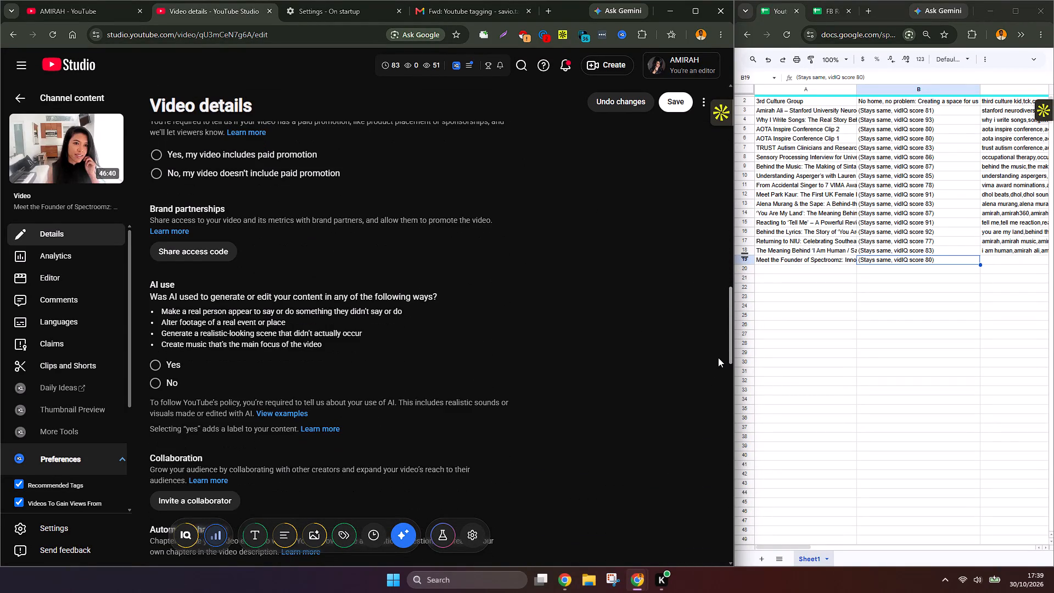
{"action": "left_click_drag", "start_coordinate": [718, 357], "coordinate": [730, 352]}
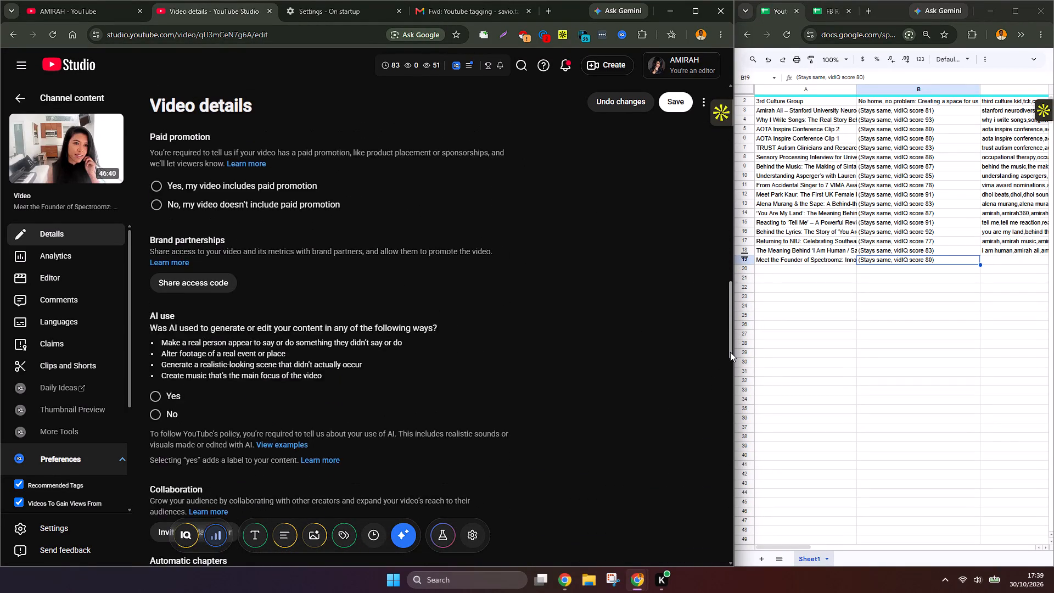
{"action": "left_click_drag", "start_coordinate": [730, 352], "coordinate": [730, 330]}
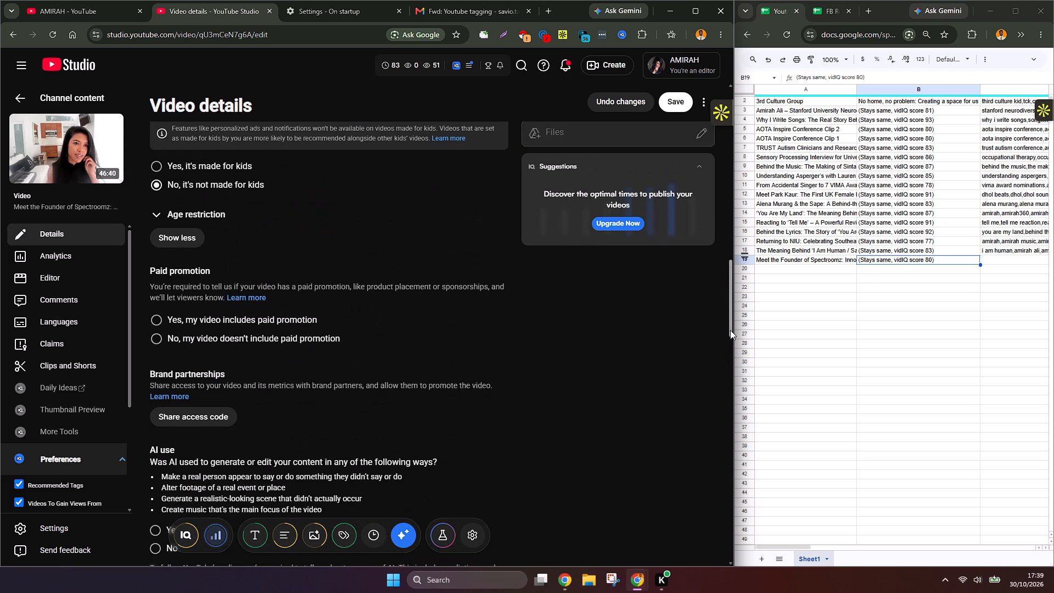
{"action": "left_click_drag", "start_coordinate": [730, 330], "coordinate": [732, 340]}
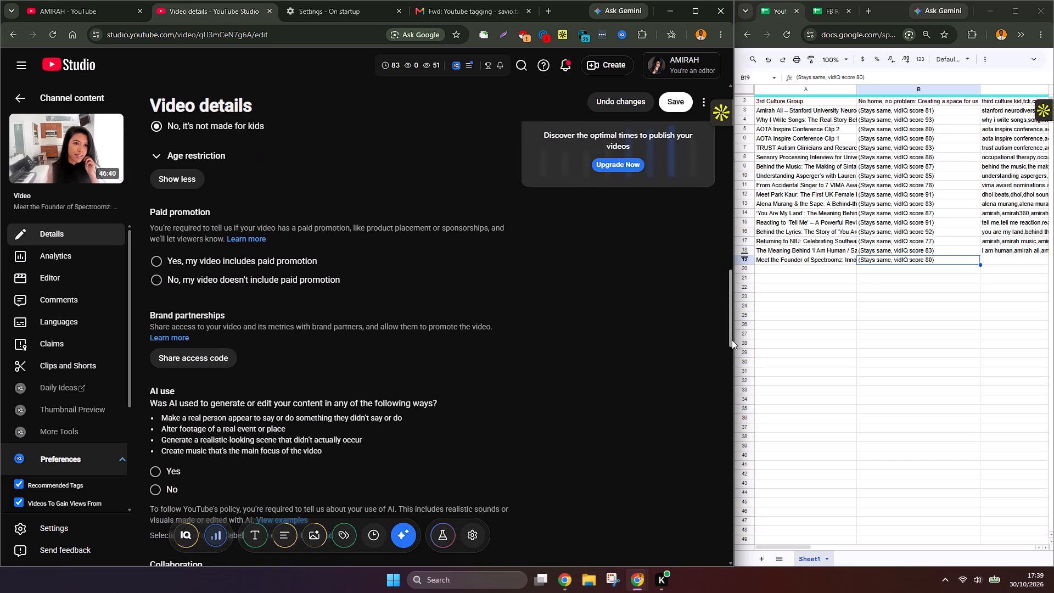
{"action": "left_click_drag", "start_coordinate": [732, 340], "coordinate": [735, 337]}
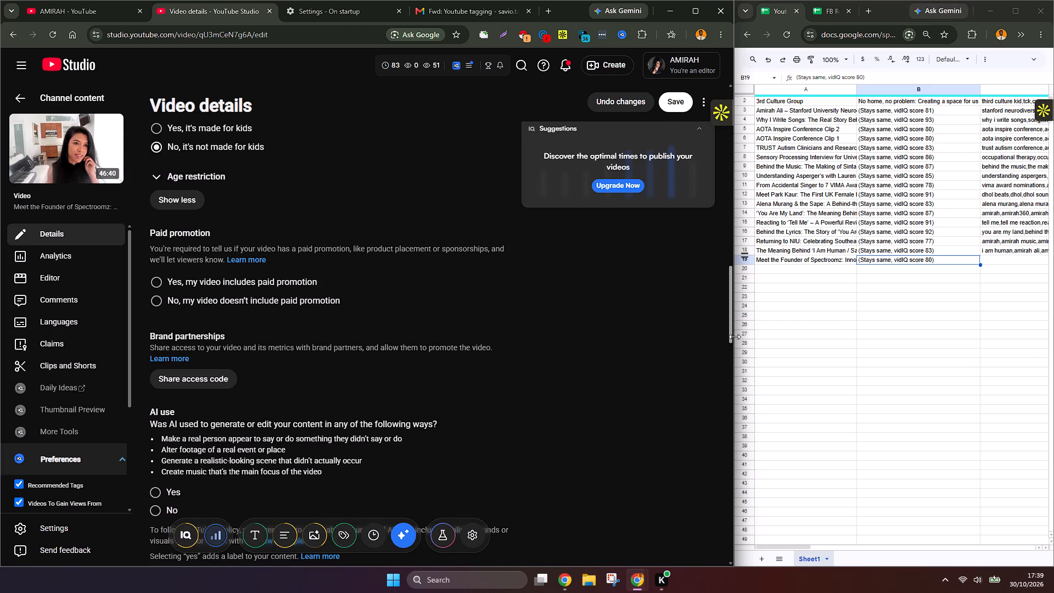
{"action": "left_click", "coordinate": [299, 302]}
Refresh the tag suggestions and add 'autism symptoms', 'adult adhd' and 'autism spectrum disorder' to the video's tags.
{"action": "left_click_drag", "start_coordinate": [730, 316], "coordinate": [723, 428]}
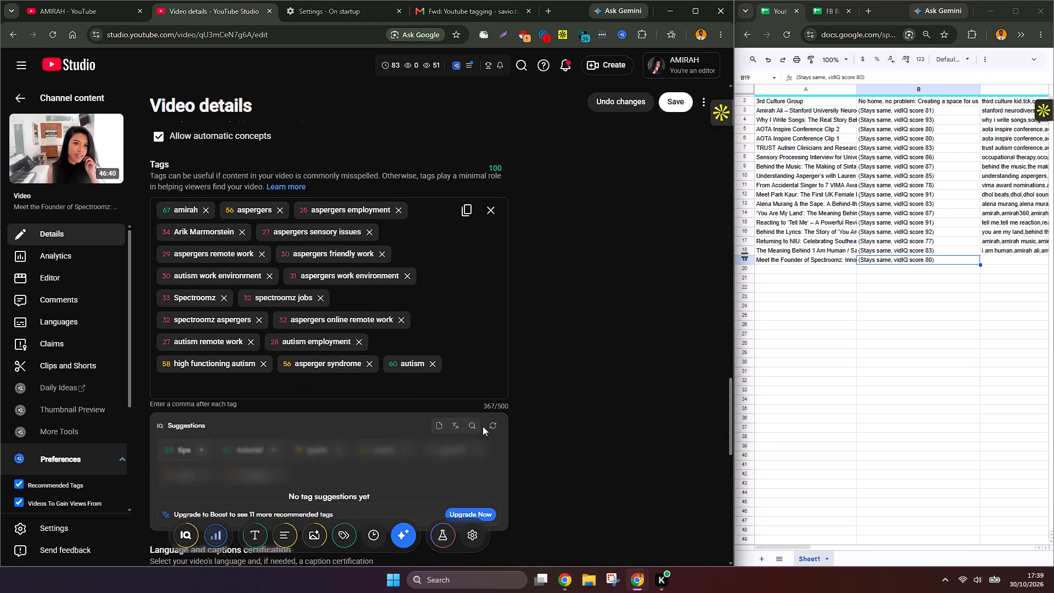
{"action": "left_click", "coordinate": [489, 426]}
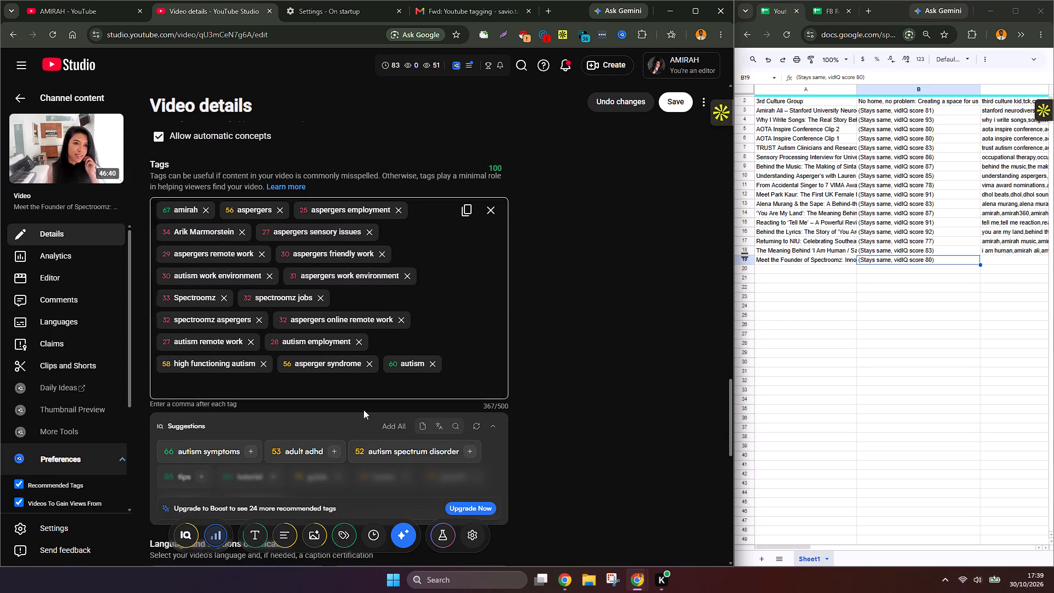
{"action": "left_click", "coordinate": [251, 452]}
{"action": "left_click", "coordinate": [233, 452]}
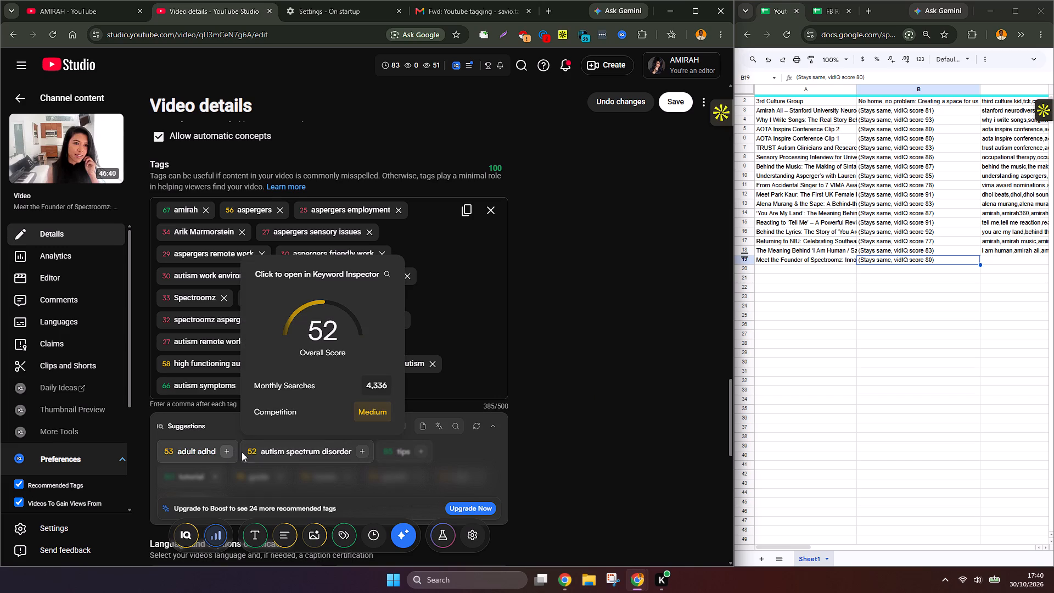
{"action": "left_click", "coordinate": [656, 120]}
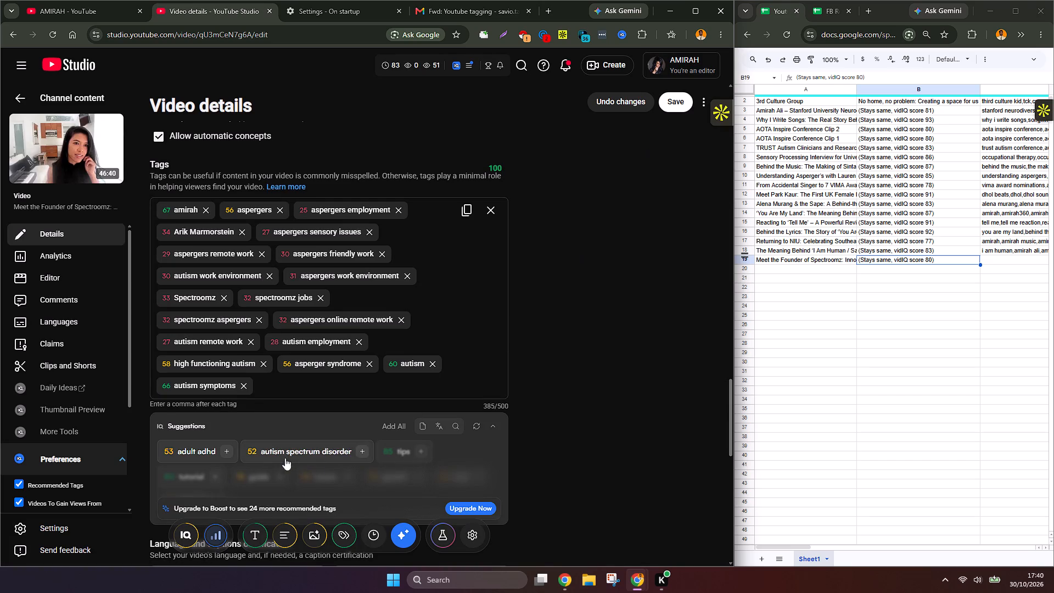
{"action": "left_click", "coordinate": [226, 453]}
{"action": "left_click", "coordinate": [276, 454]}
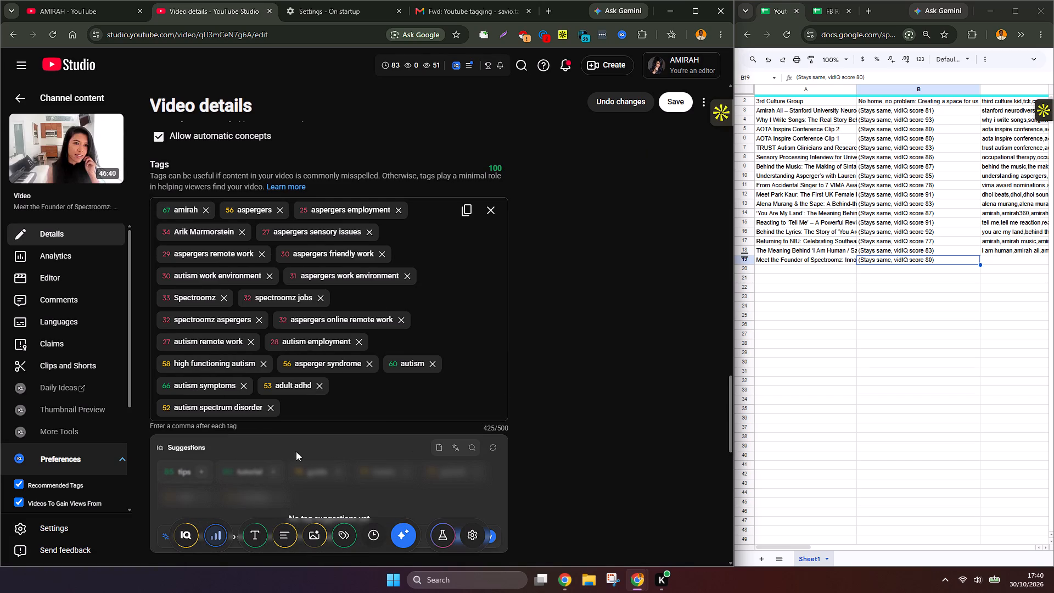
Refresh the tag suggestions again and add 'late diagnosed autism' and 'what is autism'.
{"action": "left_click", "coordinate": [490, 449]}
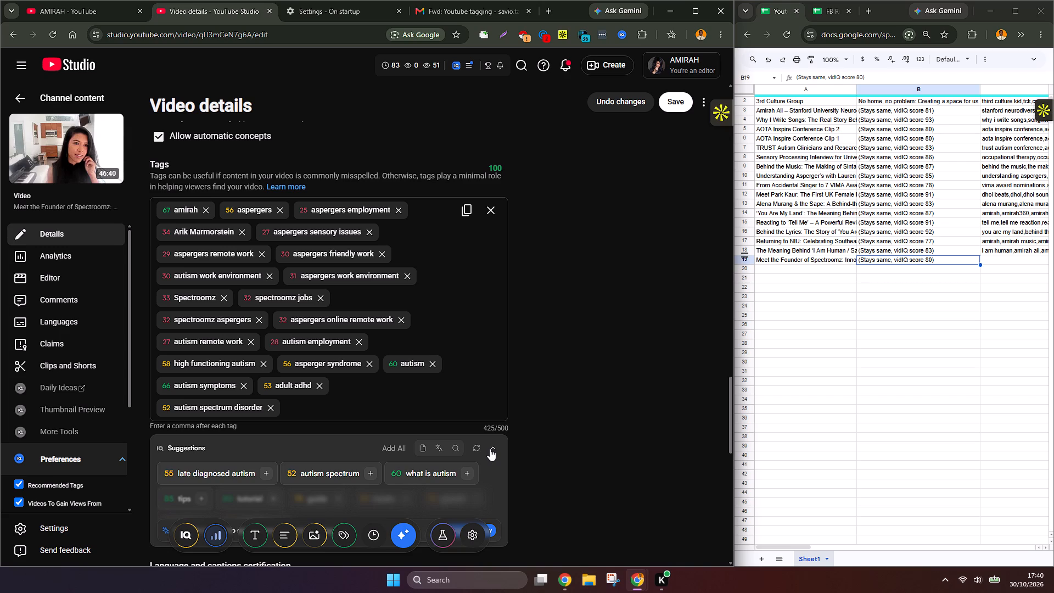
{"action": "left_click", "coordinate": [268, 471]}
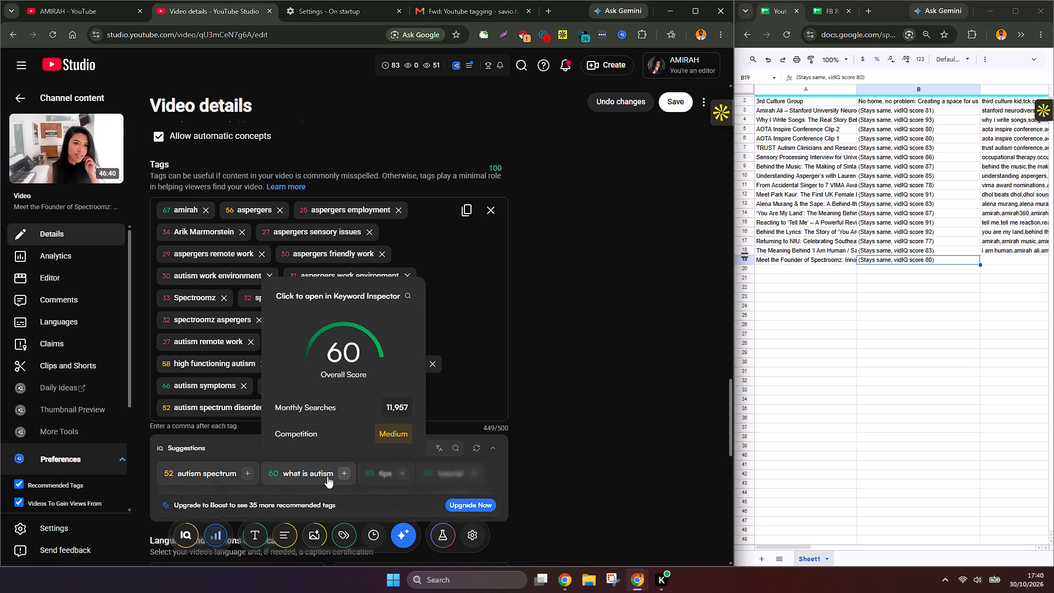
{"action": "left_click", "coordinate": [342, 475]}
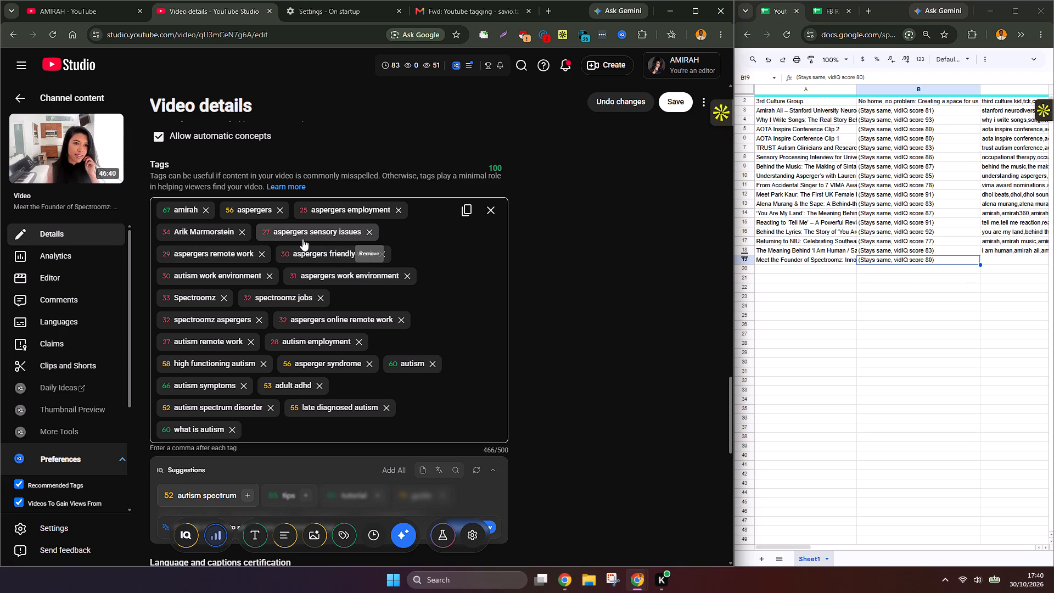
Remove the founder's-name tag and the 'autism employment' tag from the video.
{"action": "left_click", "coordinate": [241, 236]}
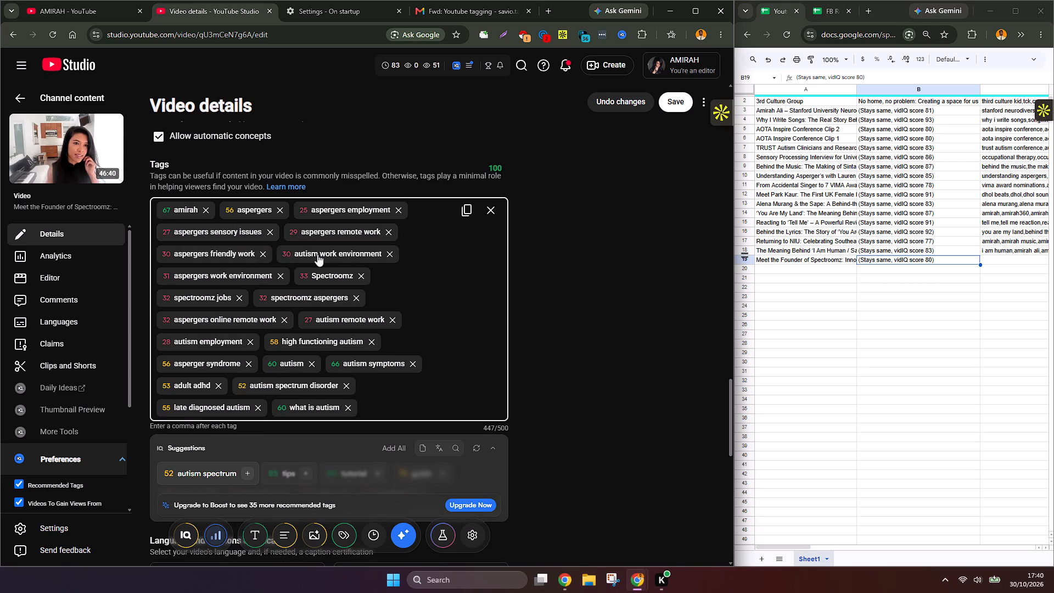
{"action": "left_click", "coordinate": [249, 341]}
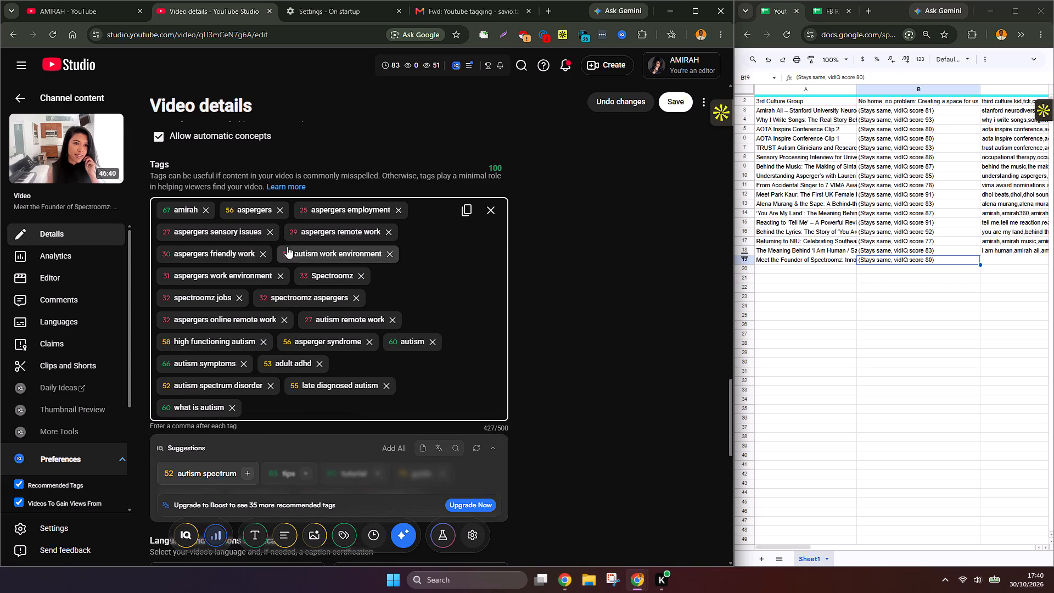
Refresh the tag suggestions and add 'asd', 'autism spectrum' and 'autism in women' to the video's tags.
{"action": "left_click", "coordinate": [478, 446]}
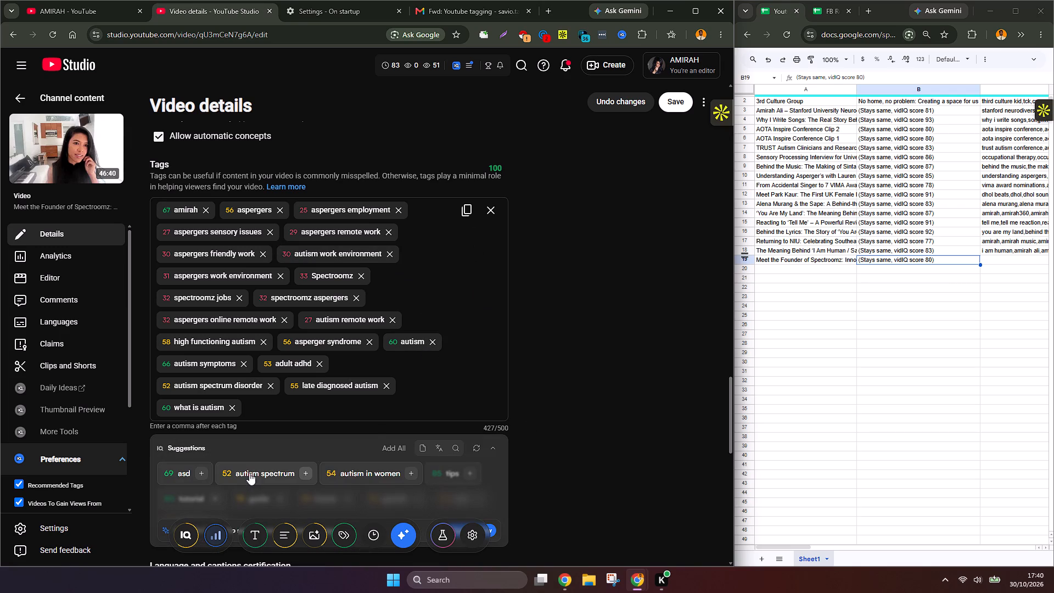
{"action": "left_click", "coordinate": [209, 473]}
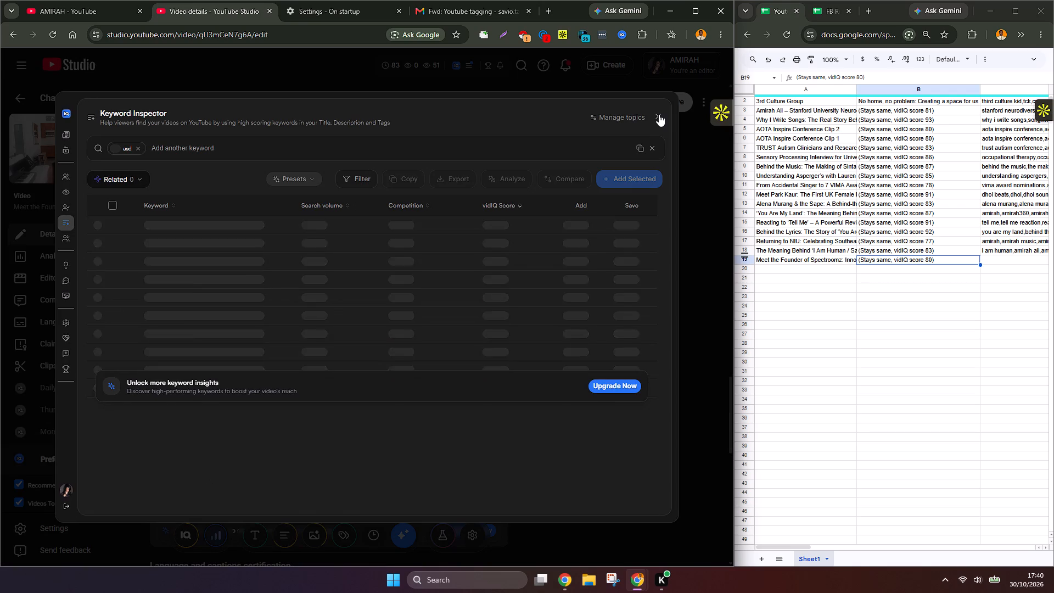
{"action": "left_click", "coordinate": [659, 114]}
{"action": "left_click", "coordinate": [201, 471]}
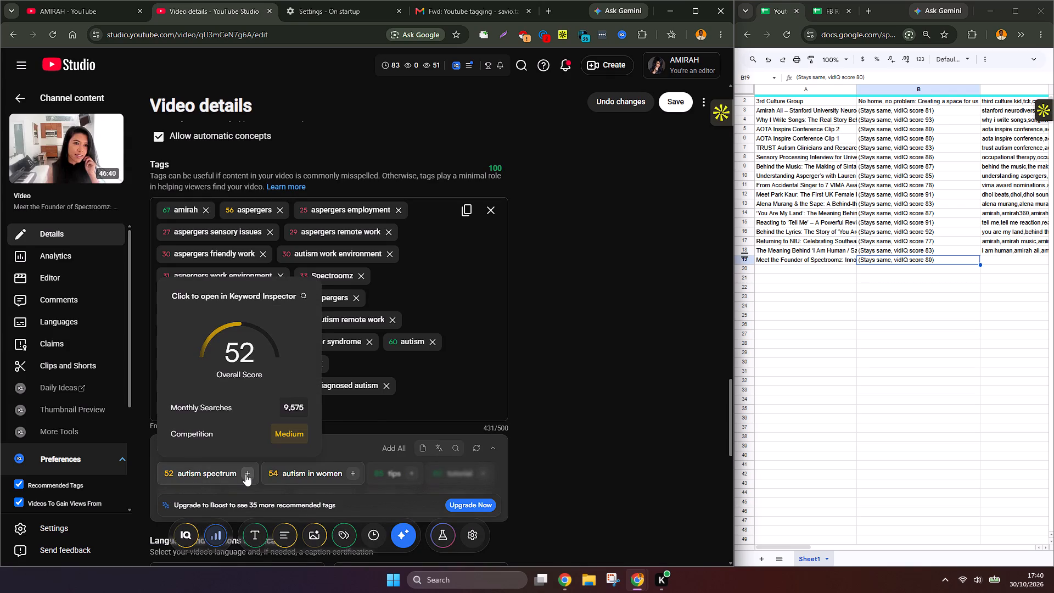
{"action": "left_click", "coordinate": [245, 474]}
{"action": "left_click", "coordinate": [248, 475]}
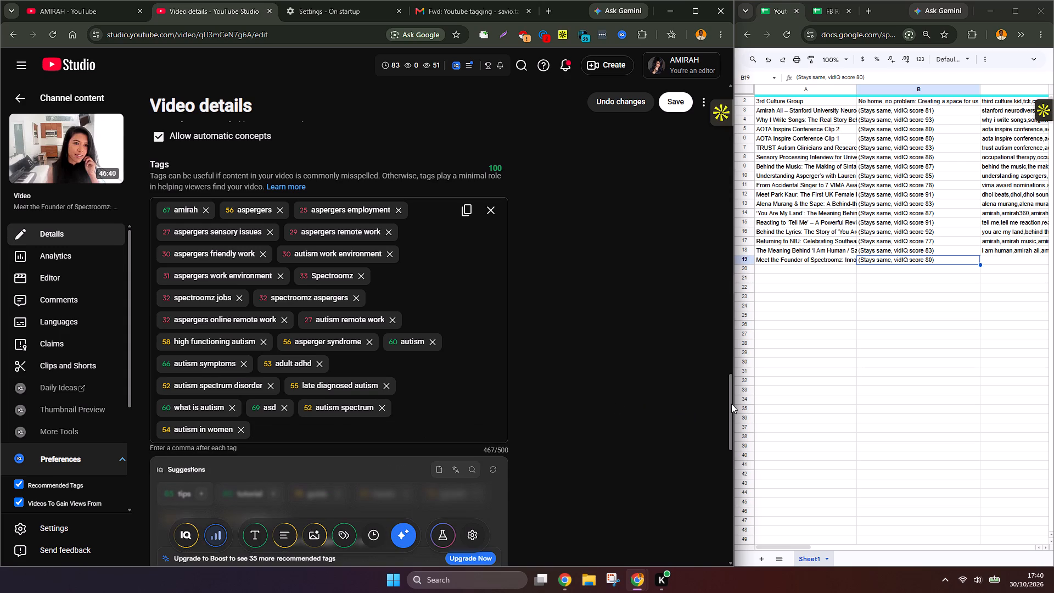
Get new tag suggestions and add 'adhd', 'autistic adult' and 'autistic' to the video's tags.
{"action": "left_click_drag", "start_coordinate": [731, 403], "coordinate": [726, 413]}
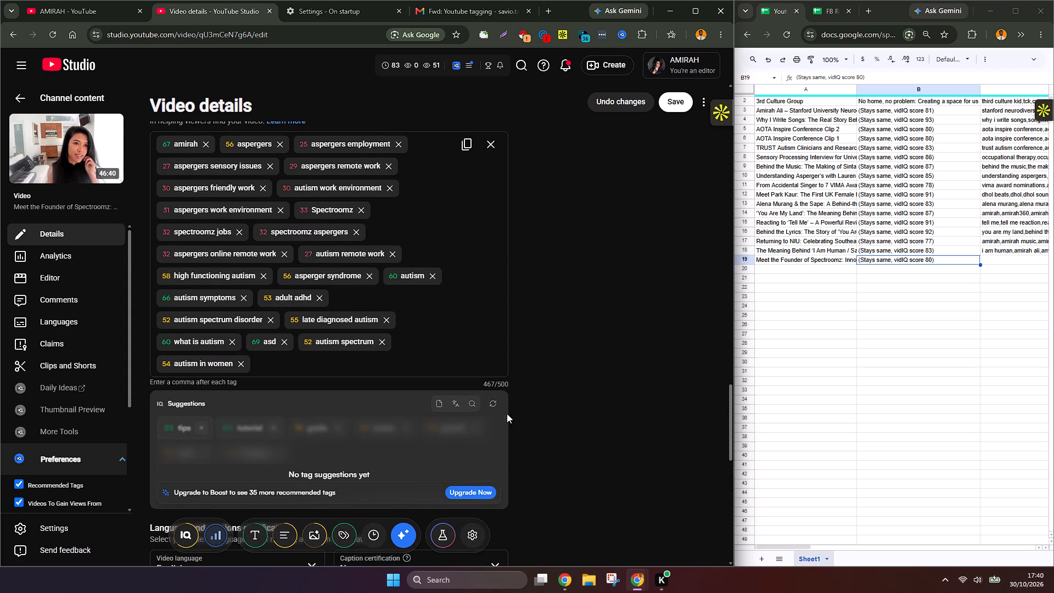
{"action": "left_click", "coordinate": [494, 401]}
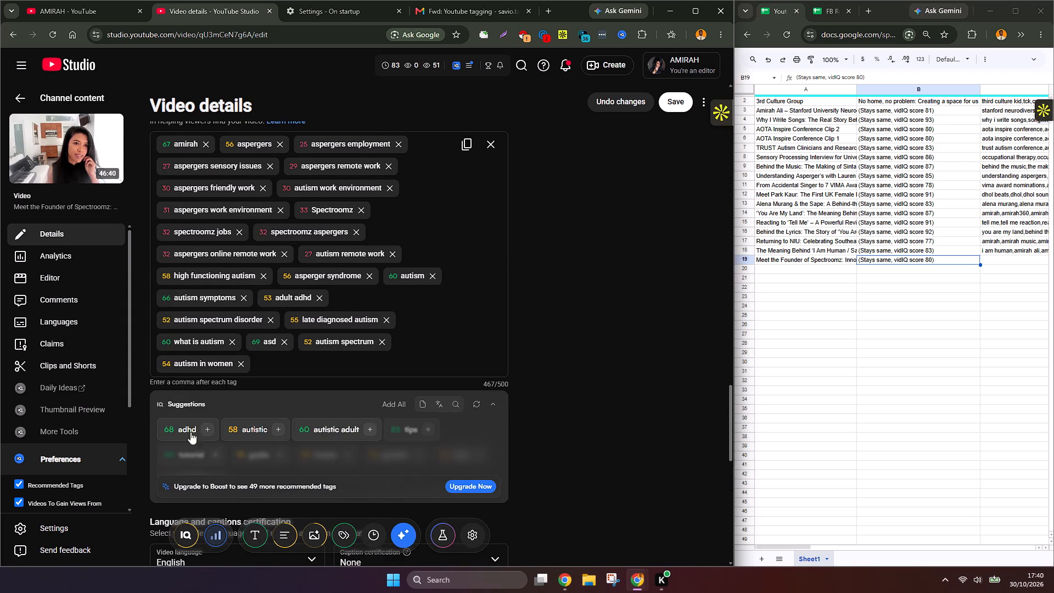
{"action": "left_click", "coordinate": [204, 432]}
{"action": "left_click", "coordinate": [301, 430]}
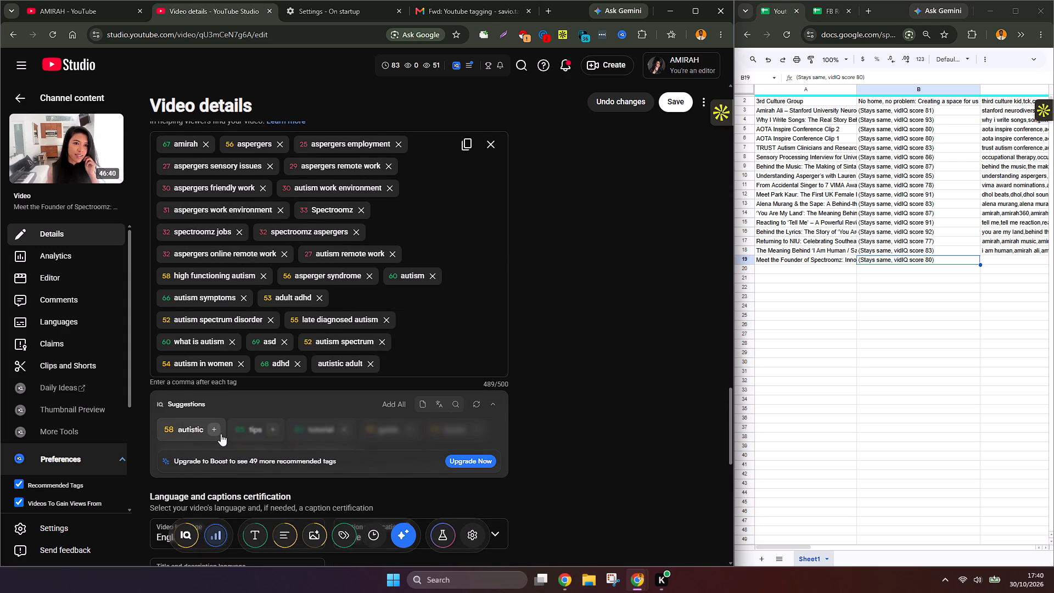
{"action": "left_click", "coordinate": [217, 432]}
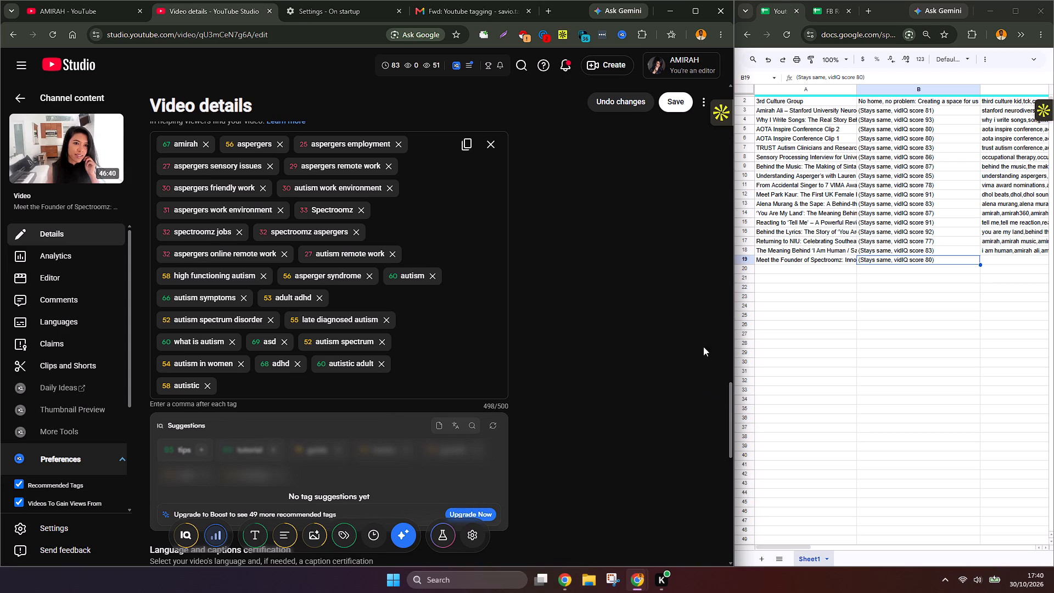
Copy the Spectroomz founder video's full tag list into cell C19 of the tagging sheet.
{"action": "left_click", "coordinate": [458, 147]}
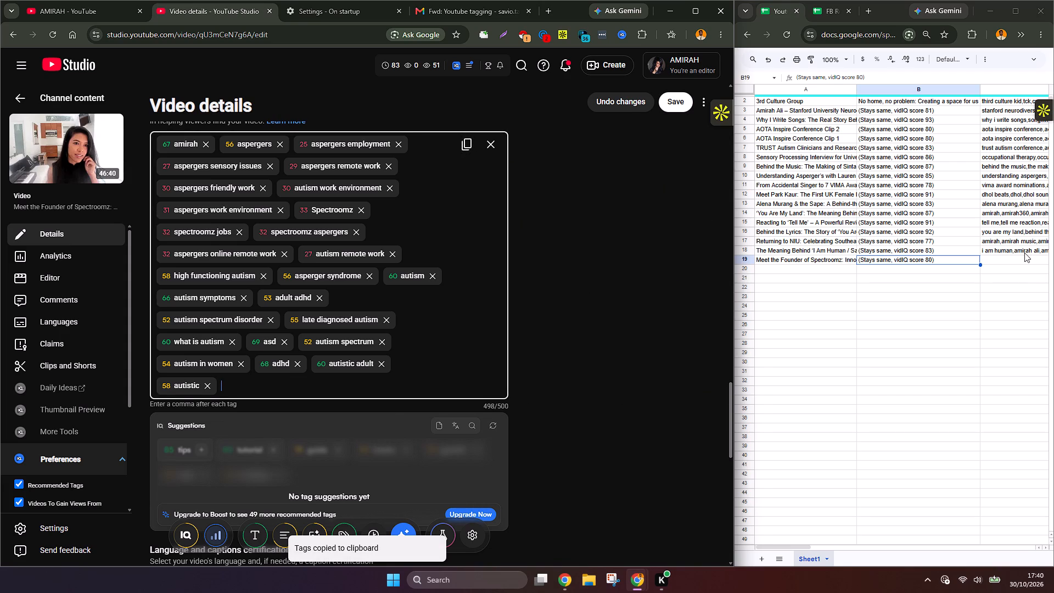
{"action": "double_click", "coordinate": [1007, 259]}
{"action": "key", "text": "ctrl+v"}
{"action": "left_click", "coordinate": [942, 339]}
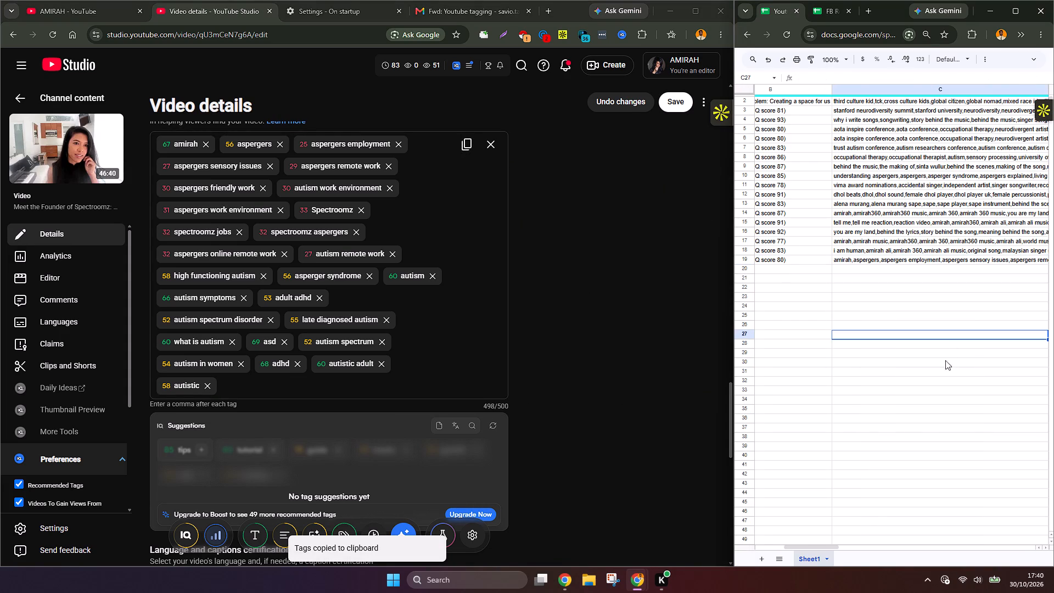
{"action": "left_click_drag", "start_coordinate": [826, 546], "coordinate": [781, 544]}
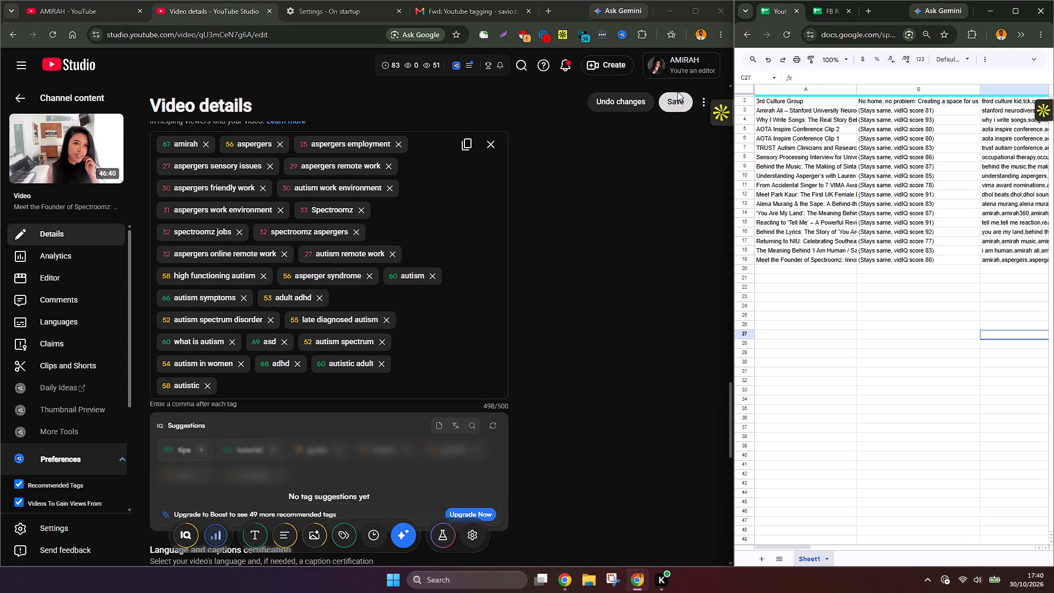
Save the changes to the Spectroomz founder video.
{"action": "left_click", "coordinate": [675, 99]}
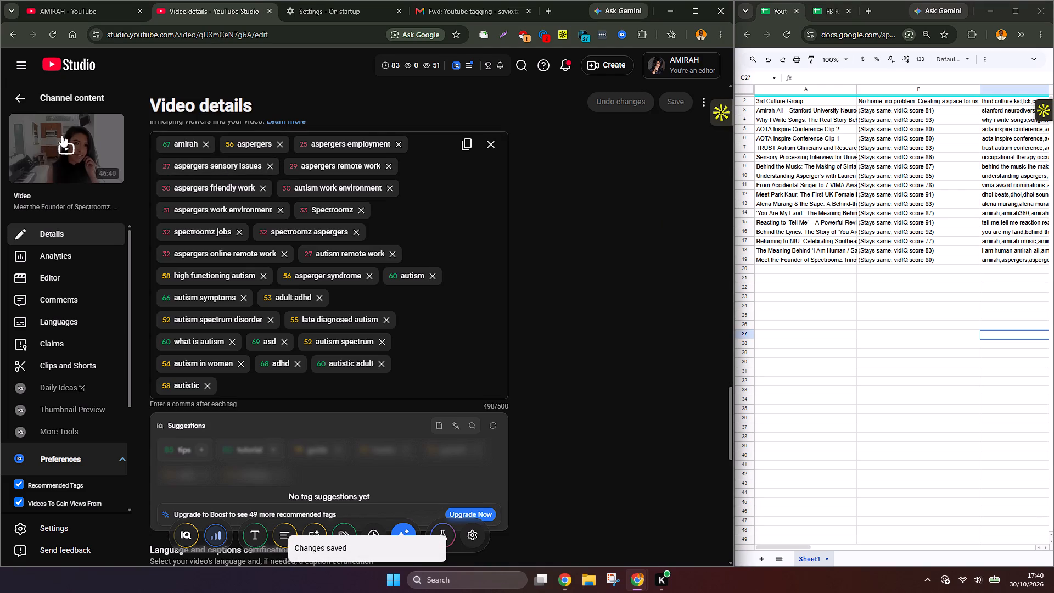
Return to the channel's video list and open the details of the video 'The Untold Story Behind 'You Are My Land''.
{"action": "left_click", "coordinate": [58, 96]}
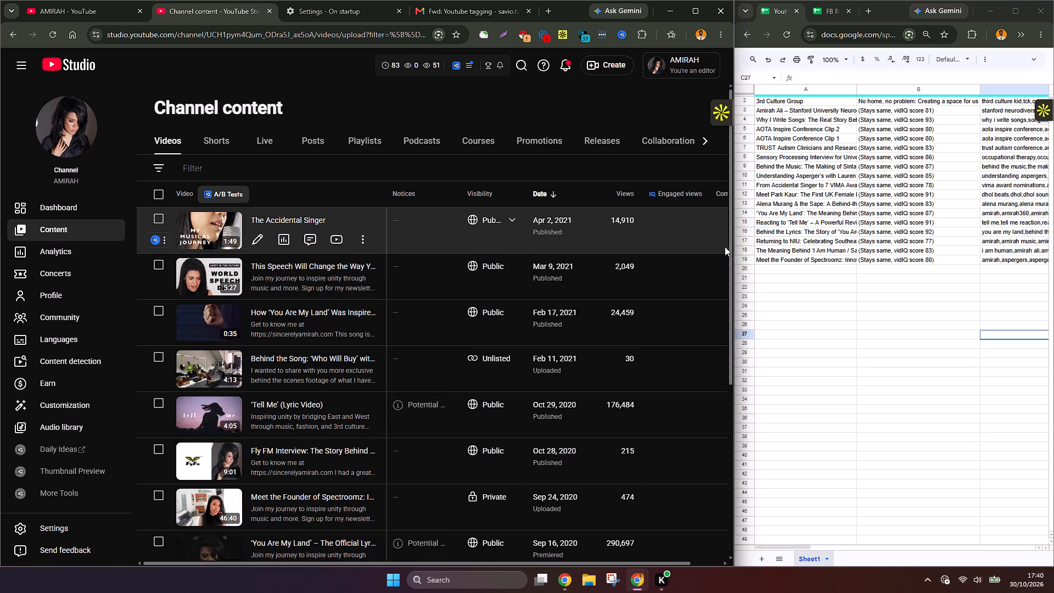
{"action": "left_click_drag", "start_coordinate": [728, 244], "coordinate": [728, 244]}
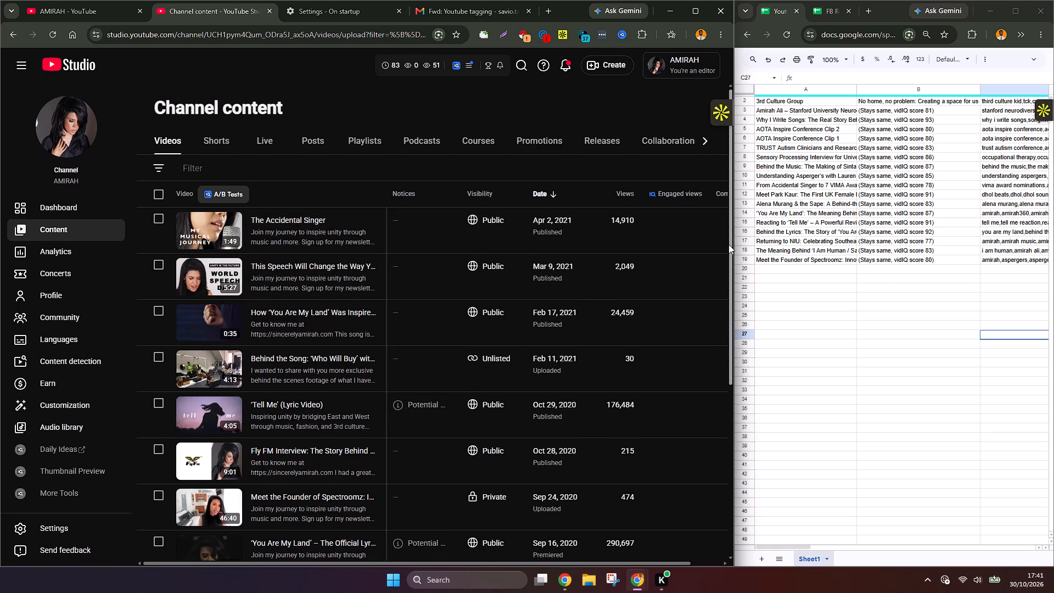
{"action": "left_click_drag", "start_coordinate": [728, 244], "coordinate": [731, 391]}
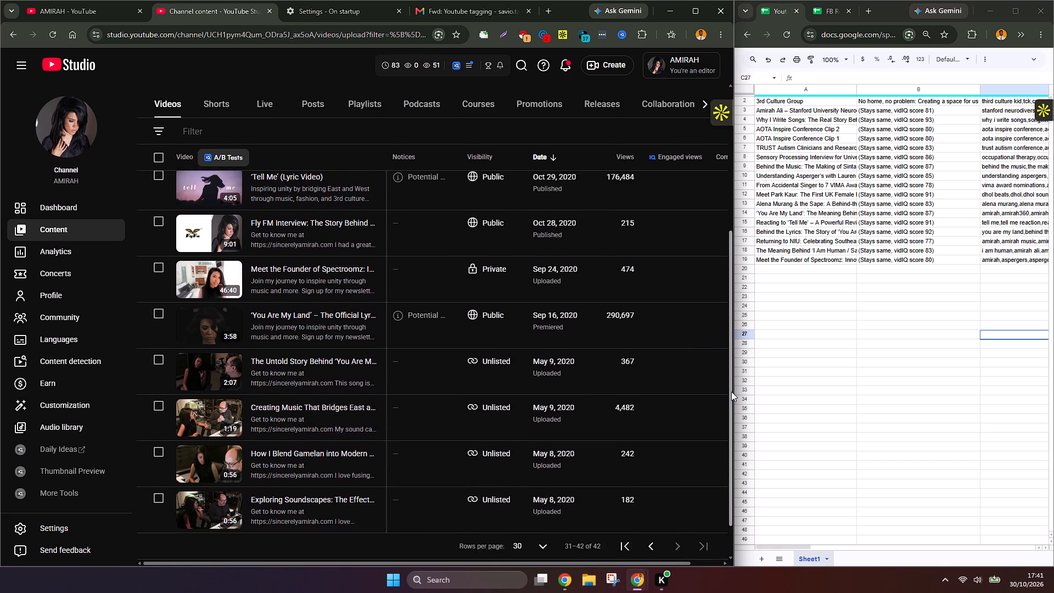
{"action": "left_click_drag", "start_coordinate": [731, 391], "coordinate": [733, 406]}
{"action": "left_click_drag", "start_coordinate": [730, 343], "coordinate": [732, 251]}
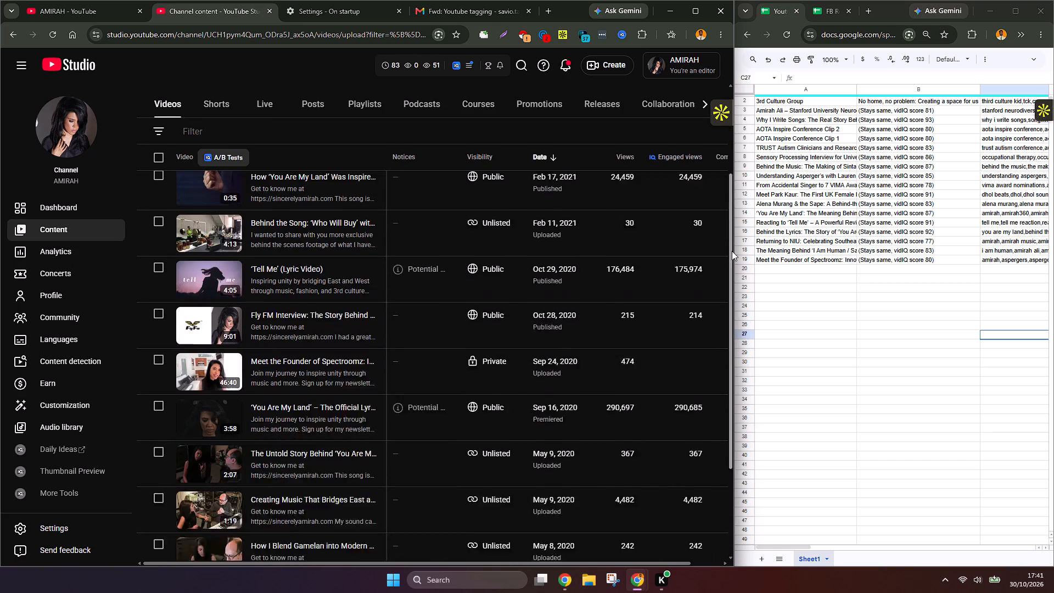
{"action": "left_click_drag", "start_coordinate": [732, 251], "coordinate": [731, 195]}
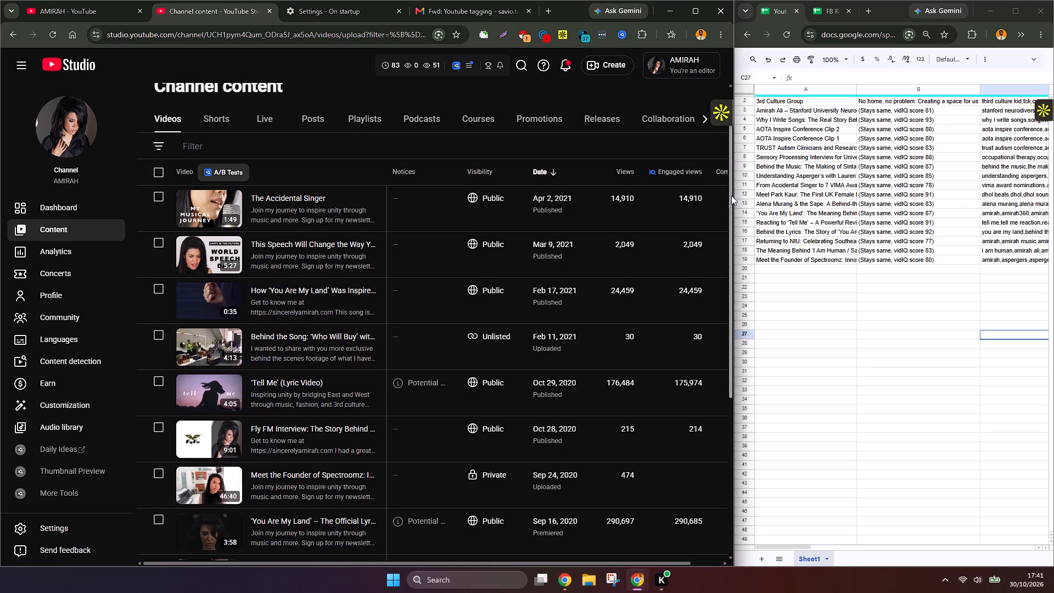
{"action": "left_click_drag", "start_coordinate": [731, 195], "coordinate": [732, 217]}
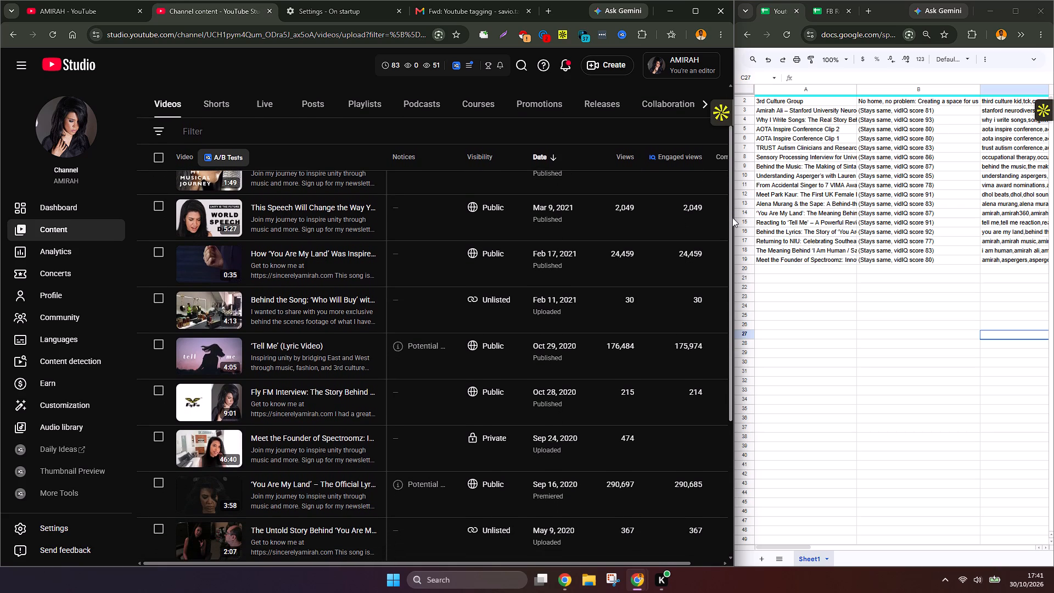
{"action": "left_click_drag", "start_coordinate": [732, 217], "coordinate": [729, 208]}
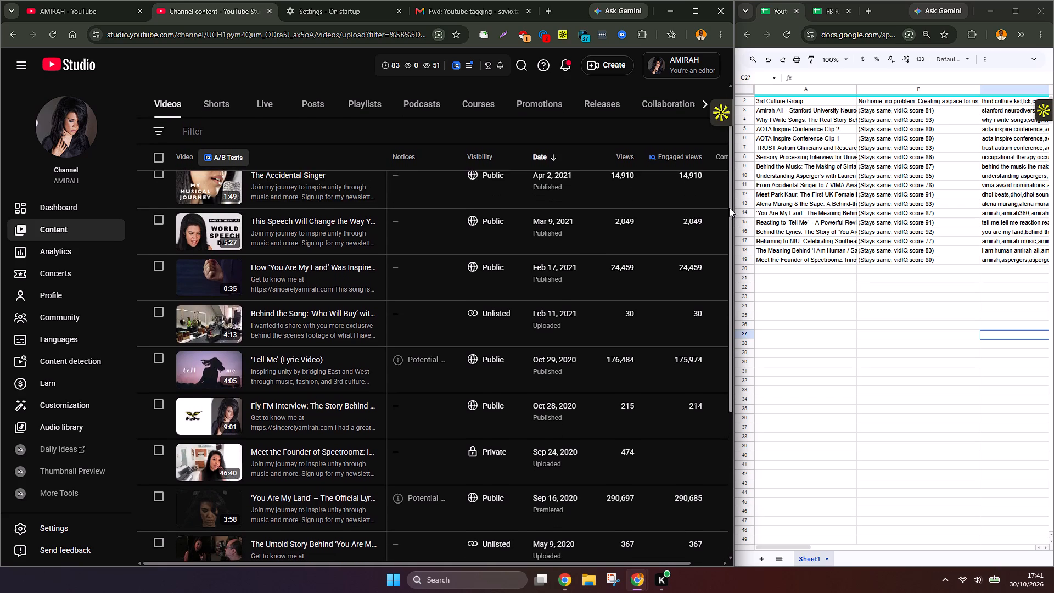
{"action": "left_click_drag", "start_coordinate": [729, 208], "coordinate": [728, 200]}
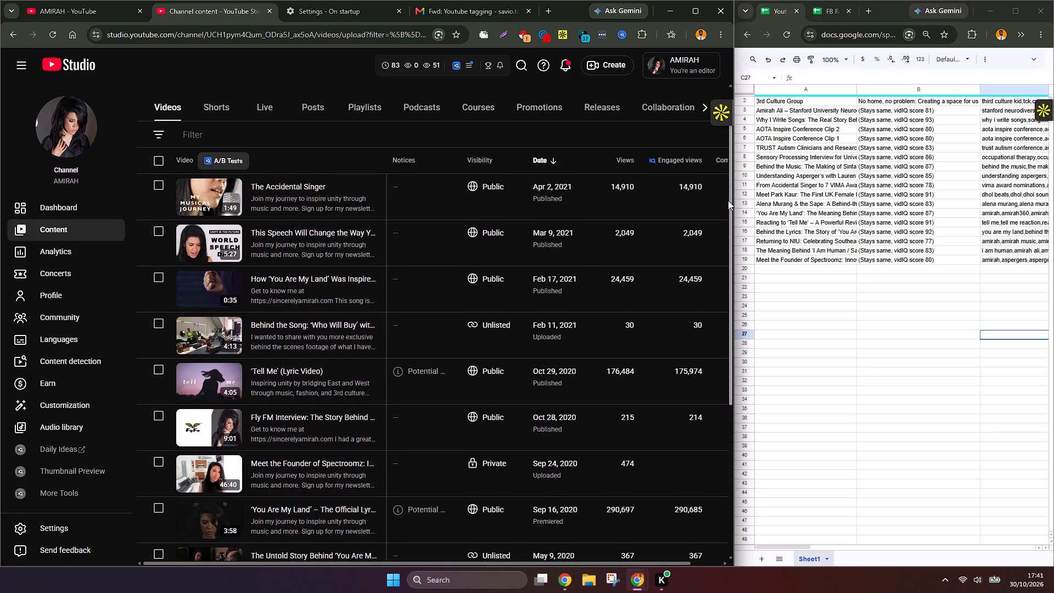
{"action": "left_click_drag", "start_coordinate": [728, 200], "coordinate": [728, 195]}
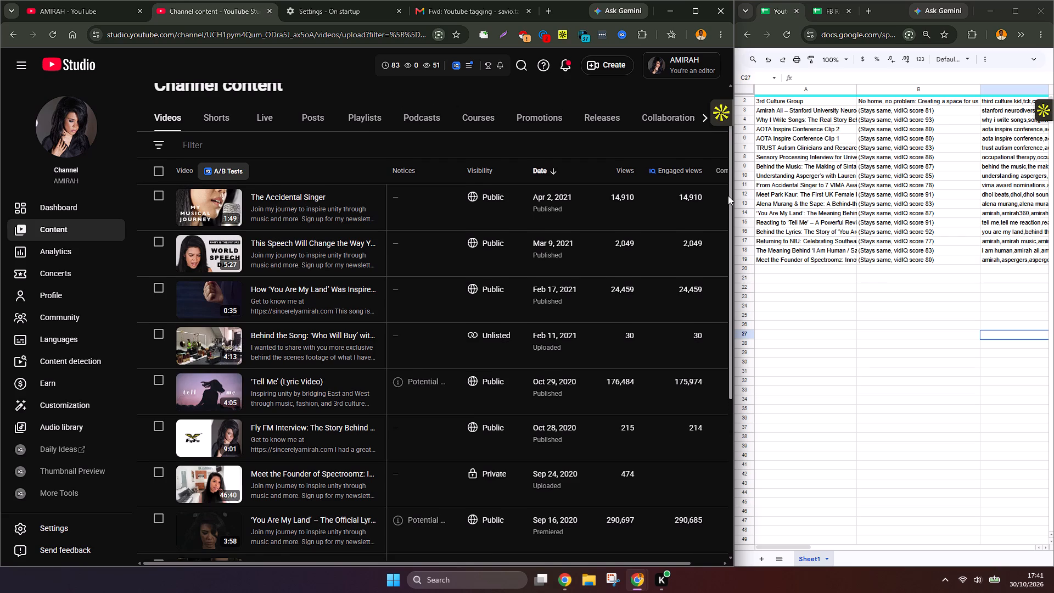
{"action": "left_click_drag", "start_coordinate": [728, 195], "coordinate": [730, 251]}
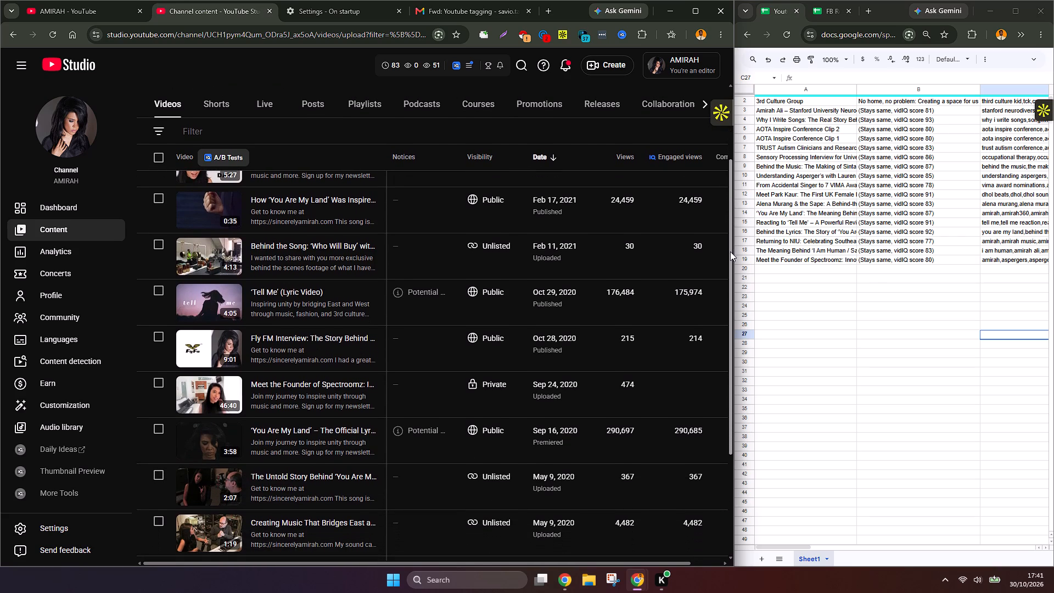
{"action": "left_click_drag", "start_coordinate": [730, 251], "coordinate": [743, 349]}
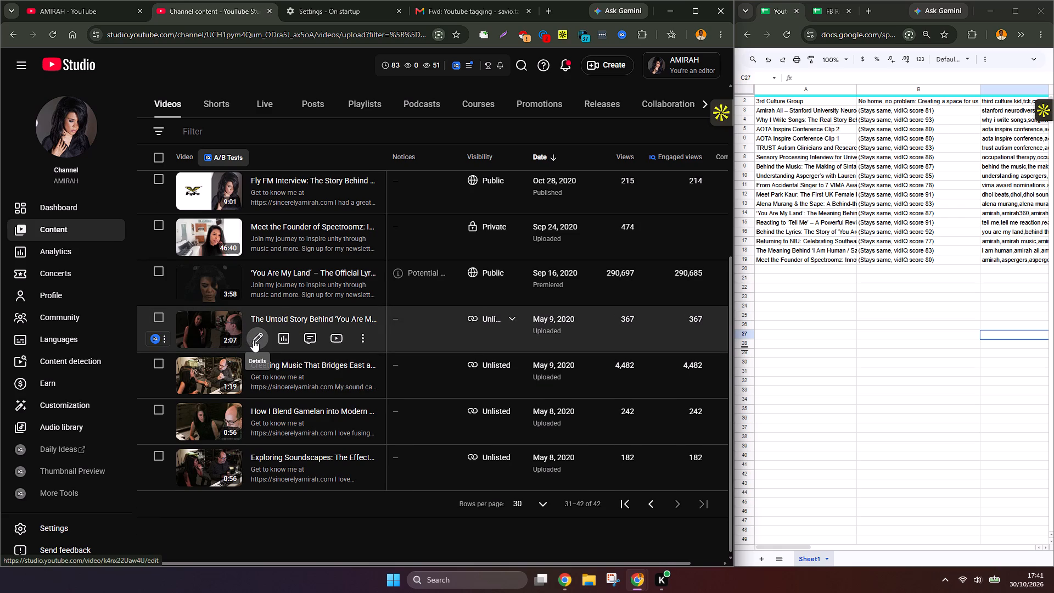
{"action": "left_click", "coordinate": [253, 340]}
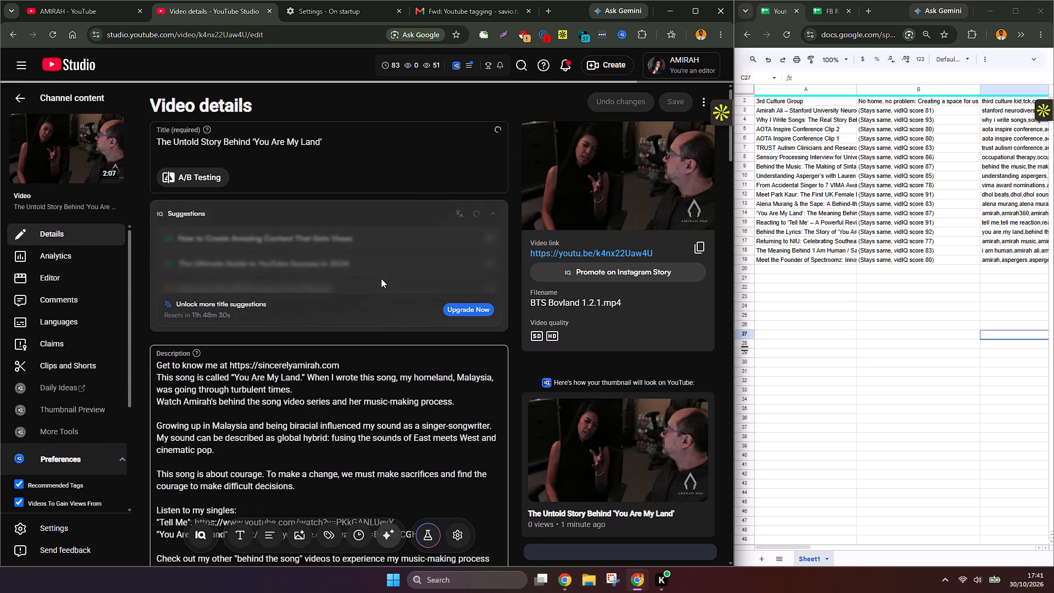
Add the suggested tags 'variety', 'how to write a song' and 'unity music' to the video's tags.
{"action": "left_click_drag", "start_coordinate": [728, 152], "coordinate": [731, 206]}
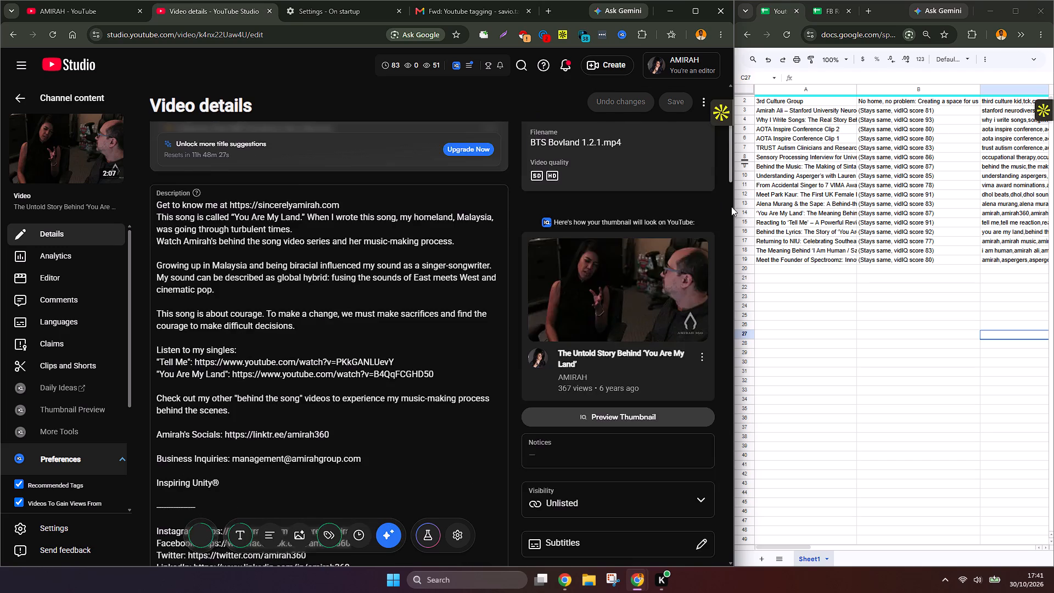
{"action": "left_click_drag", "start_coordinate": [731, 206], "coordinate": [720, 433]}
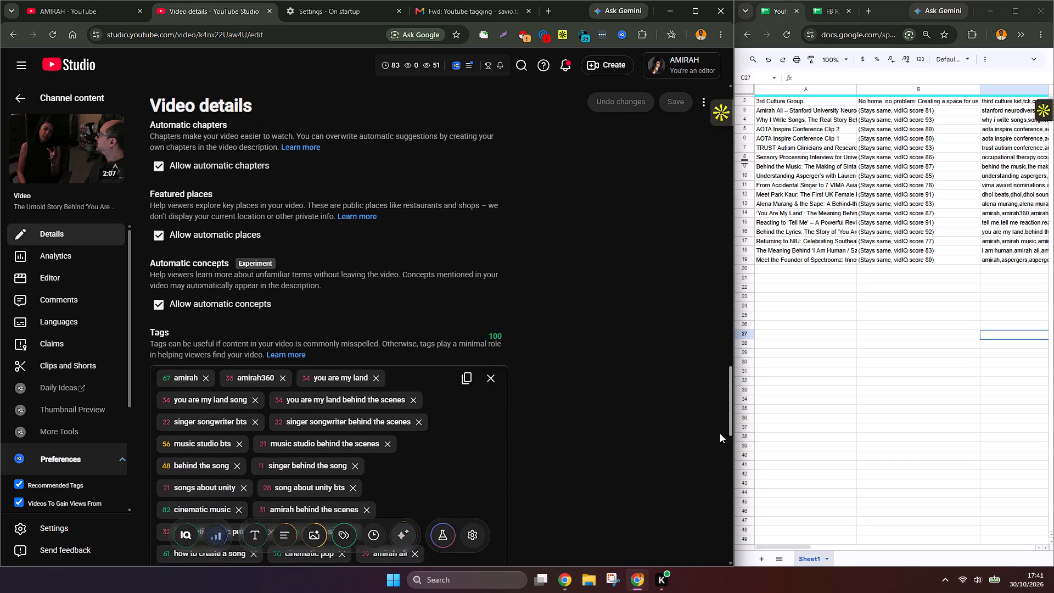
{"action": "left_click_drag", "start_coordinate": [720, 433], "coordinate": [717, 469]}
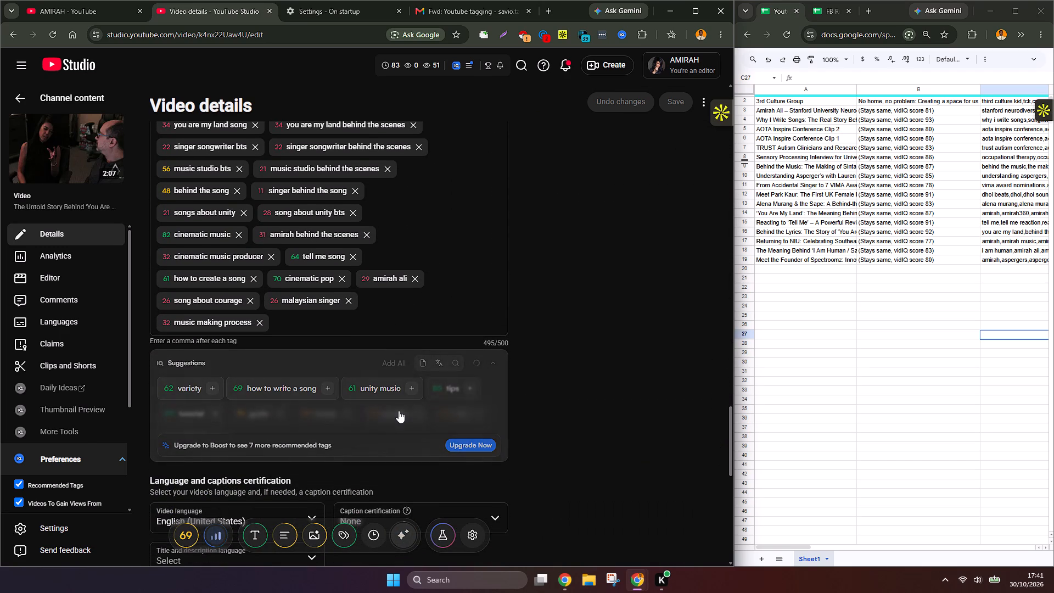
{"action": "left_click", "coordinate": [212, 388]}
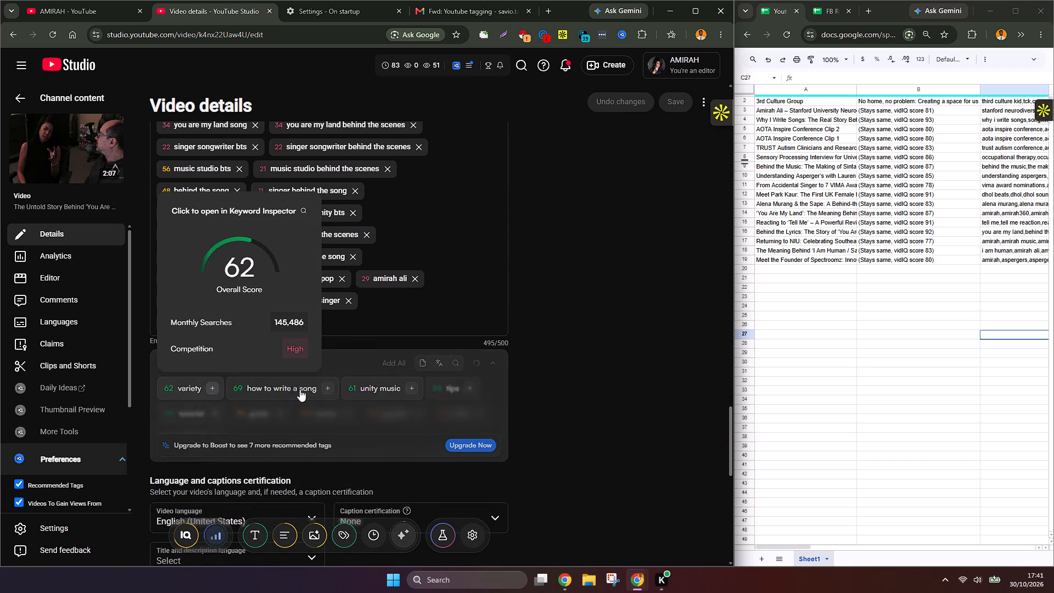
{"action": "left_click", "coordinate": [262, 389]}
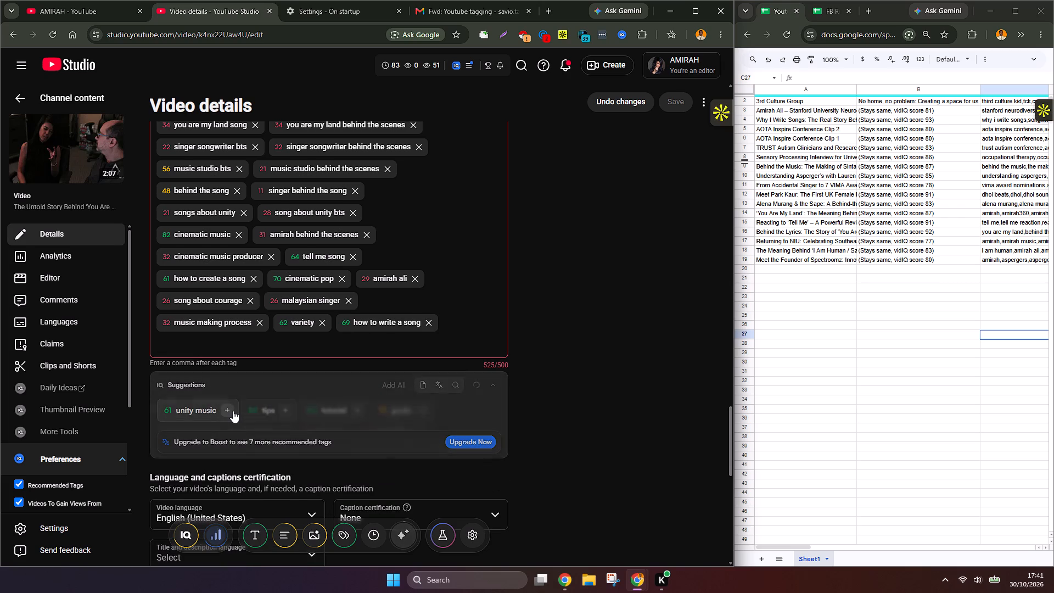
{"action": "left_click", "coordinate": [231, 411]}
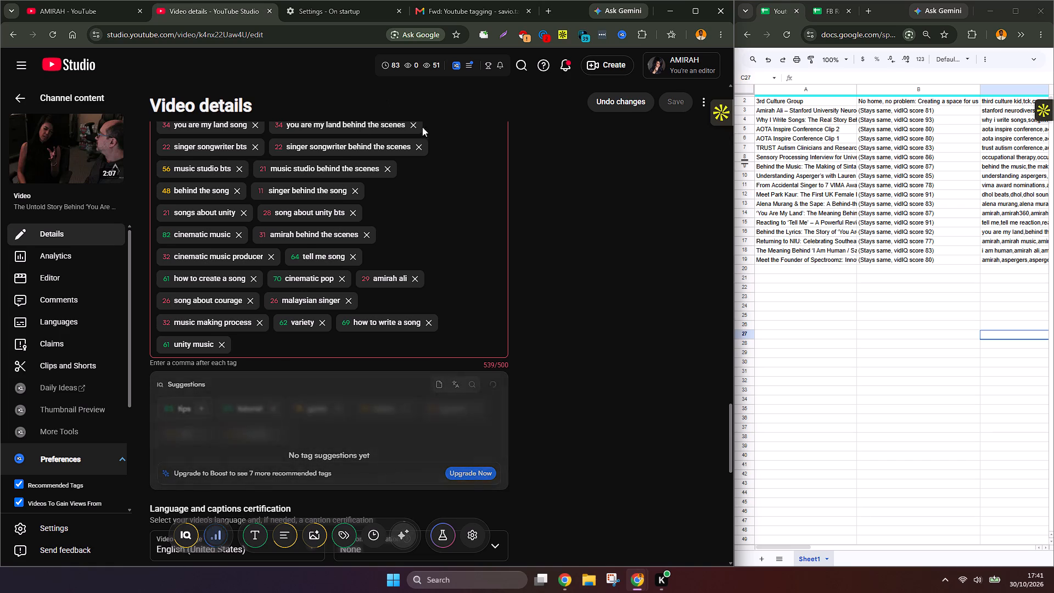
Remove the tags 'singer behind the song', 'singer songwriter bts', 'songs about unity', 'music studio behind the scenes' and 'singer songwriter behind the scenes'.
{"action": "middle_click_drag", "start_coordinate": [541, 322], "coordinate": [517, 288]}
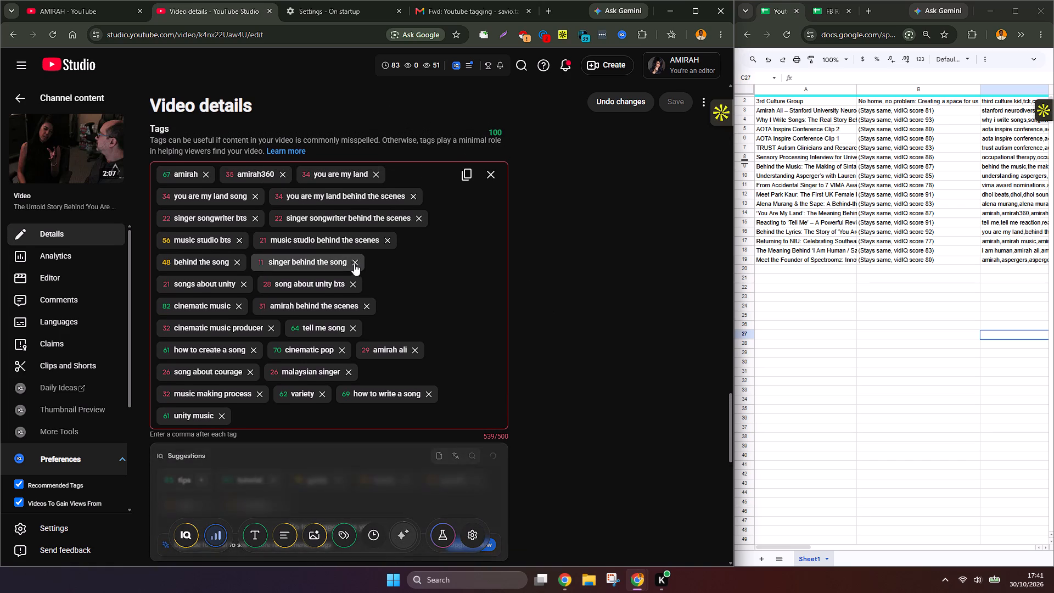
{"action": "left_click", "coordinate": [356, 264]}
{"action": "left_click", "coordinate": [256, 220]}
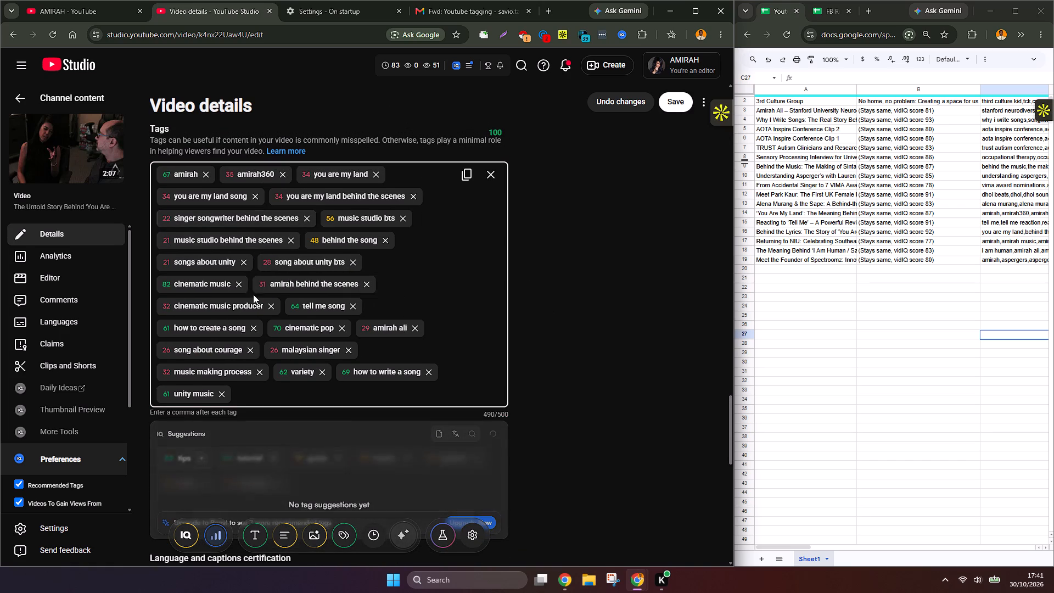
{"action": "left_click", "coordinate": [242, 262]}
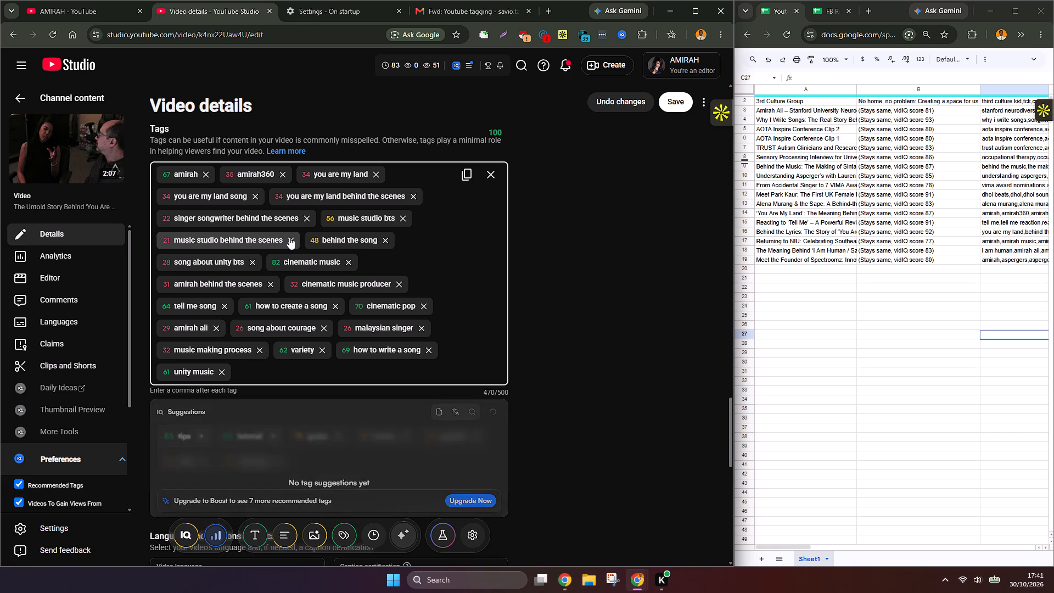
{"action": "left_click", "coordinate": [294, 238]}
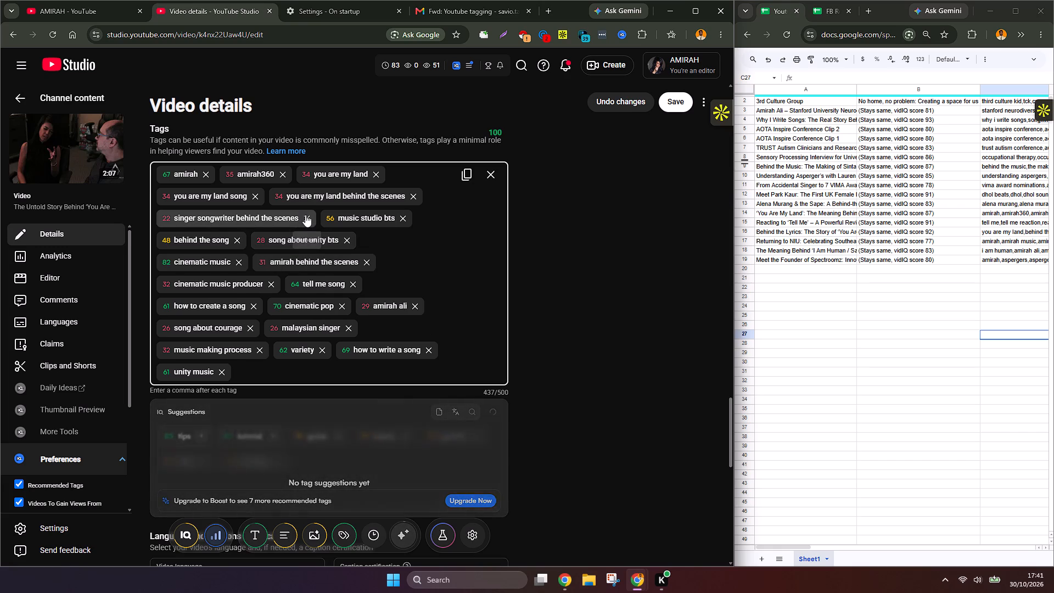
{"action": "left_click", "coordinate": [305, 215]}
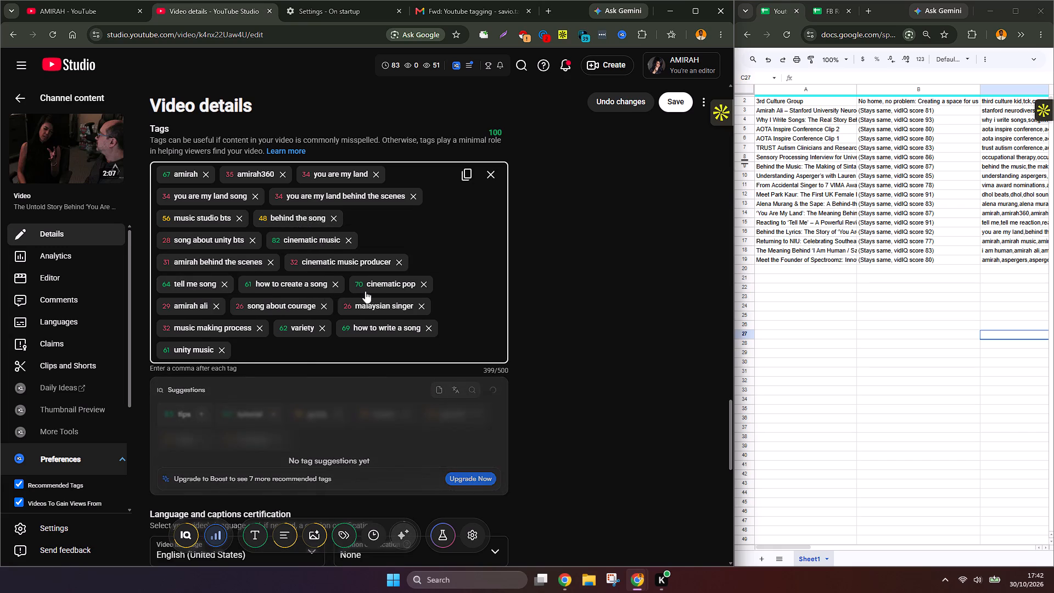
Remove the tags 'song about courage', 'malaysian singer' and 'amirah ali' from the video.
{"action": "left_click", "coordinate": [324, 307]}
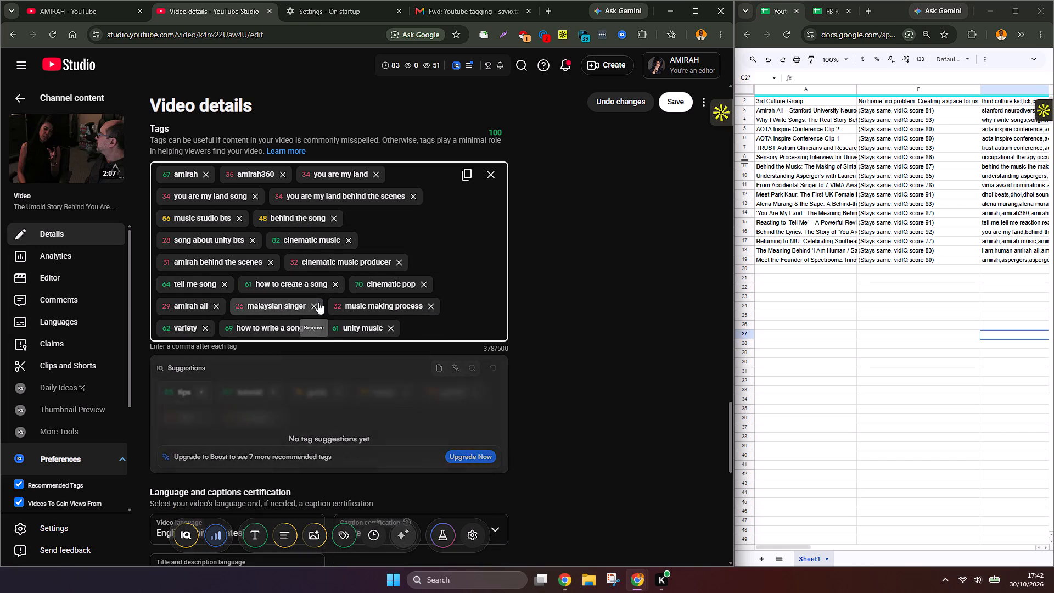
{"action": "left_click", "coordinate": [317, 303]}
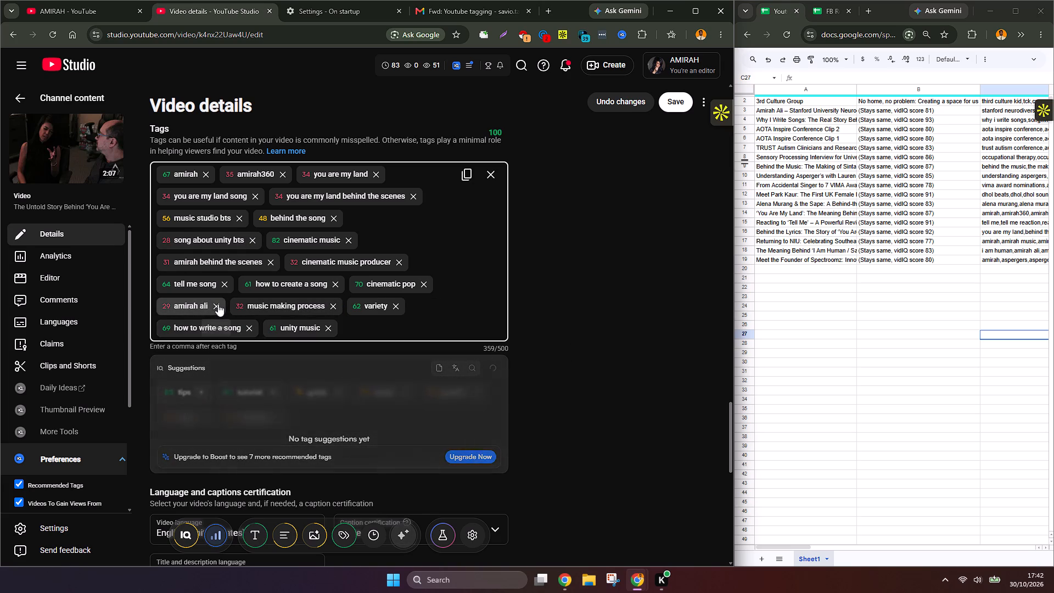
{"action": "left_click", "coordinate": [218, 304]}
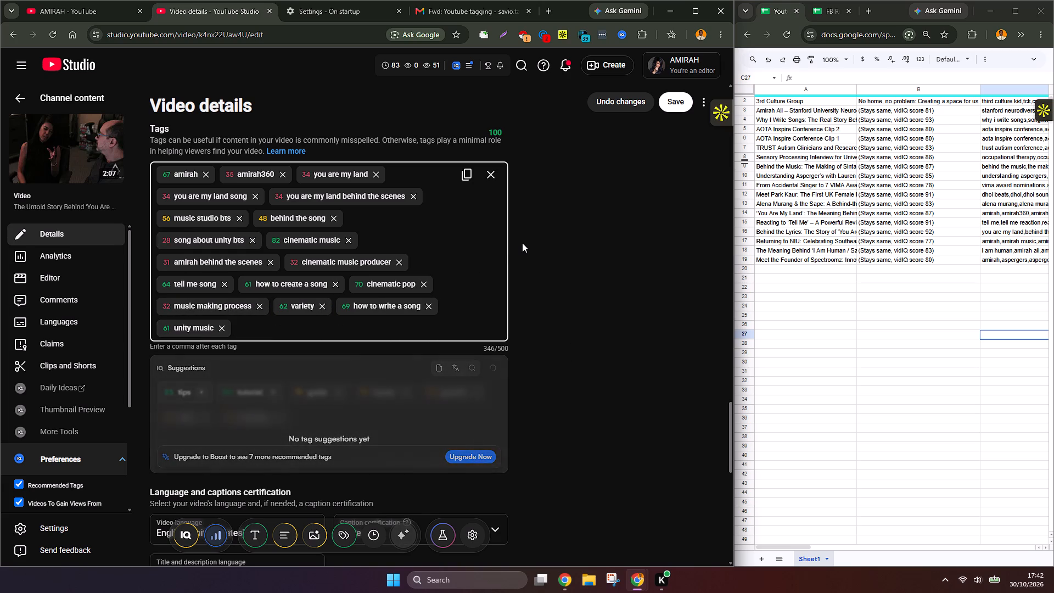
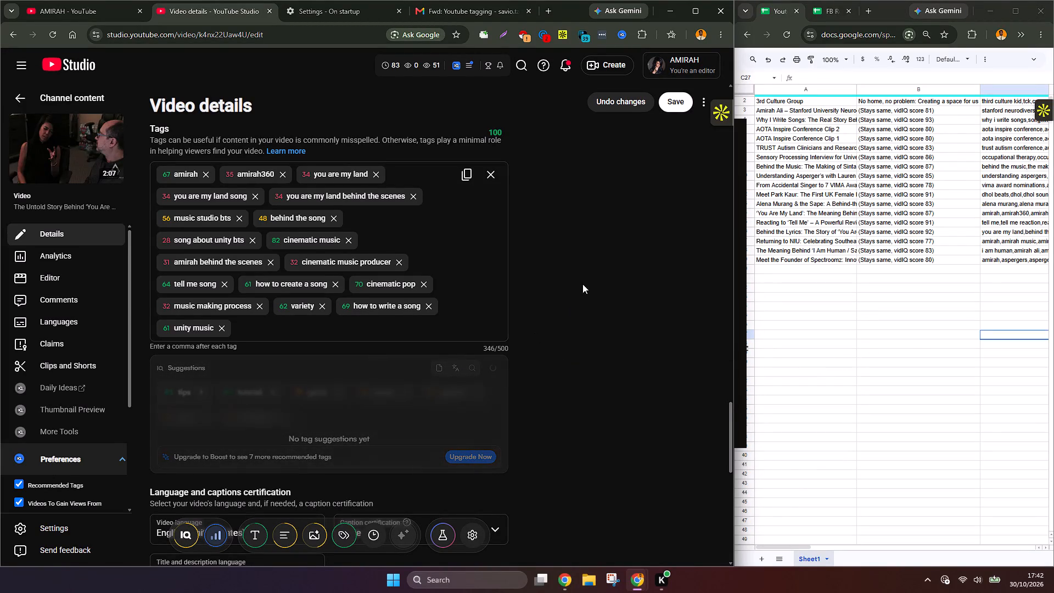
Look over the video's title and description, and check the next empty row of the tagging sheet.
{"action": "left_click_drag", "start_coordinate": [730, 416], "coordinate": [732, 114]}
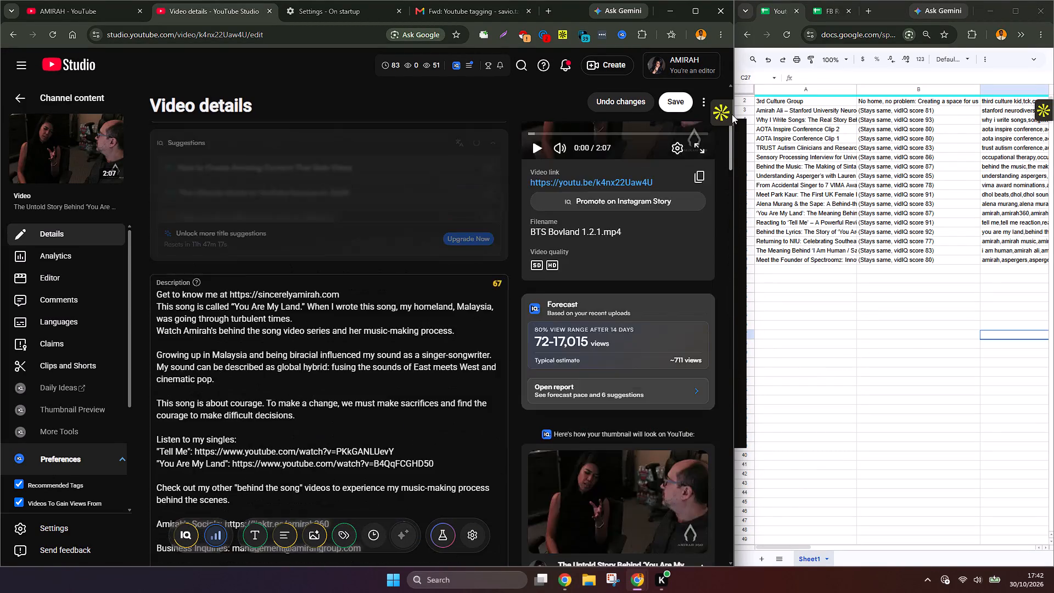
{"action": "left_click_drag", "start_coordinate": [732, 114], "coordinate": [731, 102]}
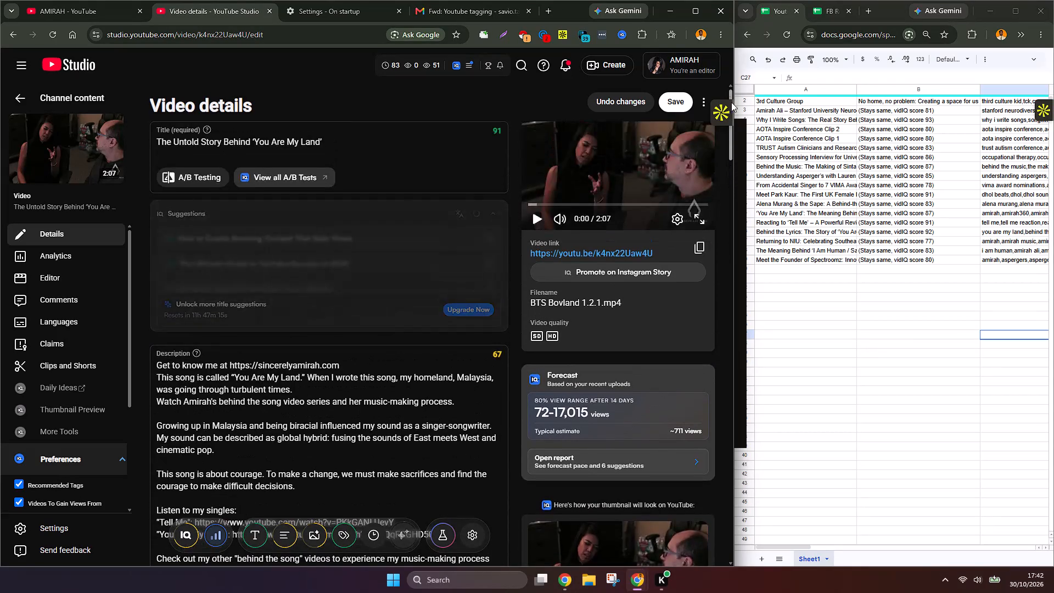
{"action": "left_click_drag", "start_coordinate": [731, 102], "coordinate": [728, 116]}
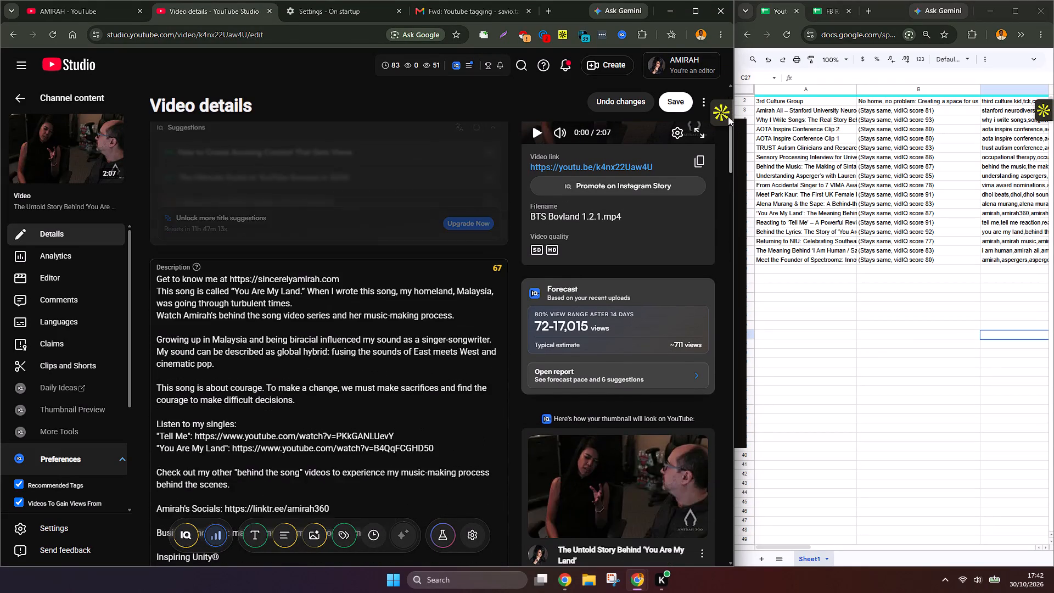
{"action": "left_click_drag", "start_coordinate": [728, 116], "coordinate": [725, 91]}
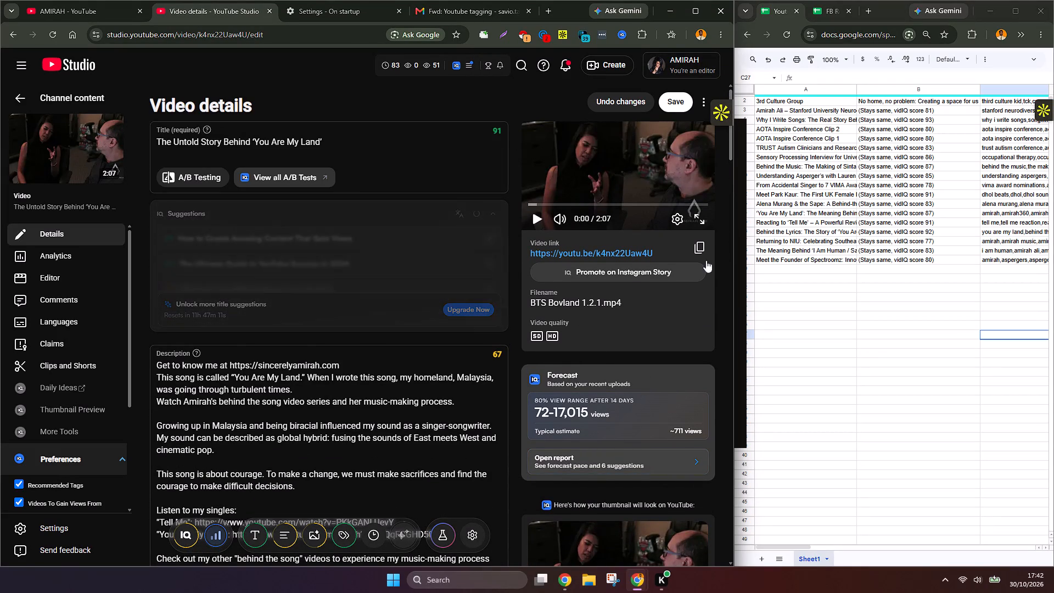
{"action": "left_click", "coordinate": [800, 275]}
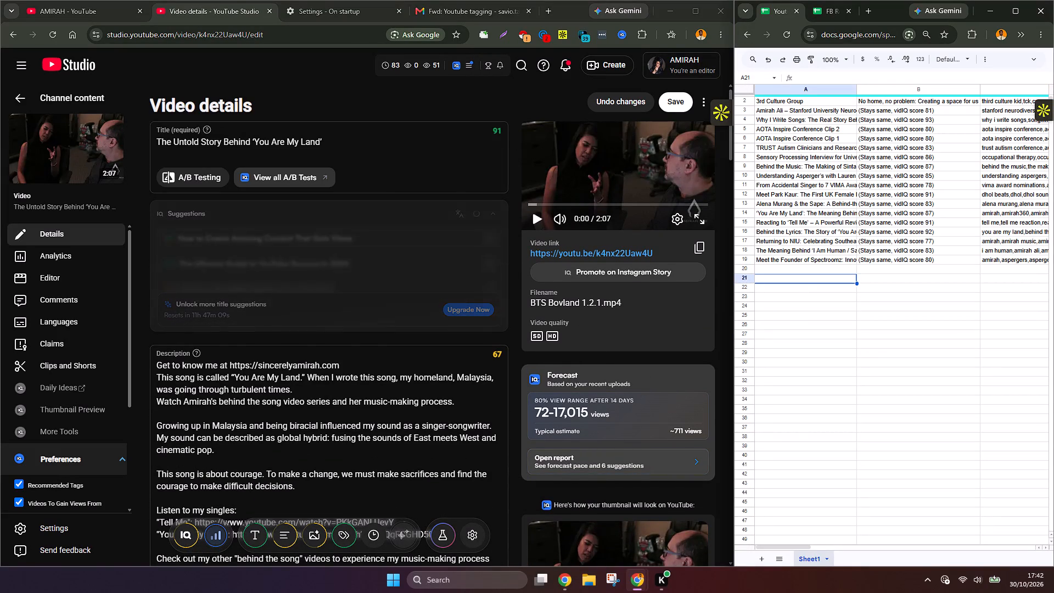
{"action": "double_click", "coordinate": [800, 271]}
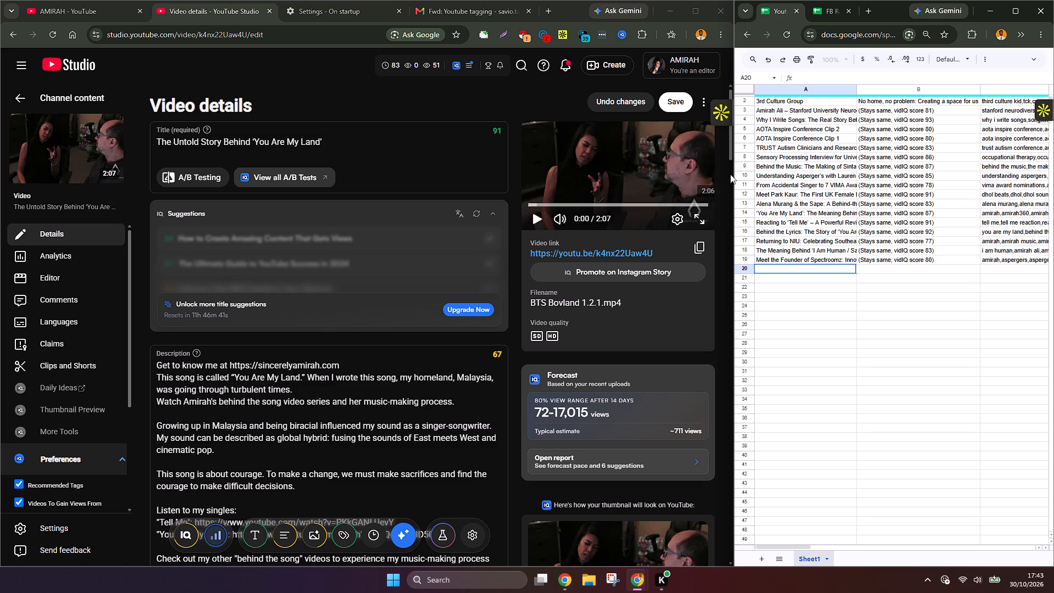
{"action": "left_click_drag", "start_coordinate": [728, 155], "coordinate": [736, 200]}
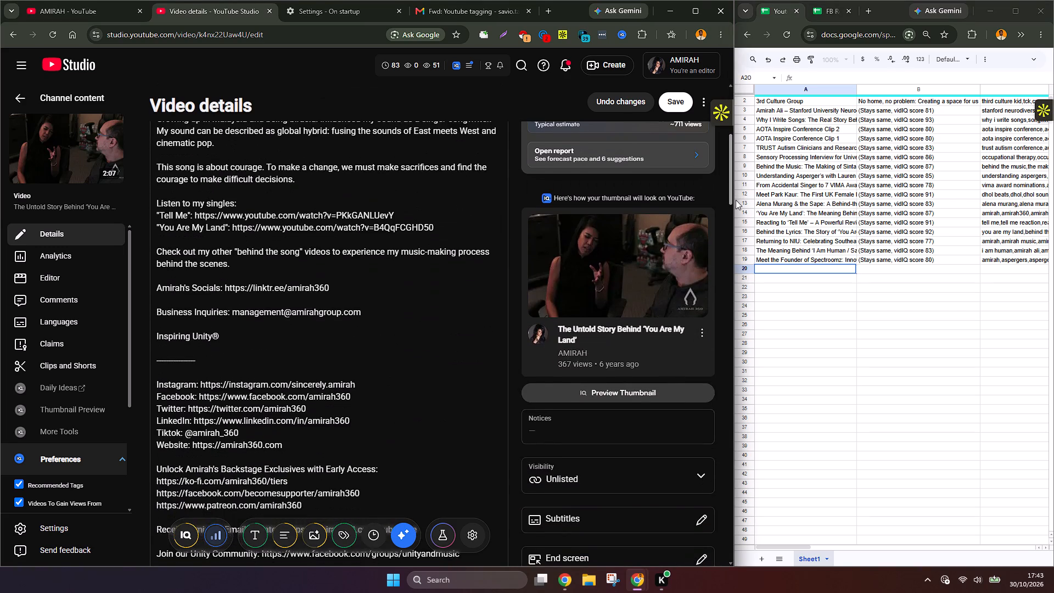
{"action": "left_click_drag", "start_coordinate": [736, 200], "coordinate": [739, 323]}
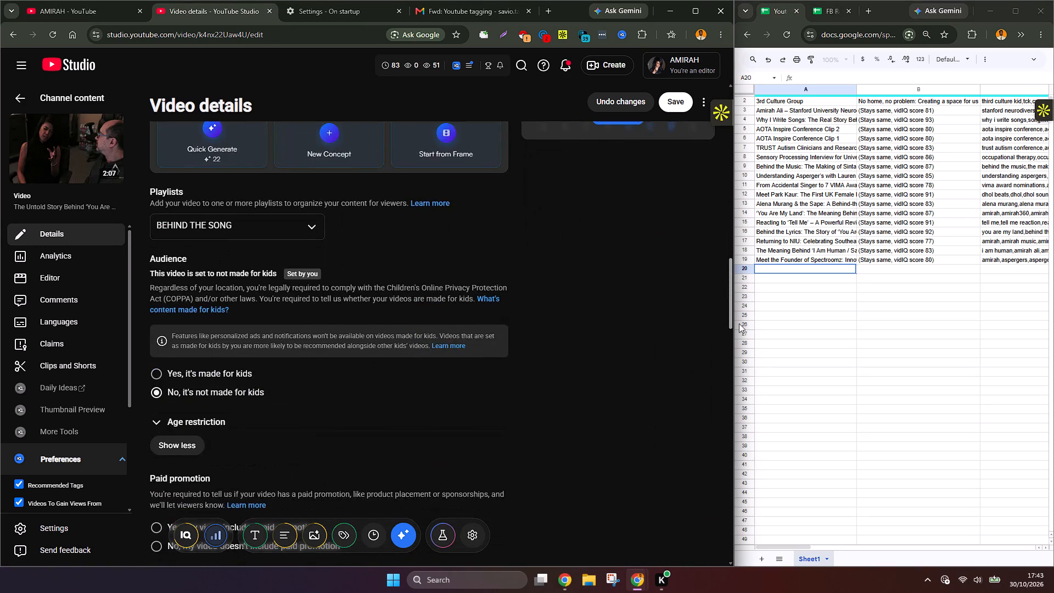
{"action": "left_click_drag", "start_coordinate": [739, 323], "coordinate": [724, 249]}
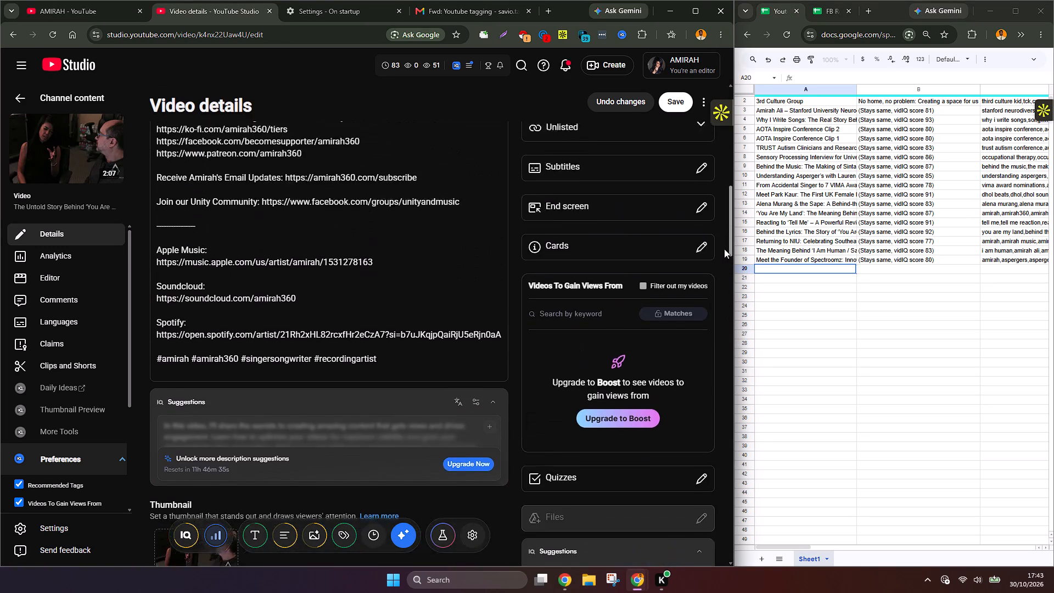
{"action": "left_click_drag", "start_coordinate": [724, 249], "coordinate": [717, 176]}
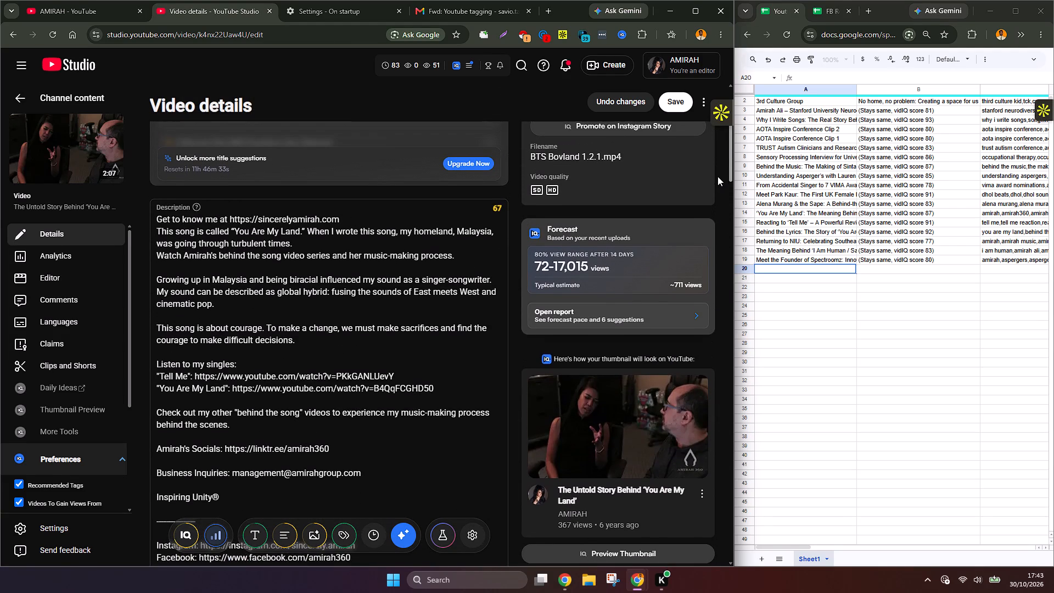
{"action": "left_click_drag", "start_coordinate": [717, 176], "coordinate": [719, 149]}
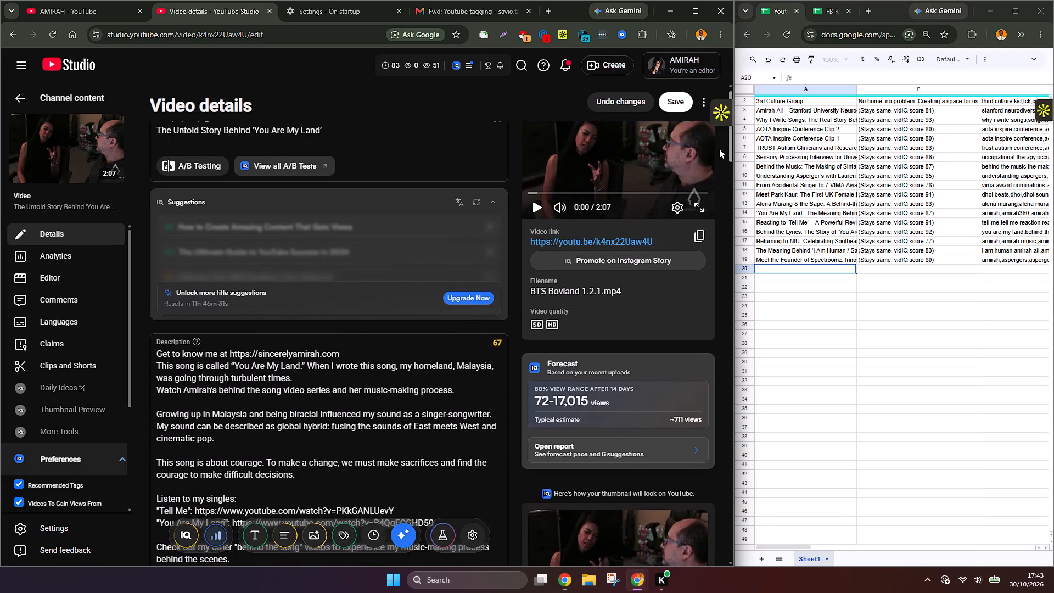
Add the suggested tags 'cinematic song', 'global music' and 'behind the scenes' to the video's tags.
{"action": "left_click_drag", "start_coordinate": [719, 149], "coordinate": [695, 466]}
{"action": "left_click", "coordinate": [492, 380]}
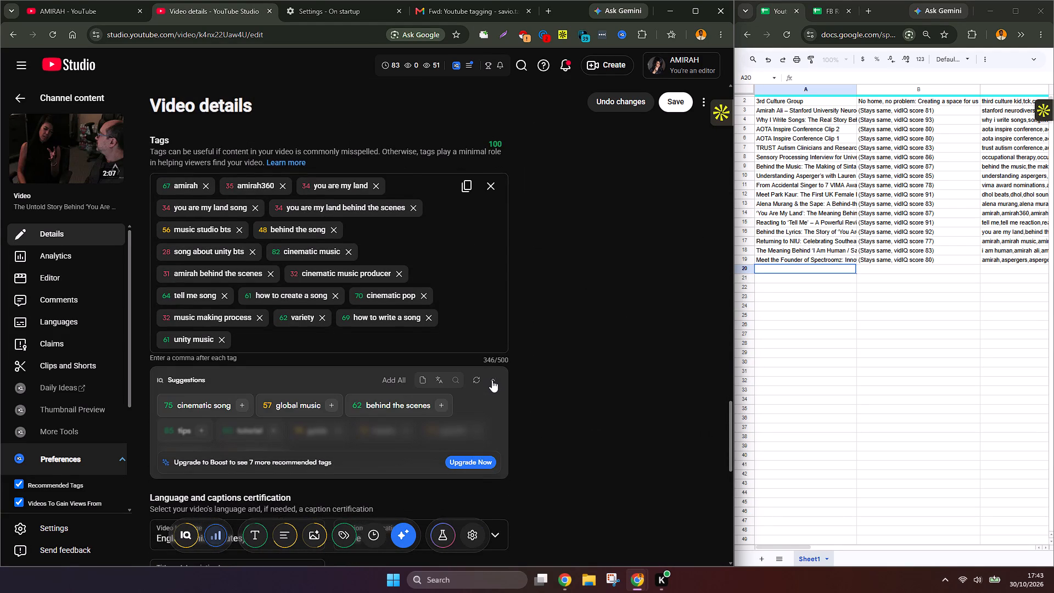
{"action": "left_click", "coordinate": [243, 404]}
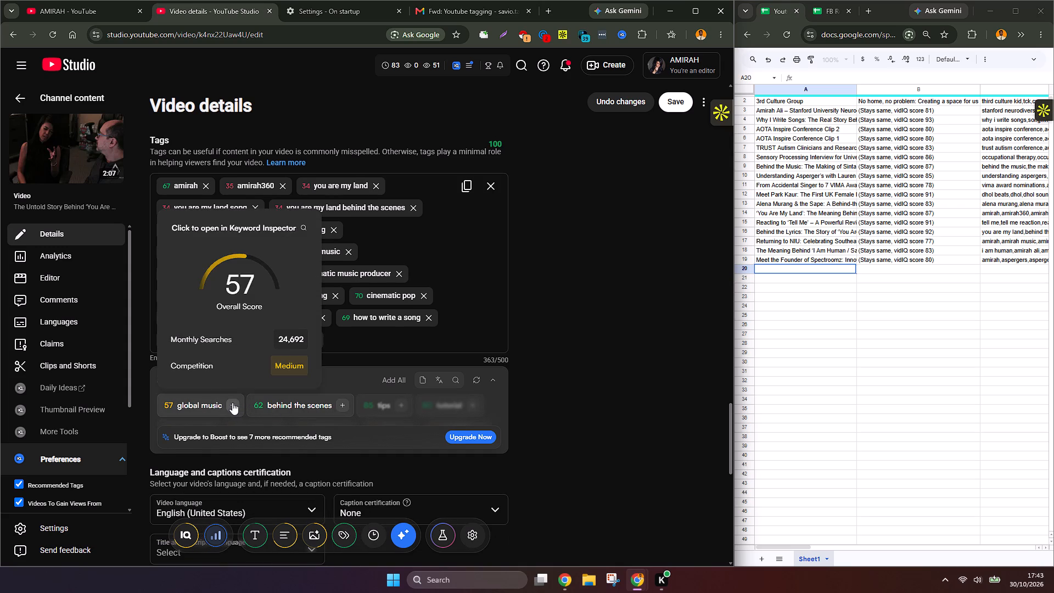
{"action": "left_click", "coordinate": [232, 402]}
{"action": "left_click", "coordinate": [249, 404]}
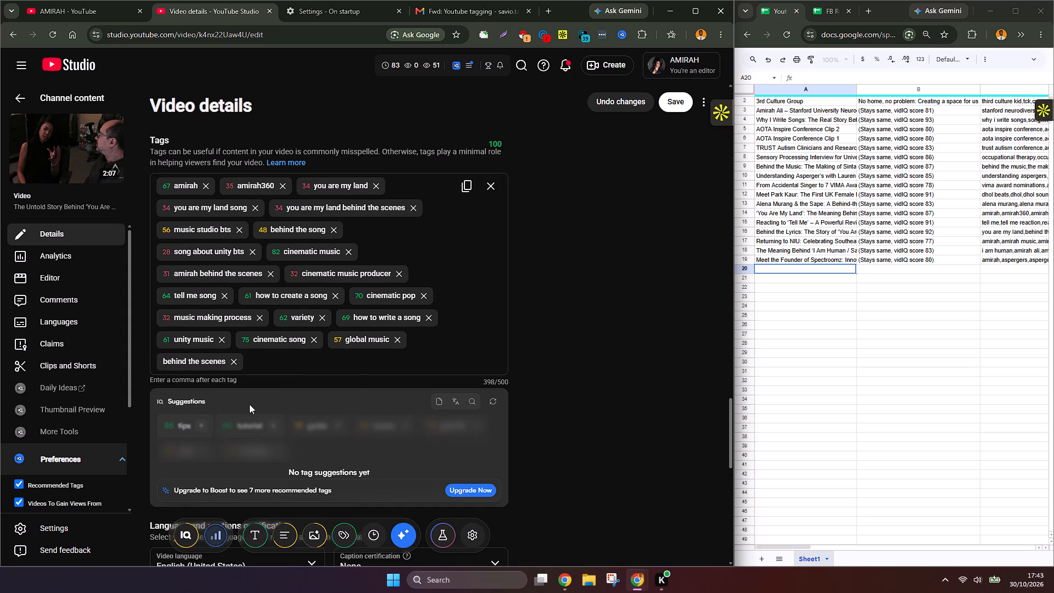
Refresh the tag suggestions and add 'music production', 'how to write songs' and 'songwriting' to the video's tags.
{"action": "left_click", "coordinate": [497, 399]}
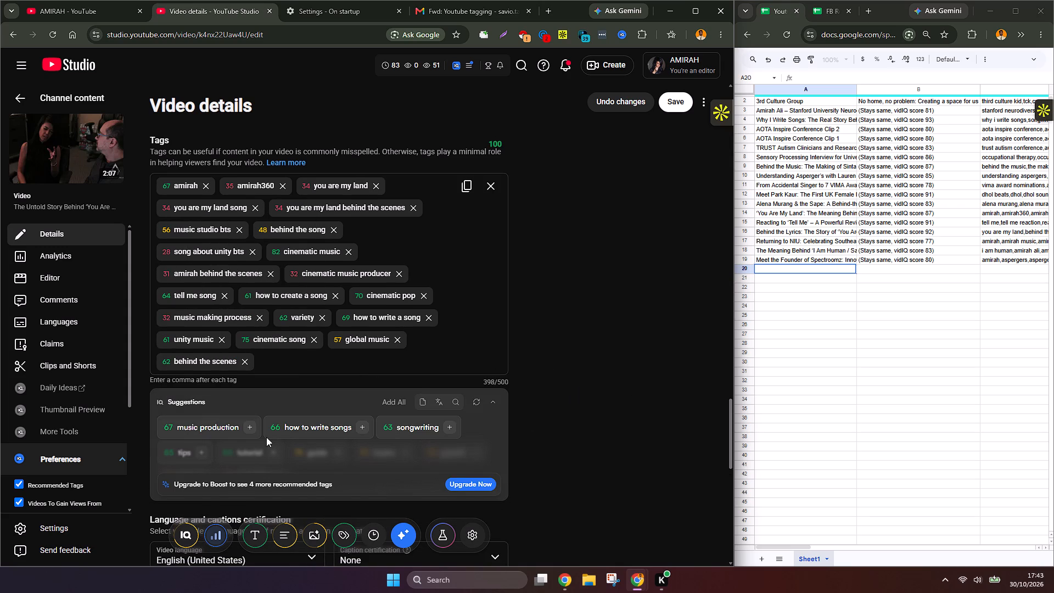
{"action": "left_click", "coordinate": [248, 428]}
{"action": "left_click", "coordinate": [254, 428]}
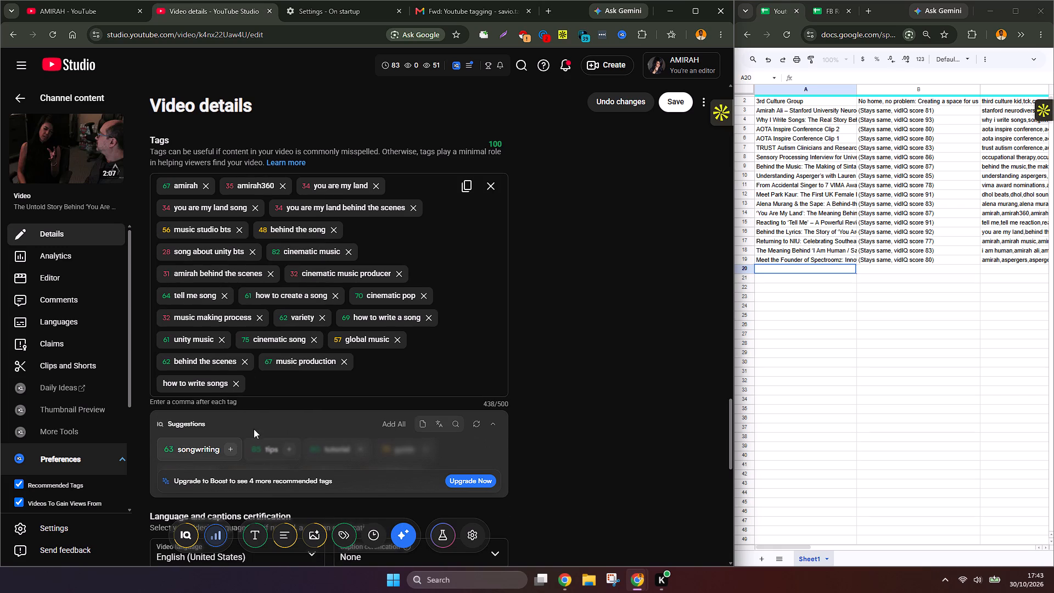
{"action": "left_click", "coordinate": [231, 446]}
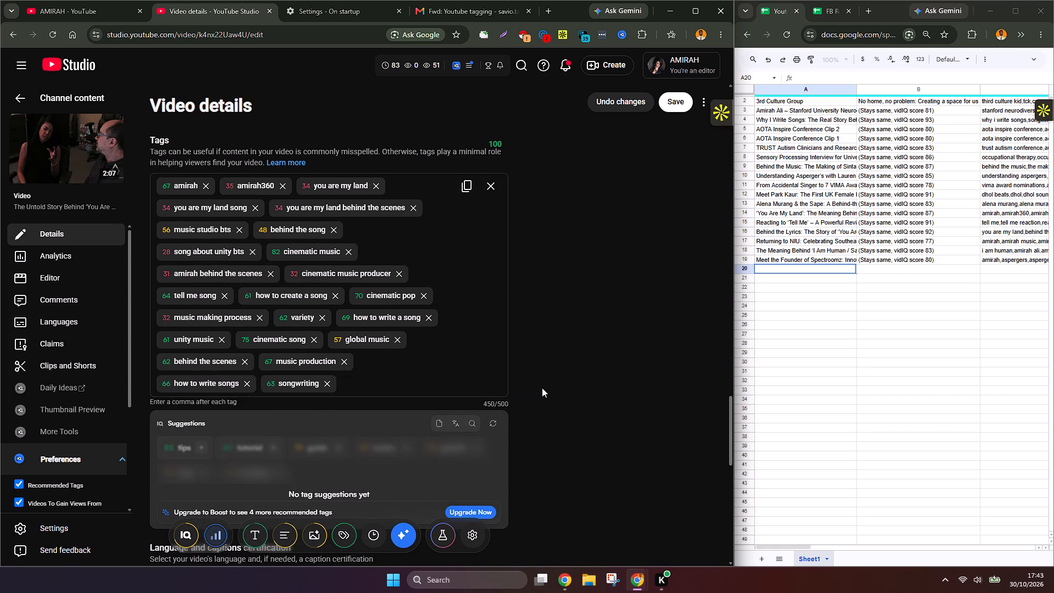
Refresh the tag suggestions and add 'beginners', 'original song' and 'songwriting tips' to the video's tags.
{"action": "left_click", "coordinate": [495, 420]}
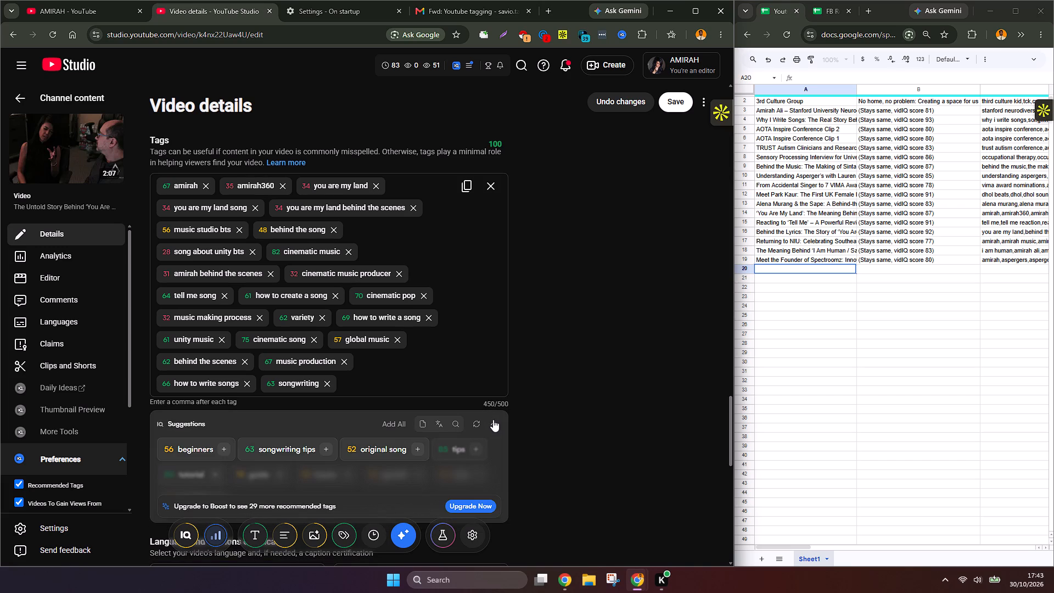
{"action": "left_click", "coordinate": [226, 451]}
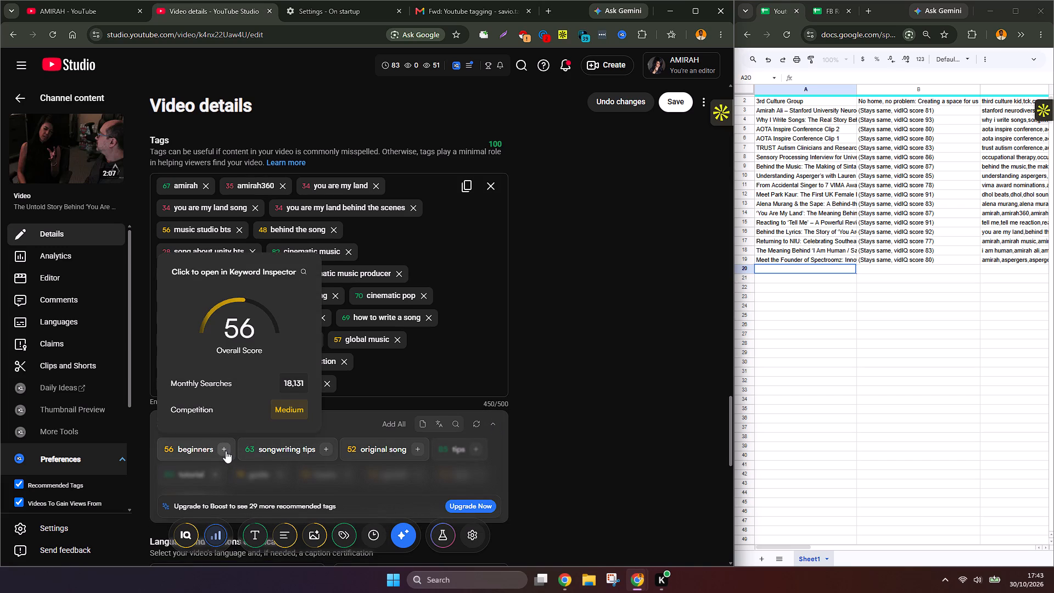
{"action": "left_click", "coordinate": [326, 449]}
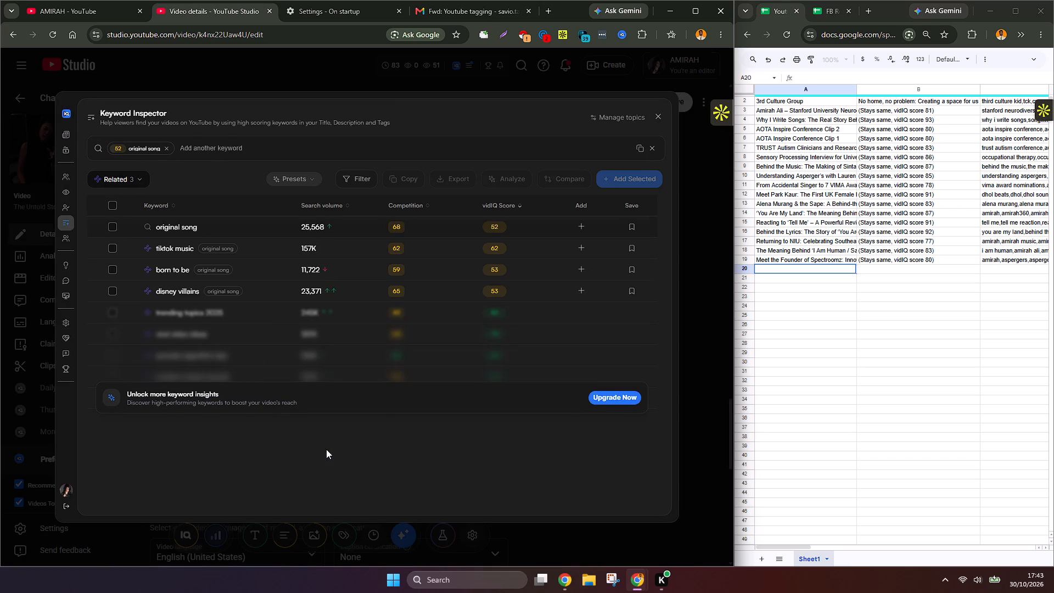
{"action": "left_click", "coordinate": [657, 118]}
{"action": "left_click", "coordinate": [338, 454]}
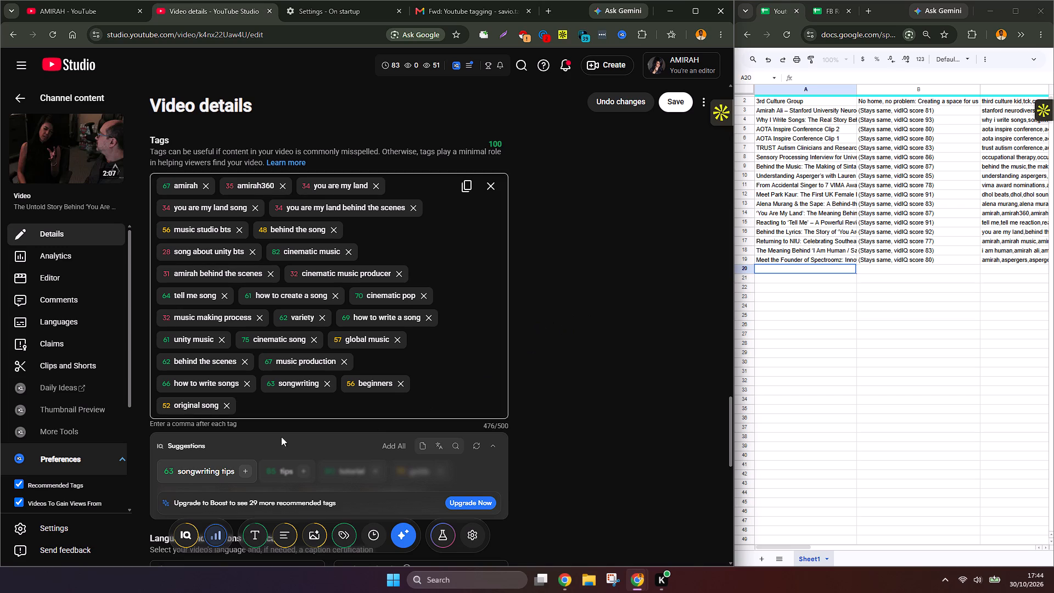
{"action": "left_click", "coordinate": [242, 473]}
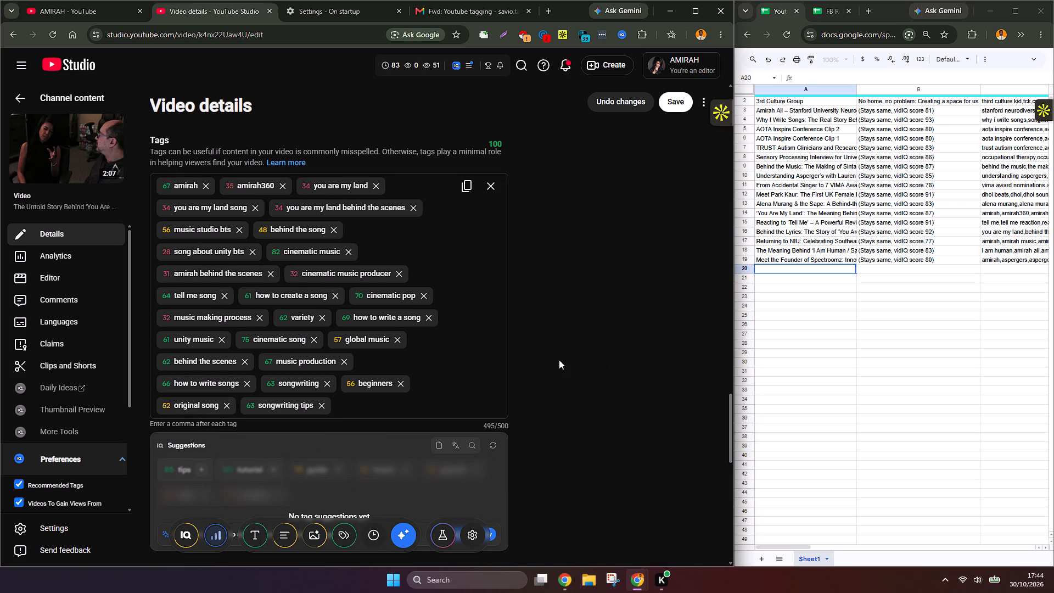
Copy all of the video's tags into cell C20 of the tagging sheet as plain text.
{"action": "left_click", "coordinate": [464, 189]}
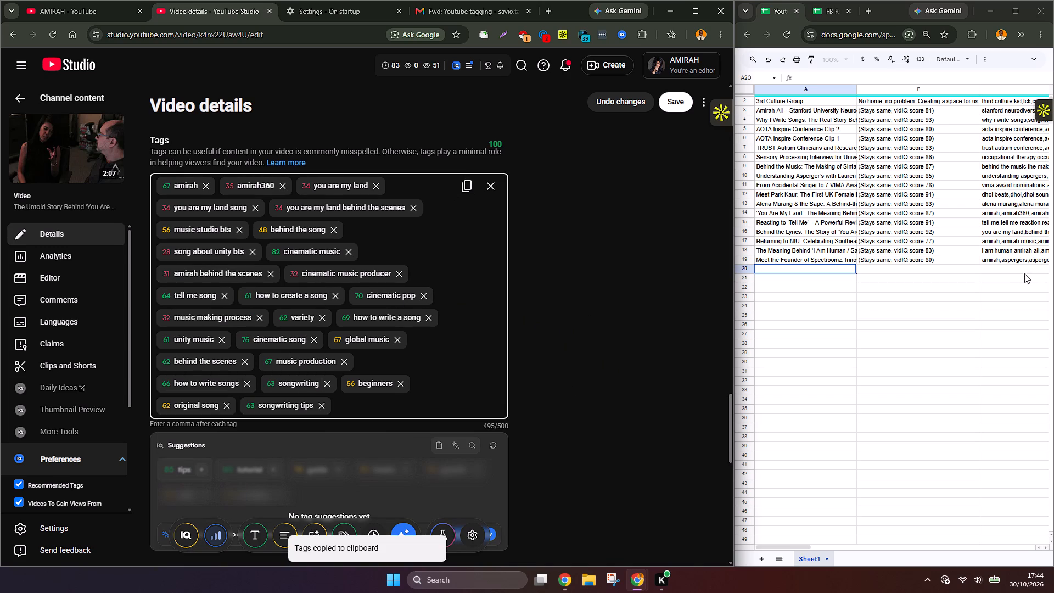
{"action": "double_click", "coordinate": [986, 272]}
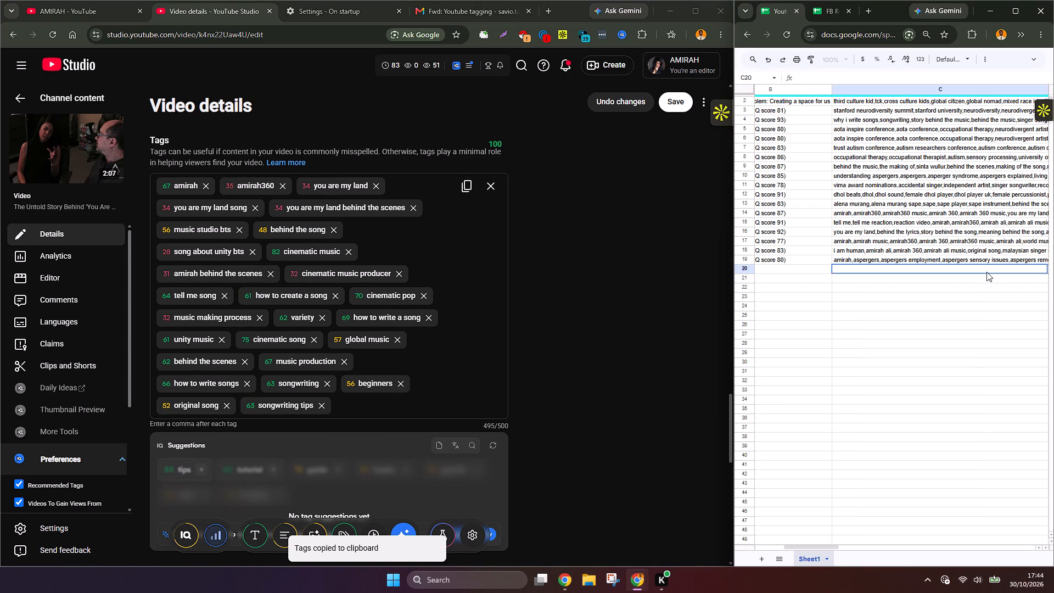
{"action": "key", "text": "ctrl+shift+v"}
{"action": "left_click", "coordinate": [920, 314]}
{"action": "left_click_drag", "start_coordinate": [828, 546], "coordinate": [749, 550]}
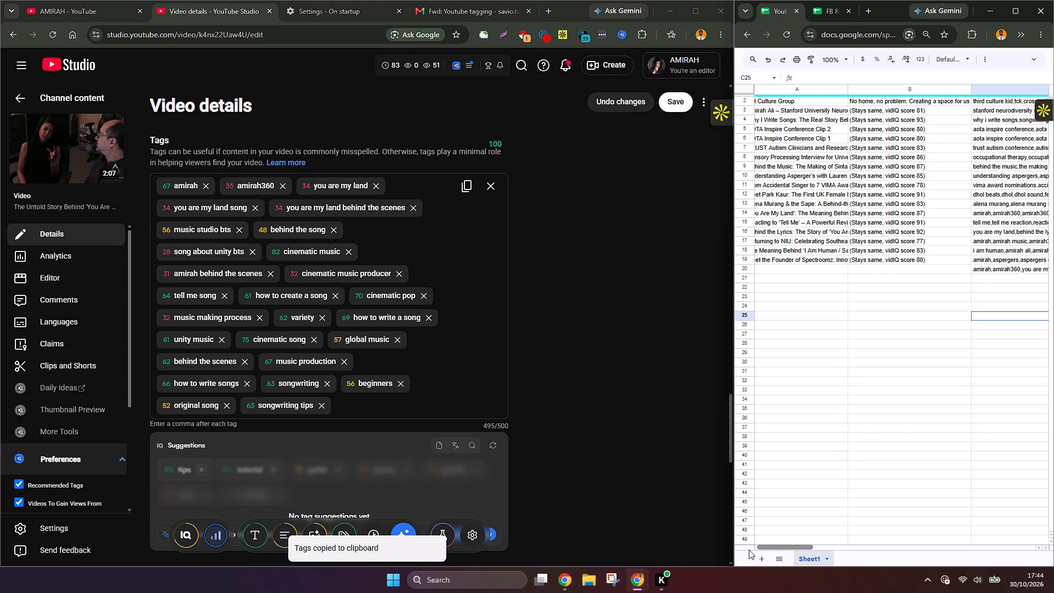
{"action": "left_click_drag", "start_coordinate": [749, 550], "coordinate": [736, 545]}
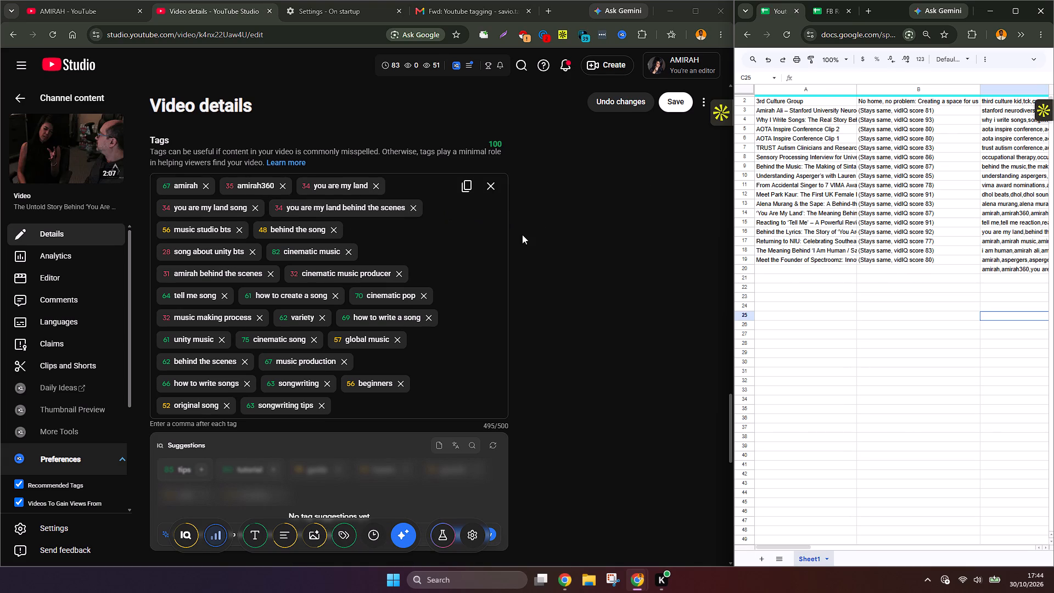
Copy the video title 'The Untold Story Behind 'You Are My Land'' into cell A20 of the tagging sheet as plain text.
{"action": "left_click_drag", "start_coordinate": [729, 424], "coordinate": [733, 377]}
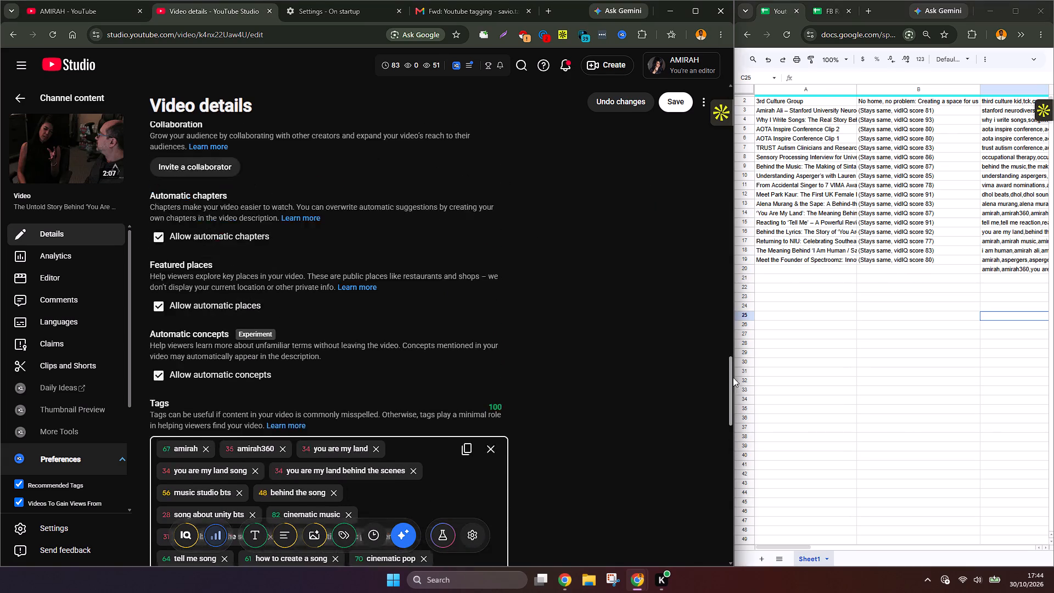
{"action": "left_click_drag", "start_coordinate": [733, 377], "coordinate": [731, 140]}
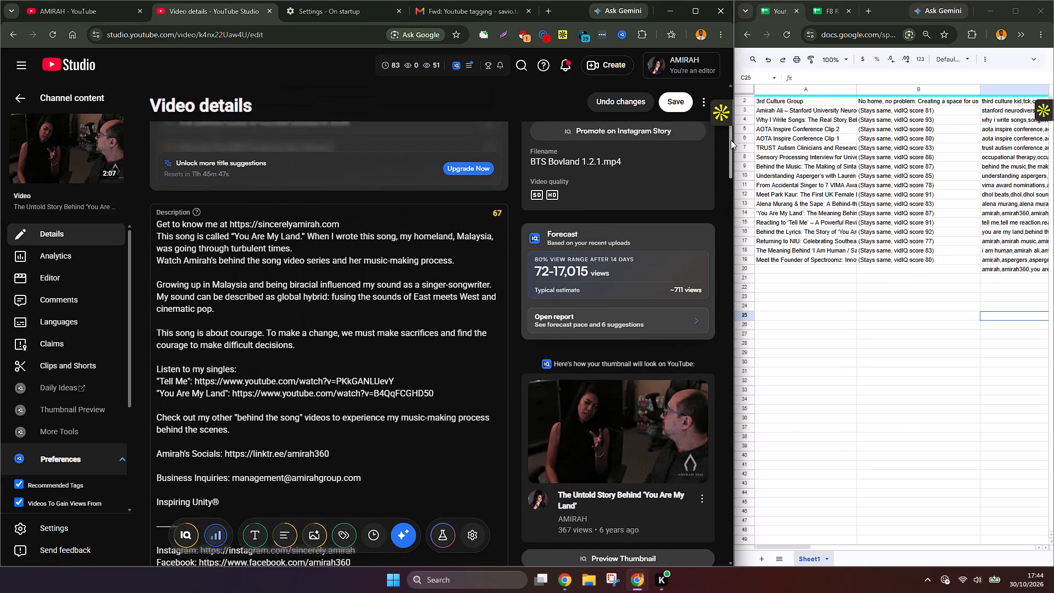
{"action": "left_click_drag", "start_coordinate": [731, 140], "coordinate": [730, 130]}
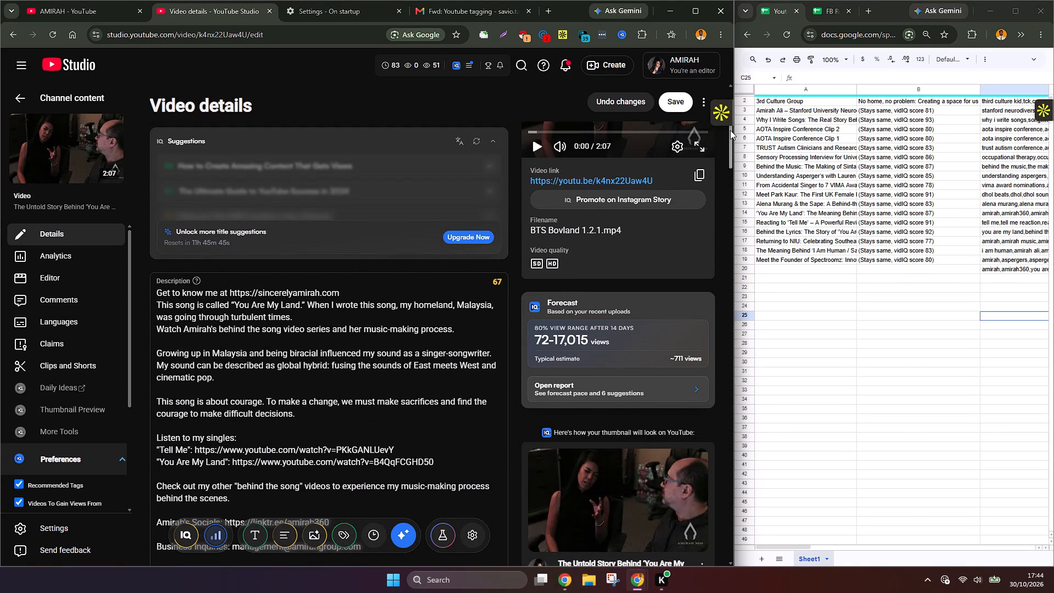
{"action": "left_click_drag", "start_coordinate": [730, 130], "coordinate": [732, 119]}
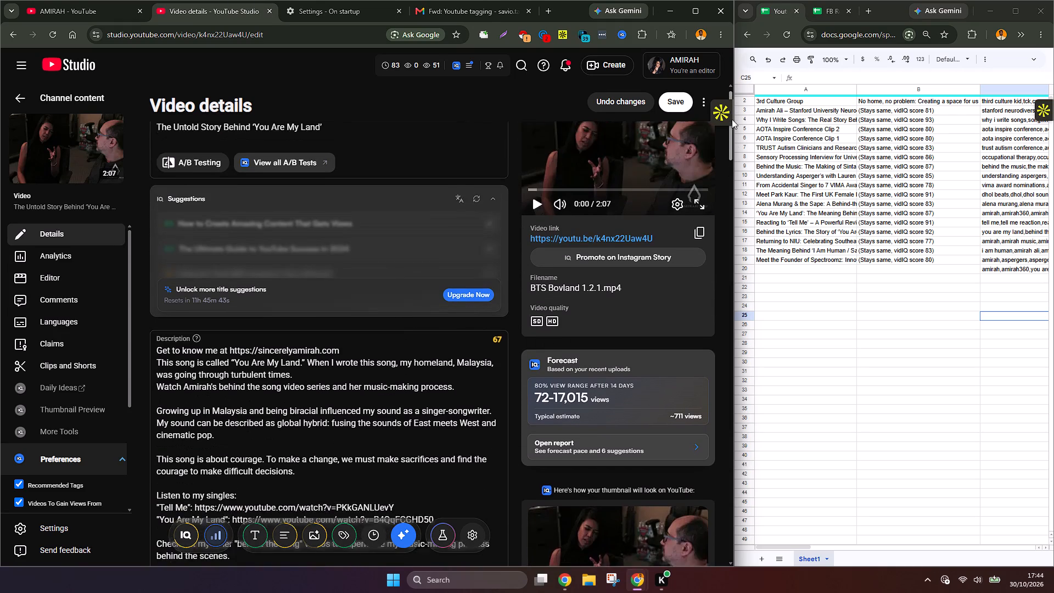
{"action": "left_click_drag", "start_coordinate": [732, 119], "coordinate": [727, 101]}
{"action": "left_click_drag", "start_coordinate": [327, 143], "coordinate": [170, 141]}
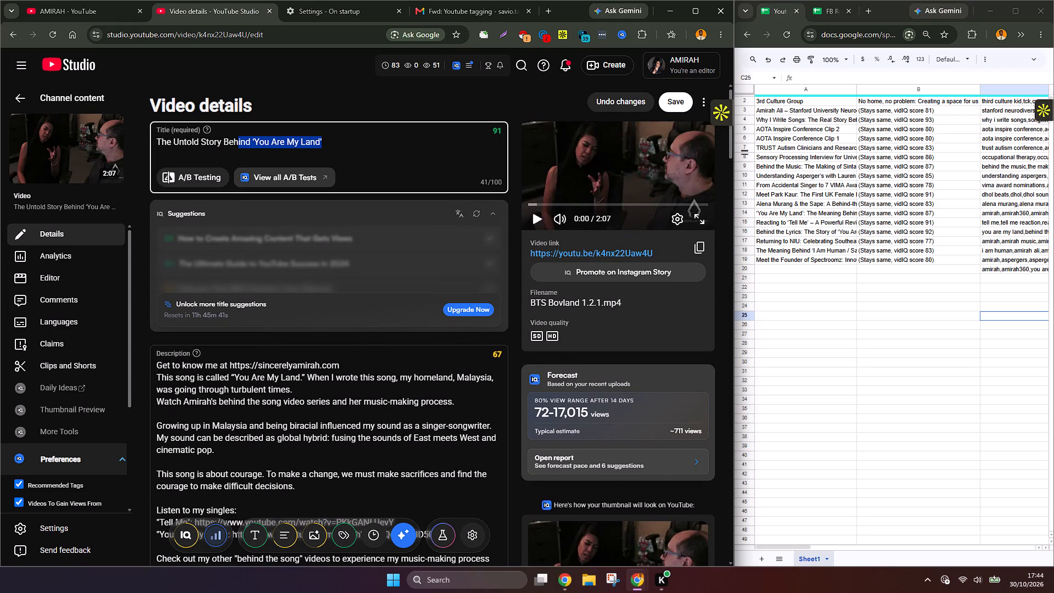
{"action": "left_click_drag", "start_coordinate": [170, 141], "coordinate": [144, 143]}
{"action": "key", "text": "ctrl+c"}
{"action": "double_click", "coordinate": [789, 271]}
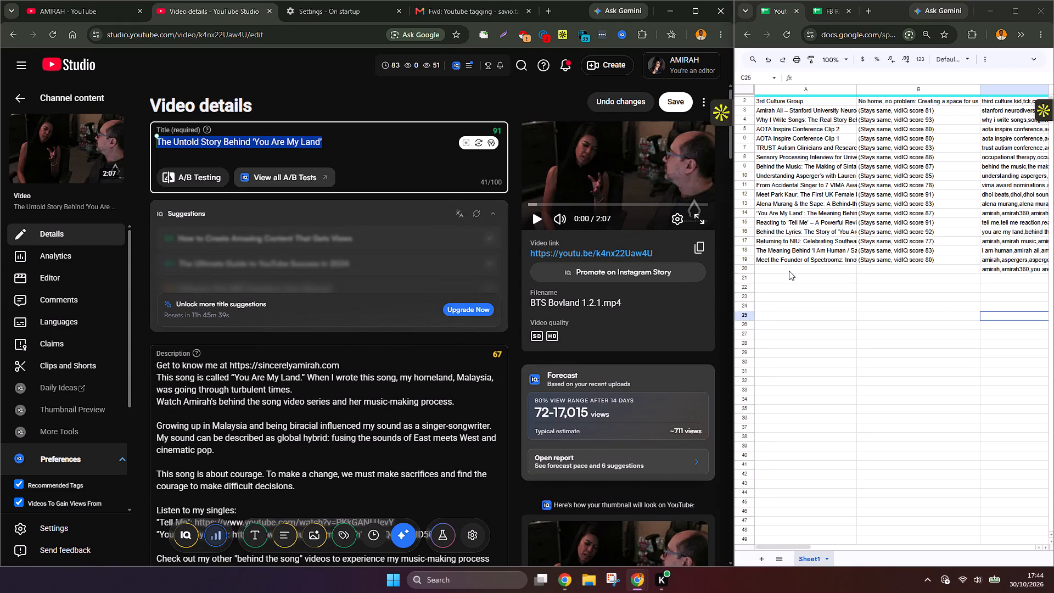
{"action": "key", "text": "ctrl+shift+v"}
{"action": "left_click", "coordinate": [822, 311]}
Copy the 'Stays same, vidIQ score' note from cell B19 into cell B20 of the tagging sheet.
{"action": "left_click", "coordinate": [885, 270]}
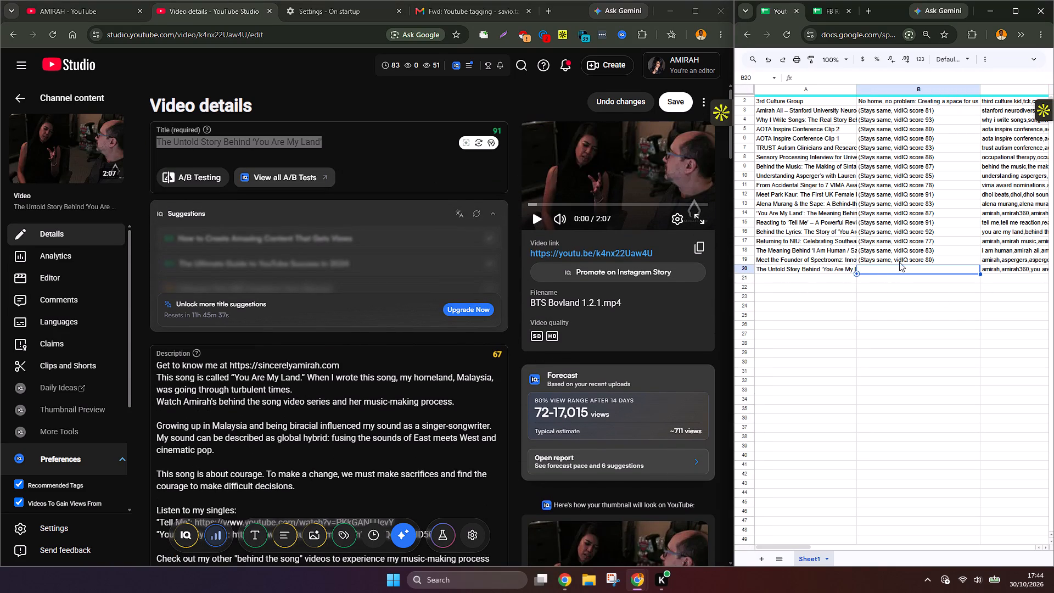
{"action": "left_click", "coordinate": [892, 262]}
{"action": "key", "text": "ctrl+c"}
{"action": "left_click", "coordinate": [898, 271]}
{"action": "key", "text": "ctrl+v"}
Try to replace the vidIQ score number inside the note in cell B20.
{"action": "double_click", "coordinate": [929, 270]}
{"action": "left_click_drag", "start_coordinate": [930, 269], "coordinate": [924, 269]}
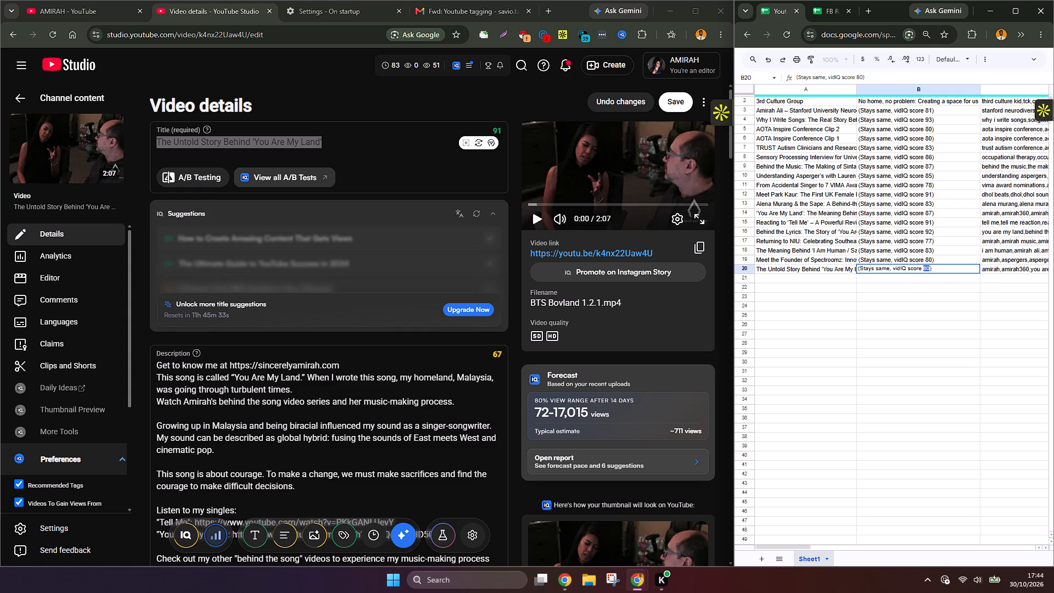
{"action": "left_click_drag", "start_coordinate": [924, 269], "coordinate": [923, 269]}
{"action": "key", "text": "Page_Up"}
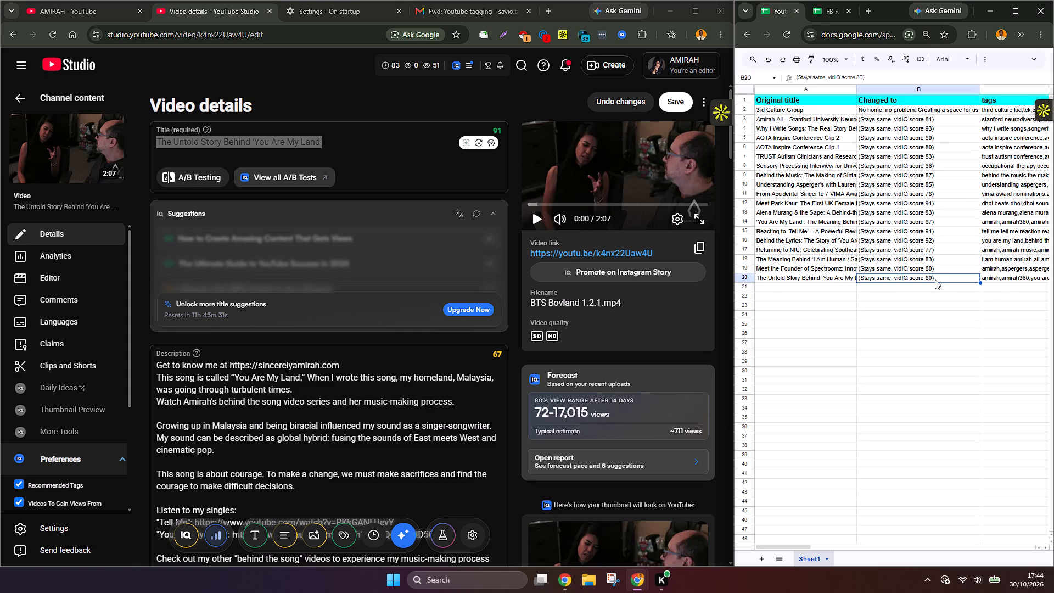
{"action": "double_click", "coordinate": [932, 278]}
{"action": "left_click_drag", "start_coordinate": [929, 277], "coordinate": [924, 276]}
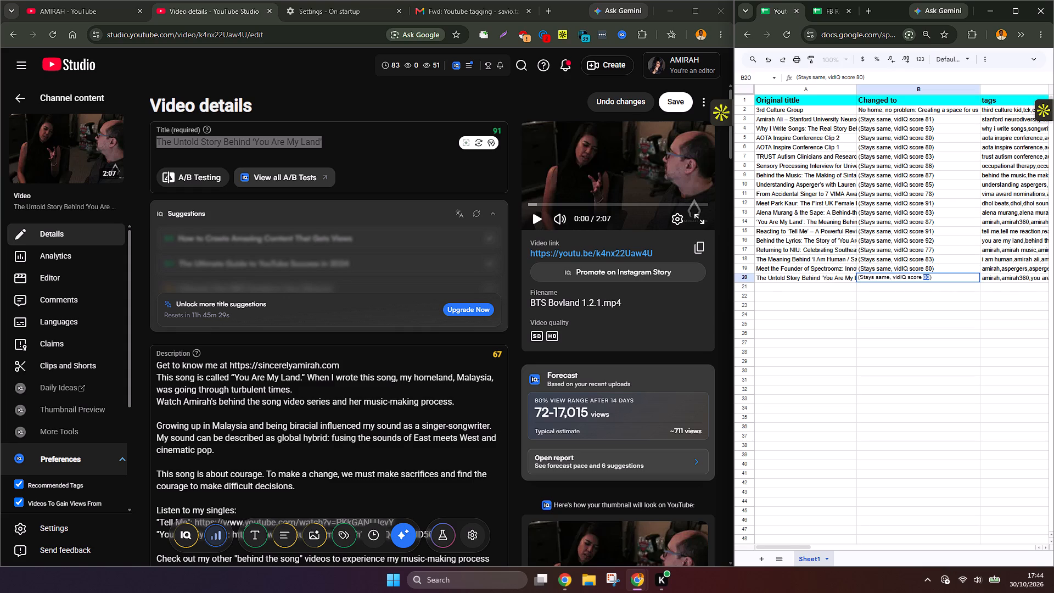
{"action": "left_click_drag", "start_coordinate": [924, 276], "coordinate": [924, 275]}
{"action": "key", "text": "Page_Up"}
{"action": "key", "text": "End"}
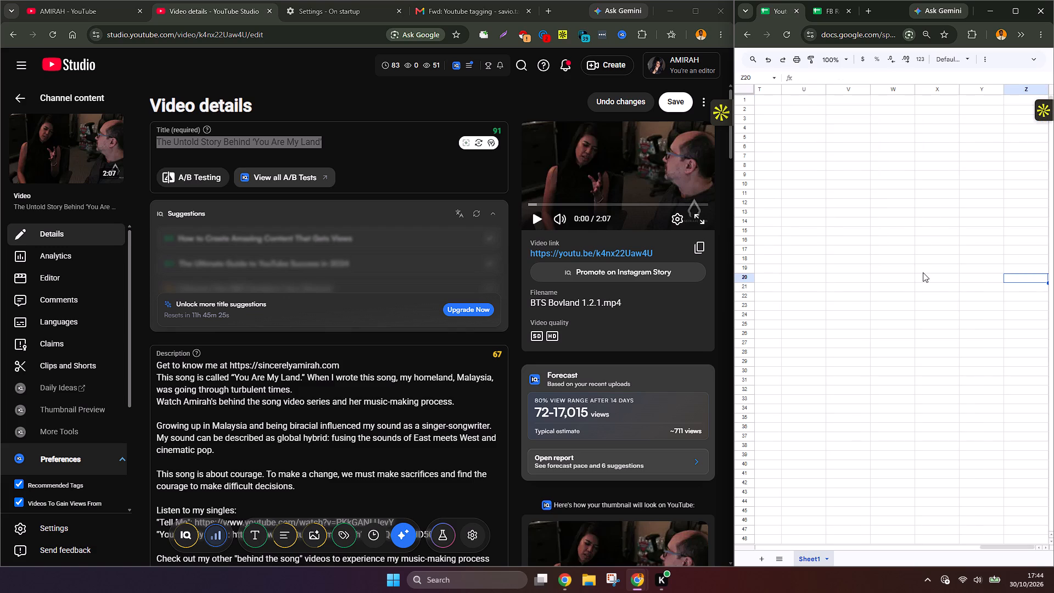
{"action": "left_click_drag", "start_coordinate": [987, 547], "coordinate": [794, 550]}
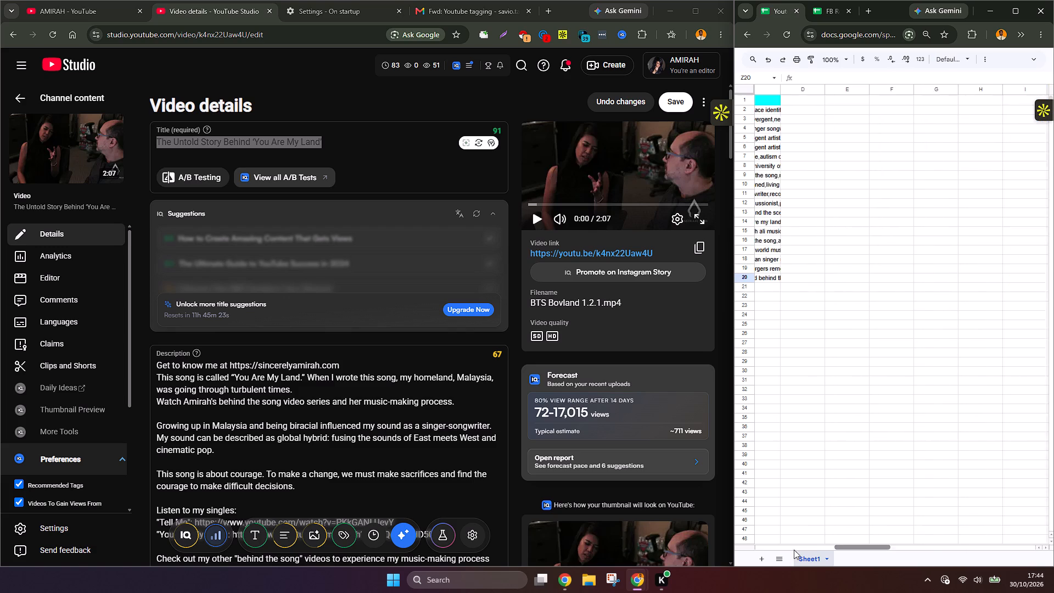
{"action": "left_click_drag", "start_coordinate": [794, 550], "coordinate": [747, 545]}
Set the vidIQ score in cell B20's note to 91.
{"action": "double_click", "coordinate": [928, 276]}
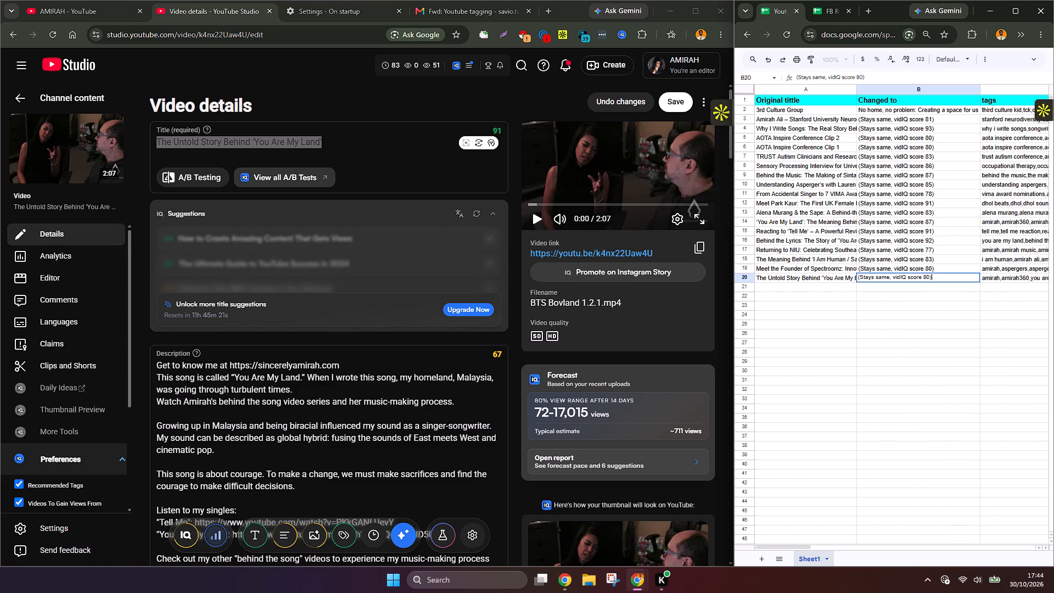
{"action": "left_click_drag", "start_coordinate": [929, 278], "coordinate": [923, 276]}
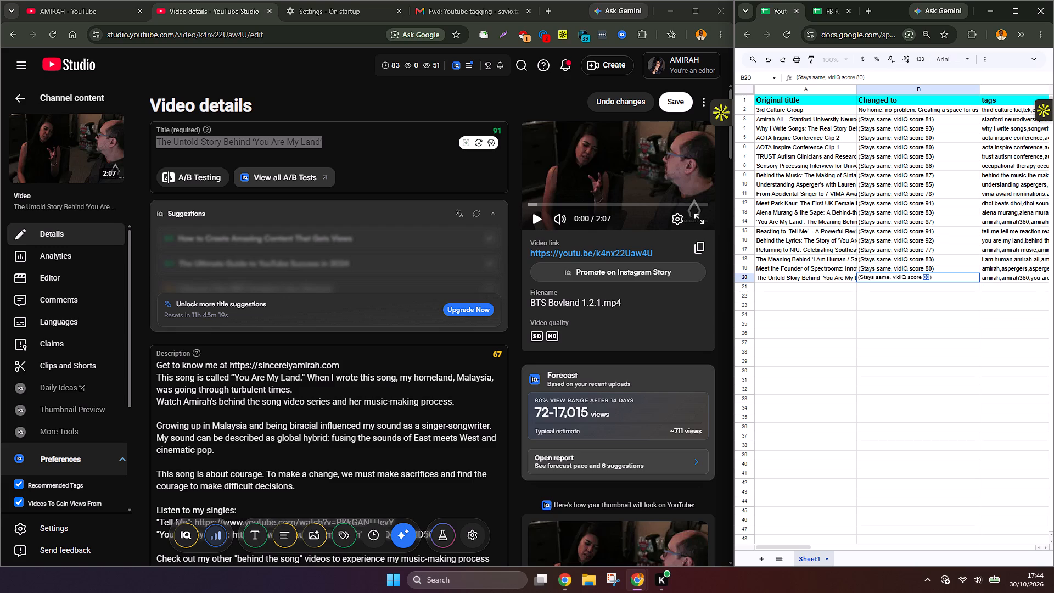
{"action": "type", "text": "91"}
{"action": "left_click", "coordinate": [912, 356]}
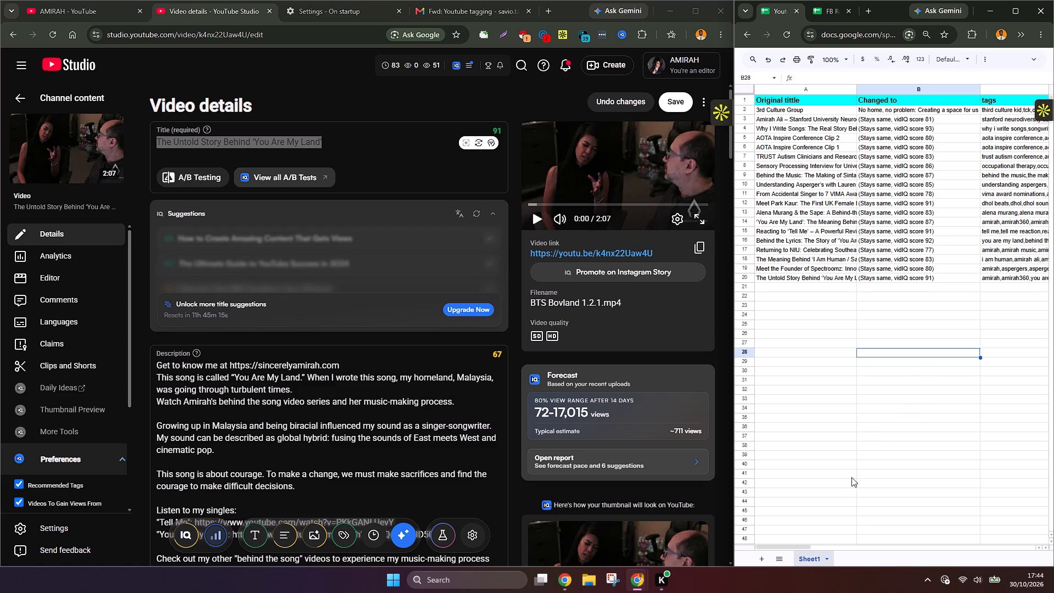
Answer No to the AI use question for 'The Untold Story Behind 'You Are My Land''.
{"action": "left_click", "coordinate": [464, 103]}
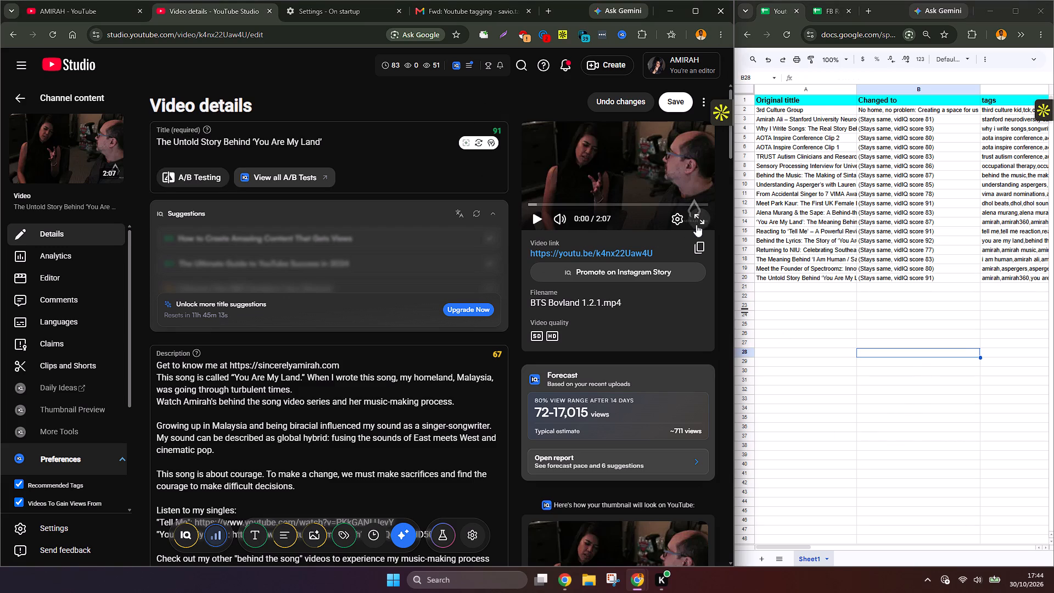
{"action": "left_click_drag", "start_coordinate": [730, 141], "coordinate": [725, 546]}
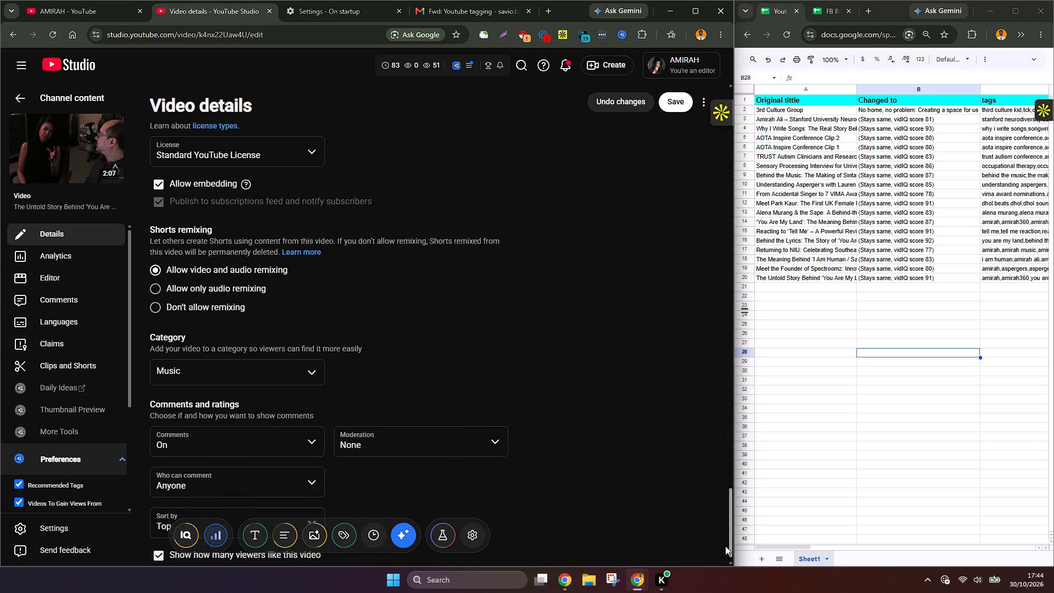
{"action": "left_click_drag", "start_coordinate": [725, 546], "coordinate": [721, 394]}
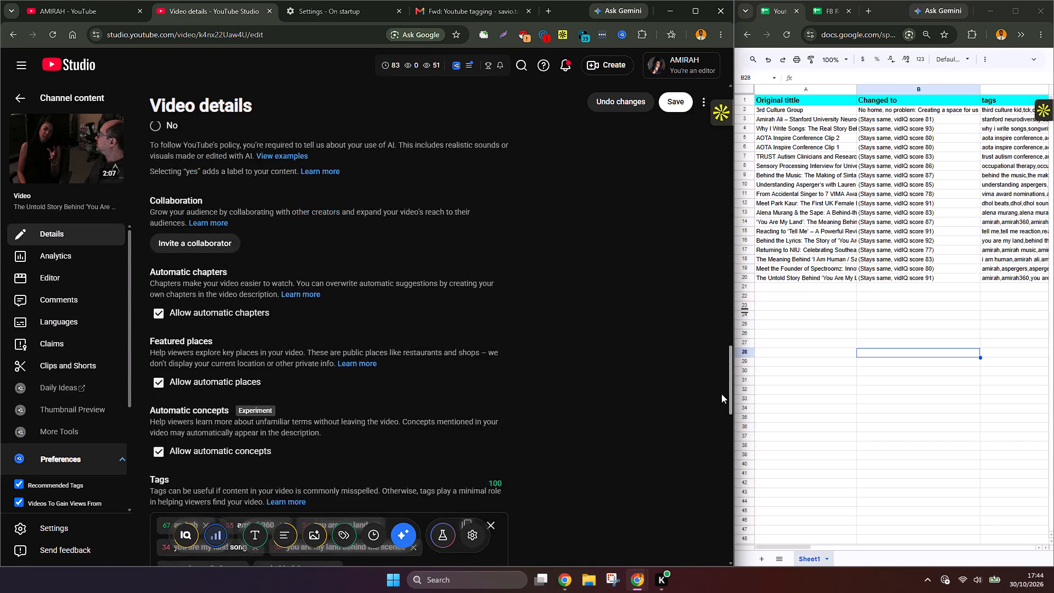
{"action": "left_click_drag", "start_coordinate": [721, 394], "coordinate": [724, 362]}
{"action": "left_click", "coordinate": [171, 374]}
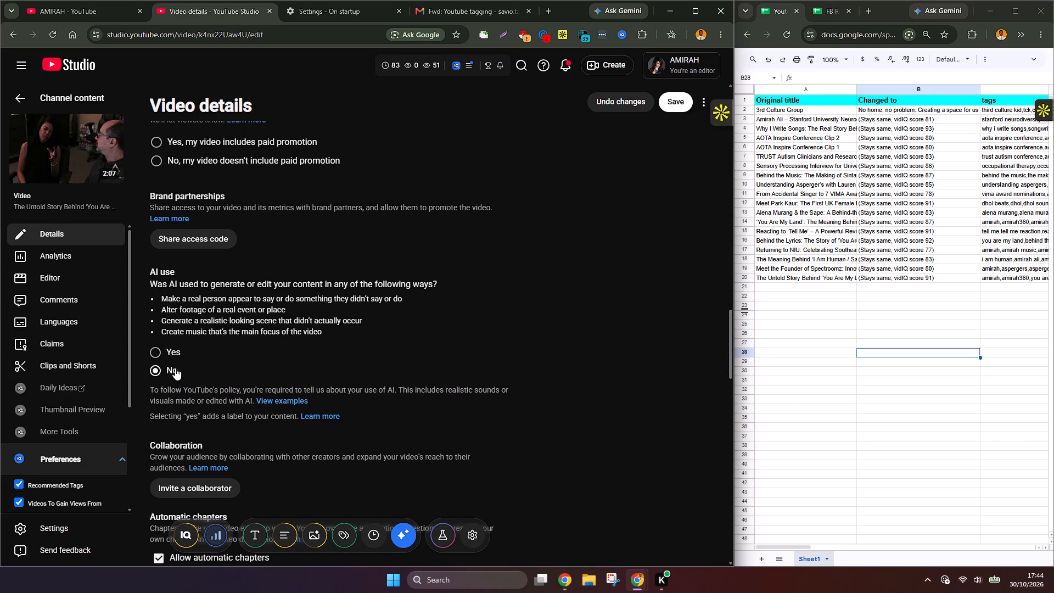
Declare that the video doesn't include paid promotion and save the video's changes.
{"action": "left_click_drag", "start_coordinate": [732, 332], "coordinate": [723, 315]}
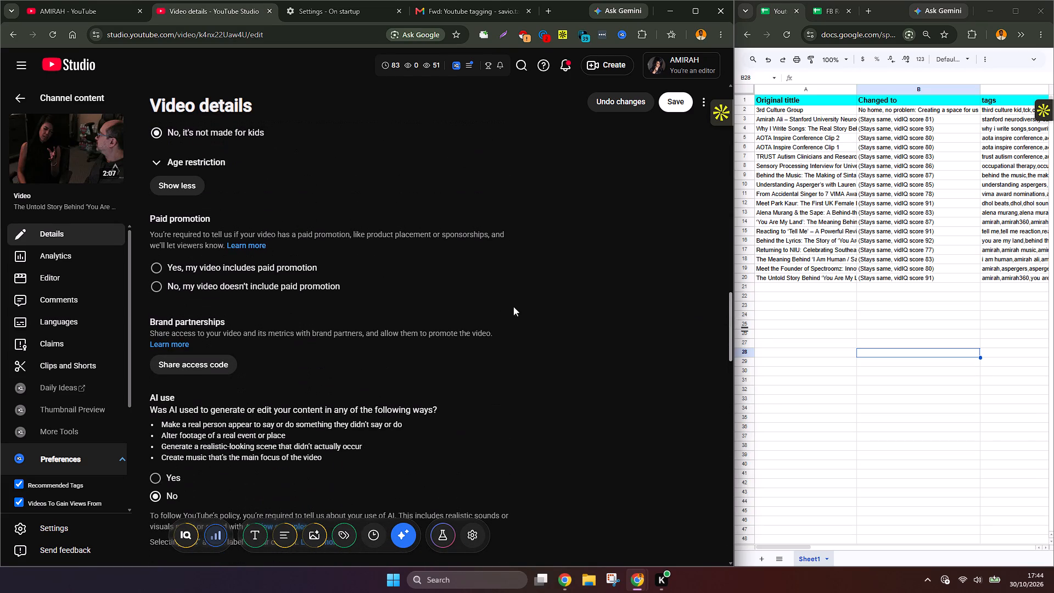
{"action": "left_click", "coordinate": [284, 286]}
{"action": "left_click_drag", "start_coordinate": [731, 317], "coordinate": [722, 261]}
{"action": "left_click", "coordinate": [668, 108]}
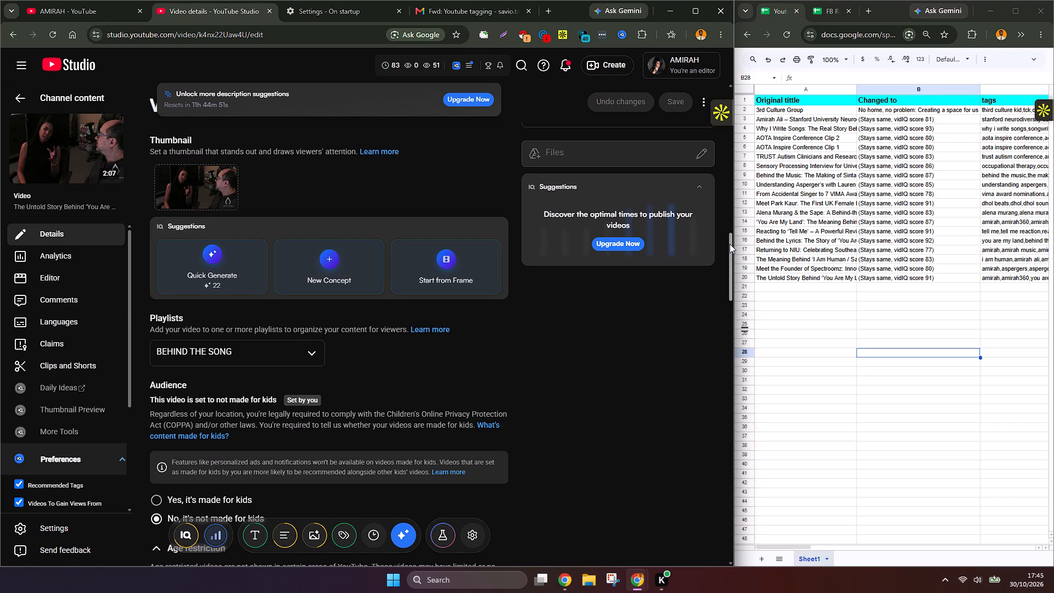
Go back to the channel content list and open the details of 'Fly FM Interview: The Story Behind My Sound'.
{"action": "left_click_drag", "start_coordinate": [732, 250], "coordinate": [730, 107]}
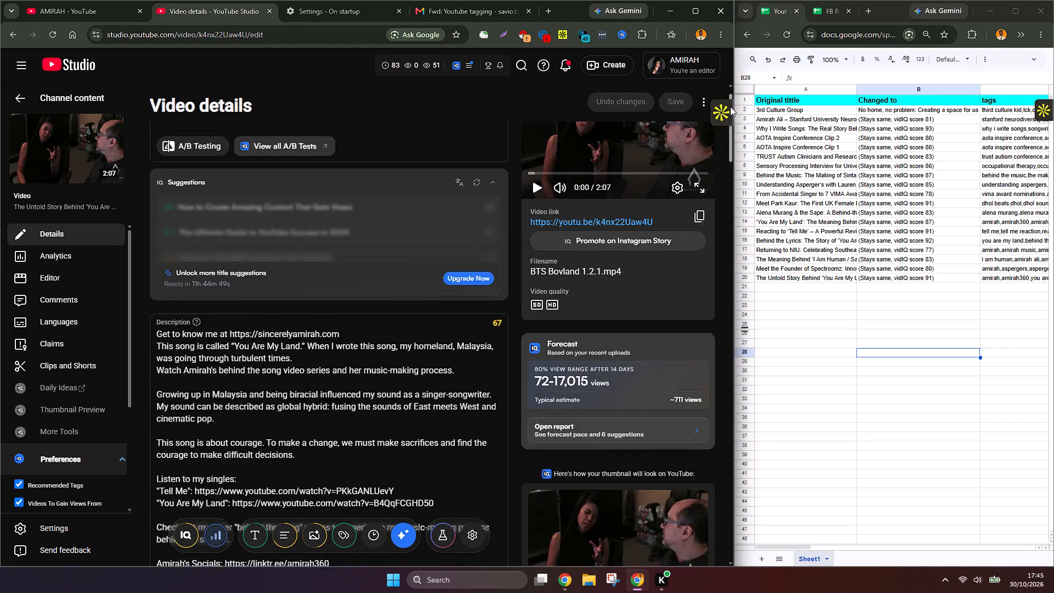
{"action": "left_click_drag", "start_coordinate": [730, 107], "coordinate": [730, 100]}
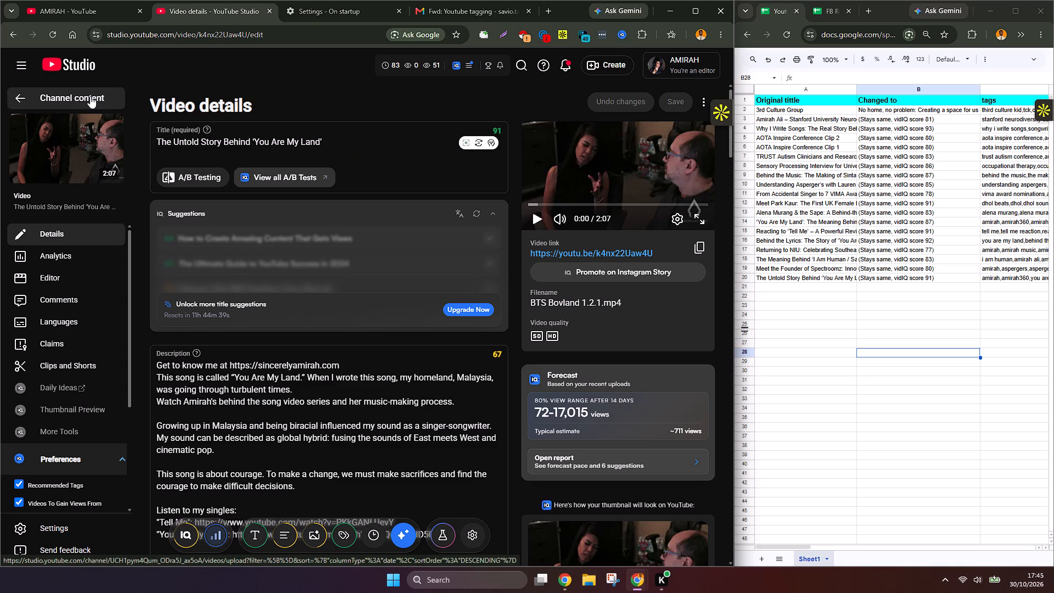
{"action": "left_click", "coordinate": [90, 96]}
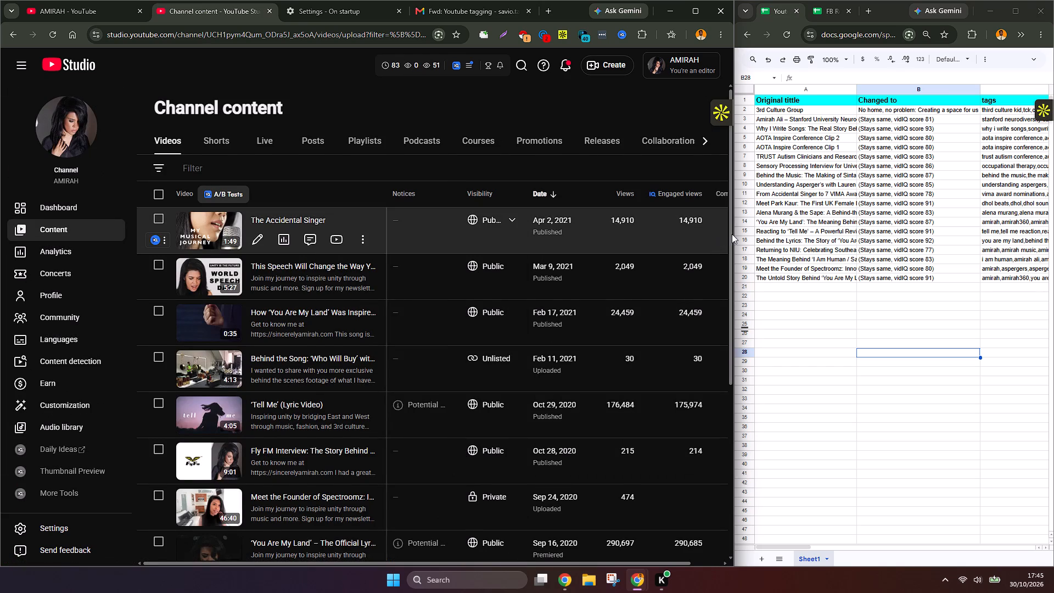
{"action": "left_click_drag", "start_coordinate": [732, 234], "coordinate": [729, 377]}
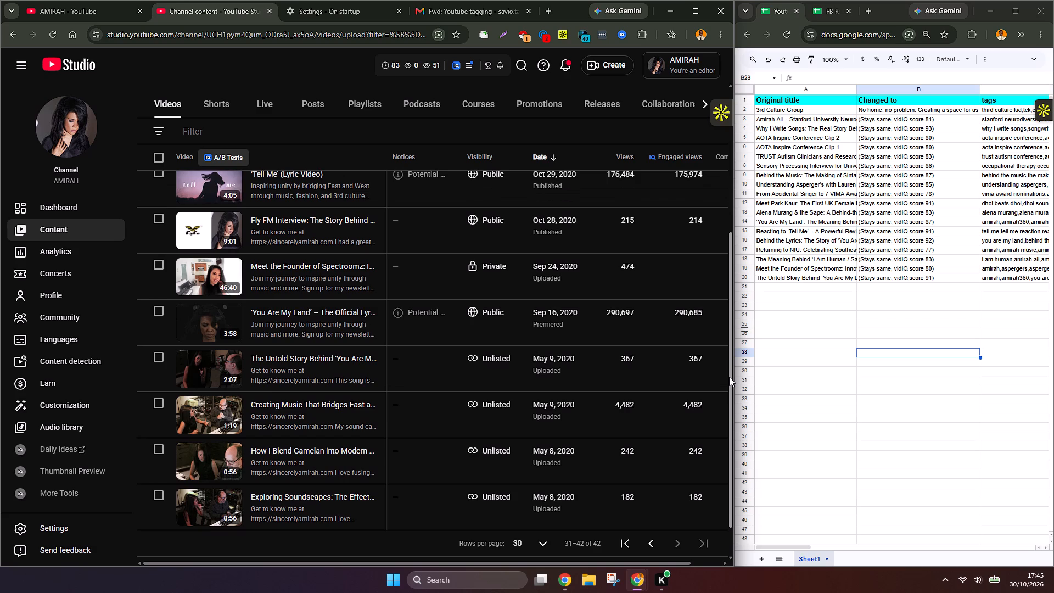
{"action": "left_click_drag", "start_coordinate": [729, 377], "coordinate": [733, 432]}
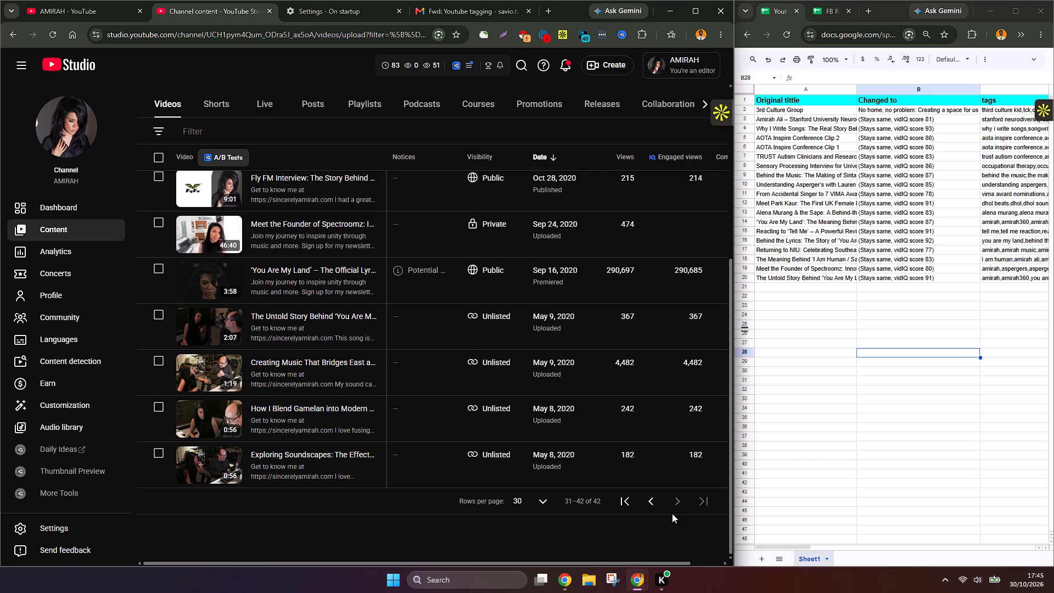
{"action": "left_click", "coordinate": [677, 501]}
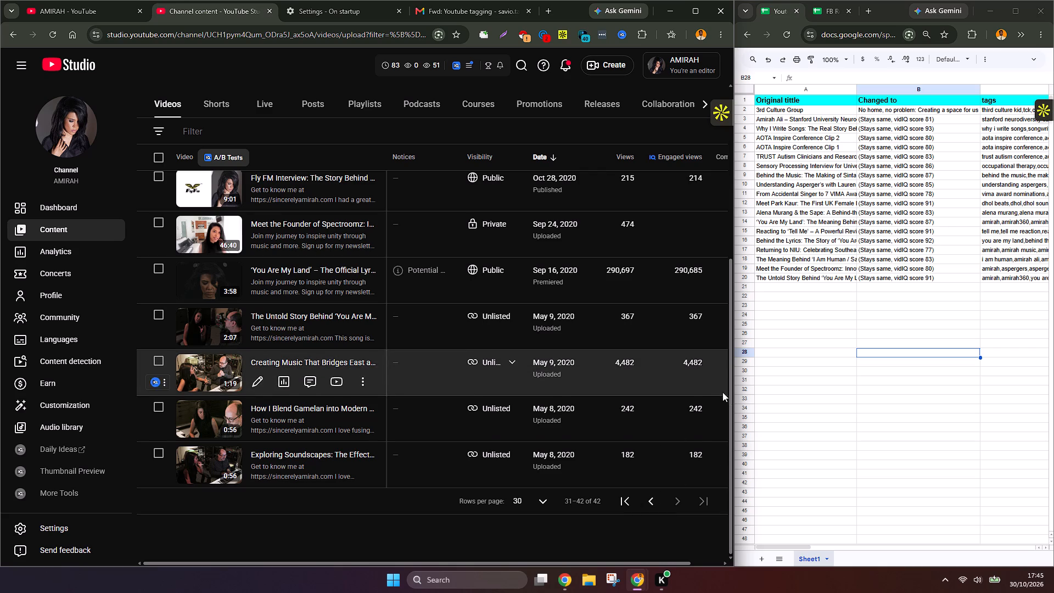
{"action": "left_click_drag", "start_coordinate": [730, 402], "coordinate": [733, 268]}
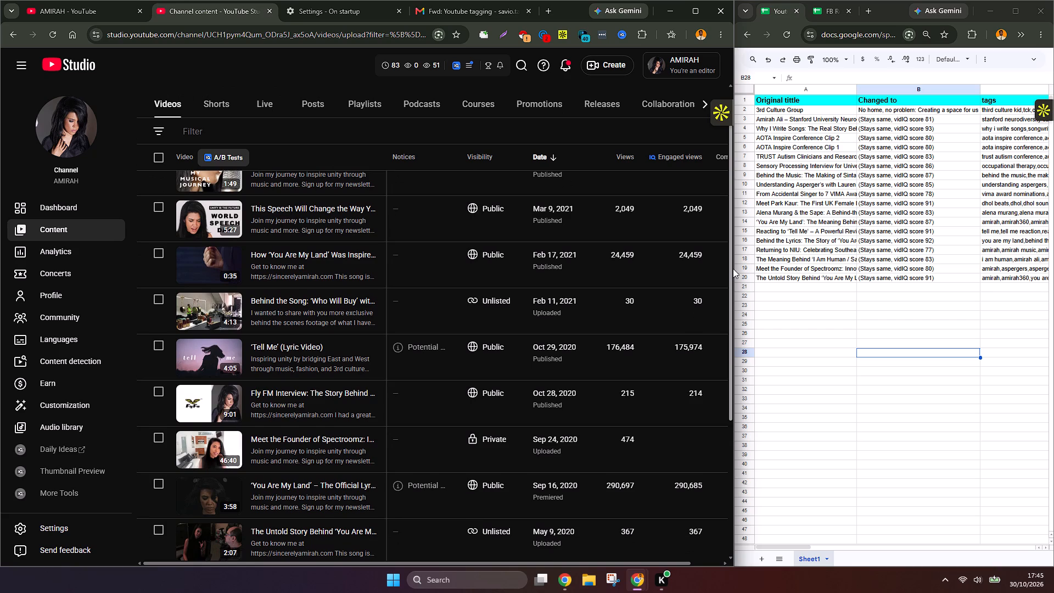
{"action": "left_click_drag", "start_coordinate": [733, 268], "coordinate": [732, 304]}
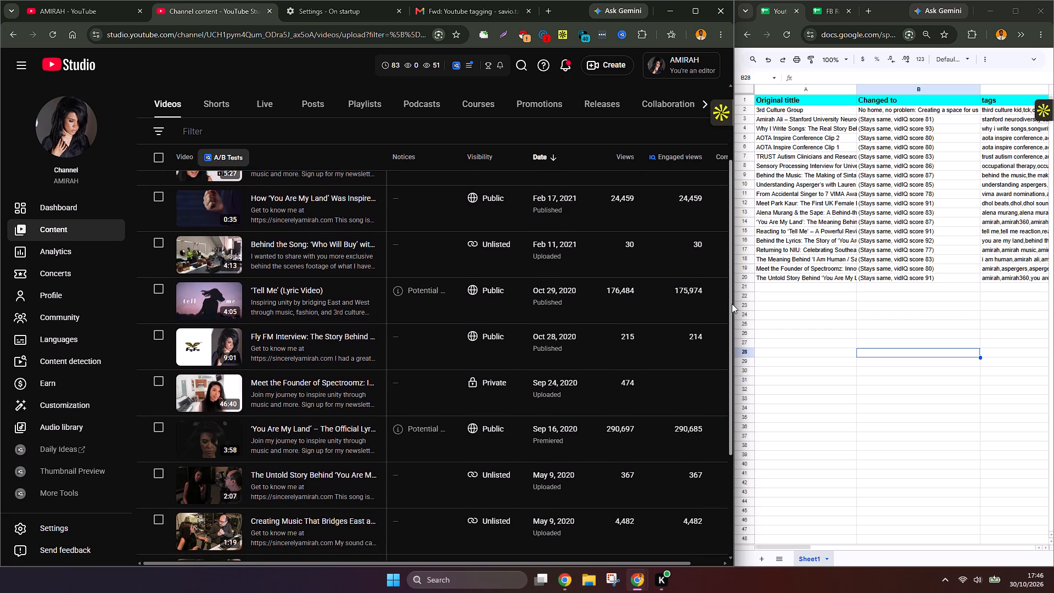
{"action": "left_click_drag", "start_coordinate": [732, 304], "coordinate": [731, 304]}
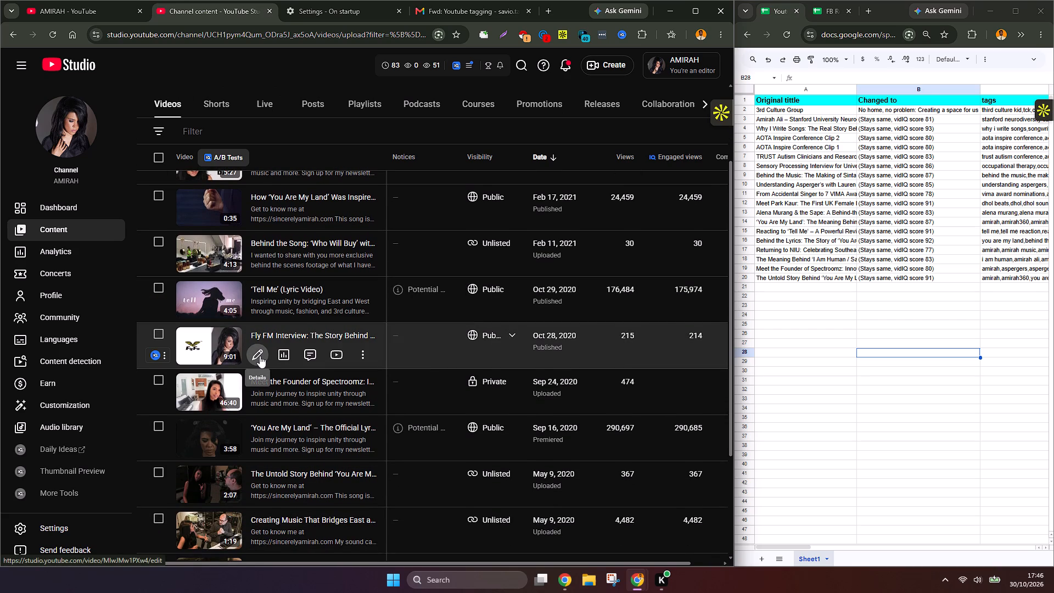
{"action": "left_click", "coordinate": [260, 356]}
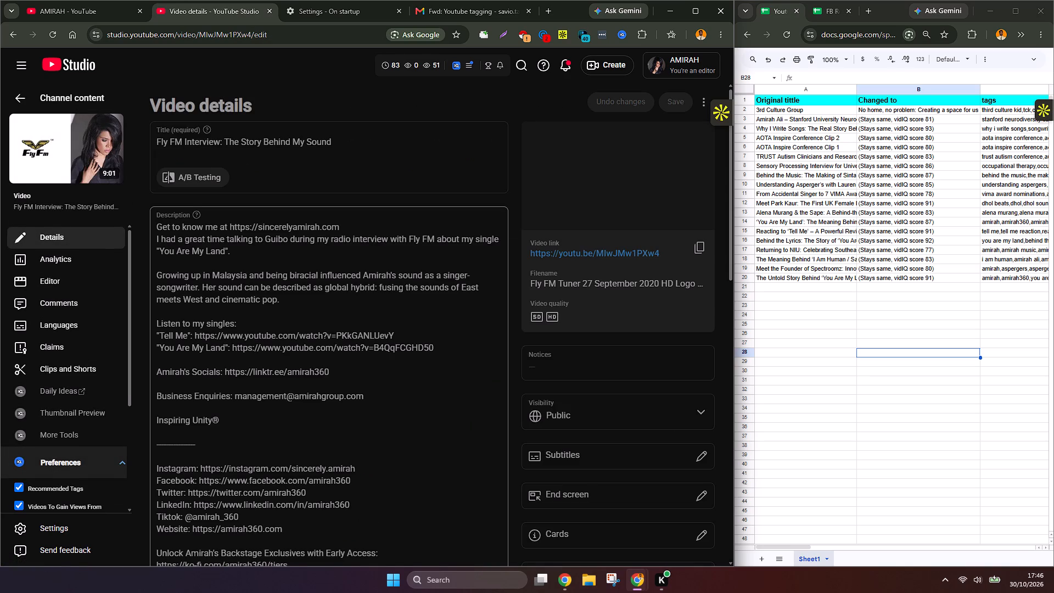
Add the suggested tags 'cinematic music', 'malaysia' and 'unity music' to the Fly FM interview video.
{"action": "left_click_drag", "start_coordinate": [731, 163], "coordinate": [735, 249]}
{"action": "left_click_drag", "start_coordinate": [731, 199], "coordinate": [738, 282]}
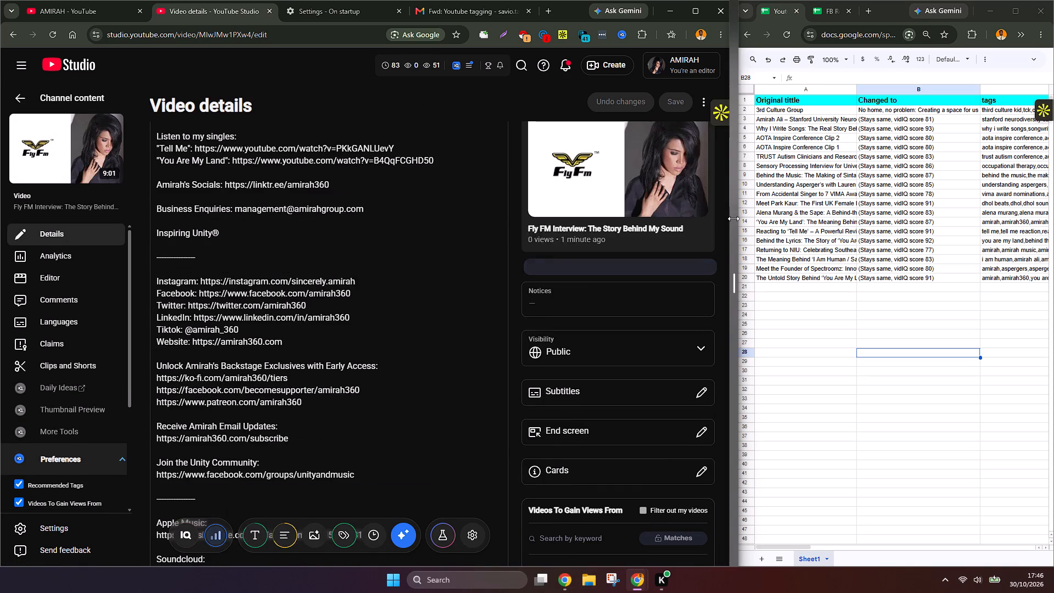
{"action": "left_click_drag", "start_coordinate": [730, 204], "coordinate": [738, 356]}
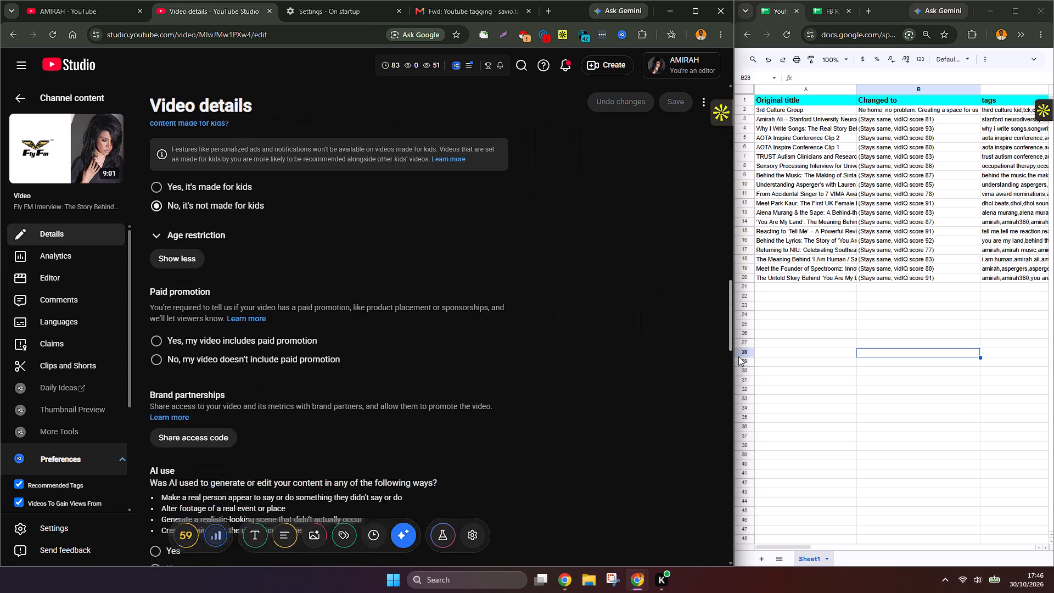
{"action": "left_click_drag", "start_coordinate": [738, 356], "coordinate": [721, 455]}
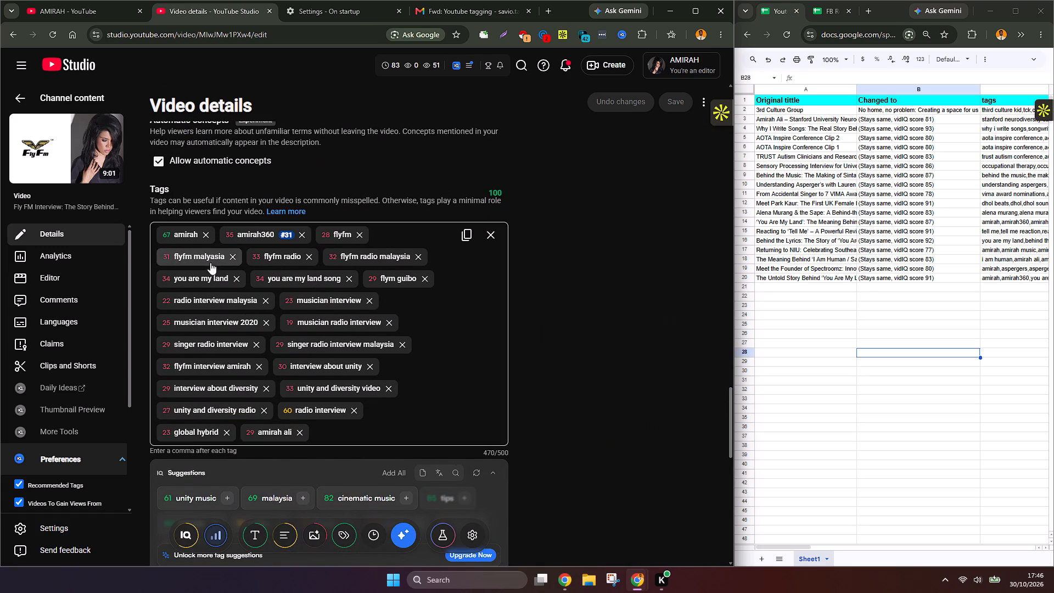
{"action": "left_click", "coordinate": [405, 495]}
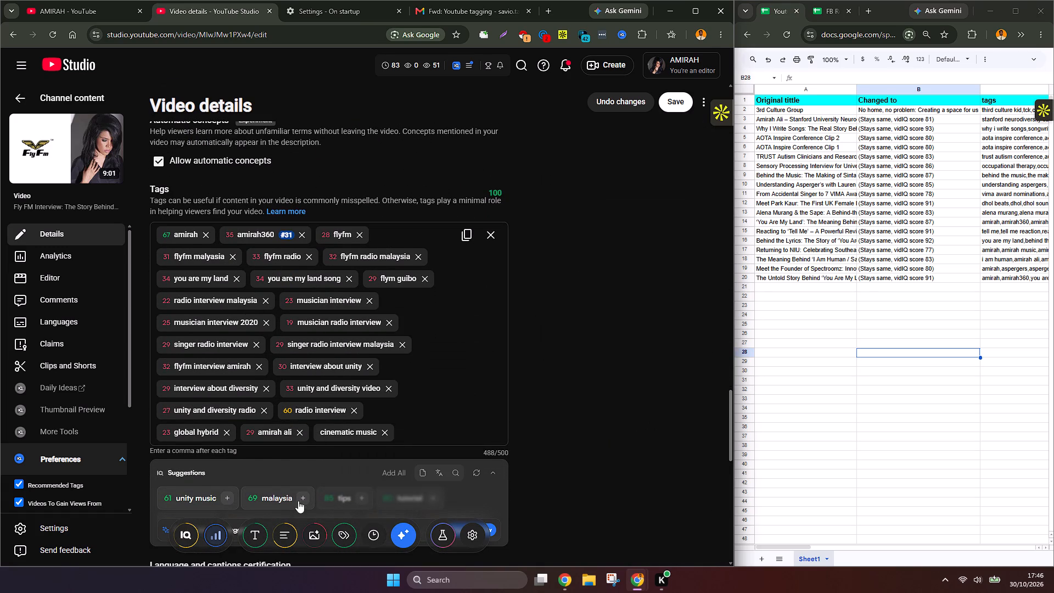
{"action": "left_click", "coordinate": [304, 499]}
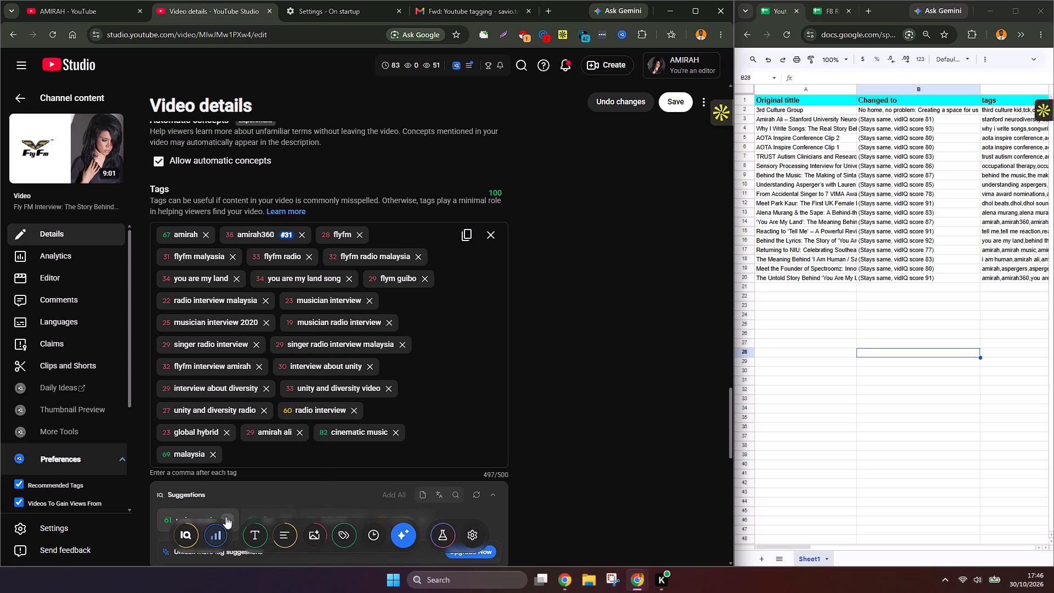
{"action": "left_click", "coordinate": [226, 517]}
Remove the tags flyfm, both 'singer radio interview' tags, radio interview malaysia, musician interview, unity and diversity radio, interview about diversity and global hybrid.
{"action": "middle_click_drag", "start_coordinate": [565, 402], "coordinate": [564, 433]}
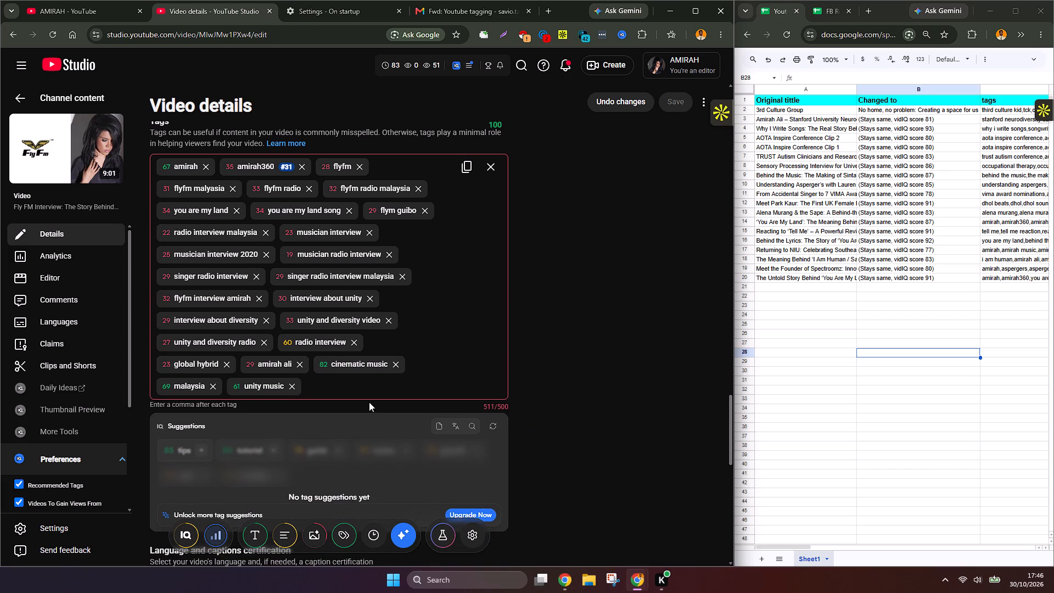
{"action": "left_click", "coordinate": [361, 166]}
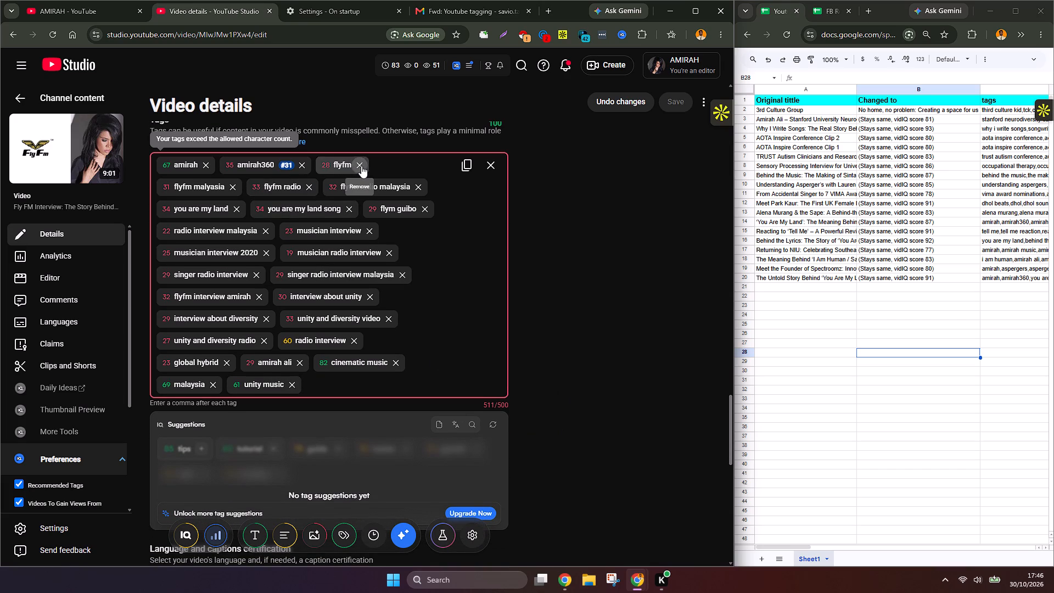
{"action": "left_click", "coordinate": [401, 273]}
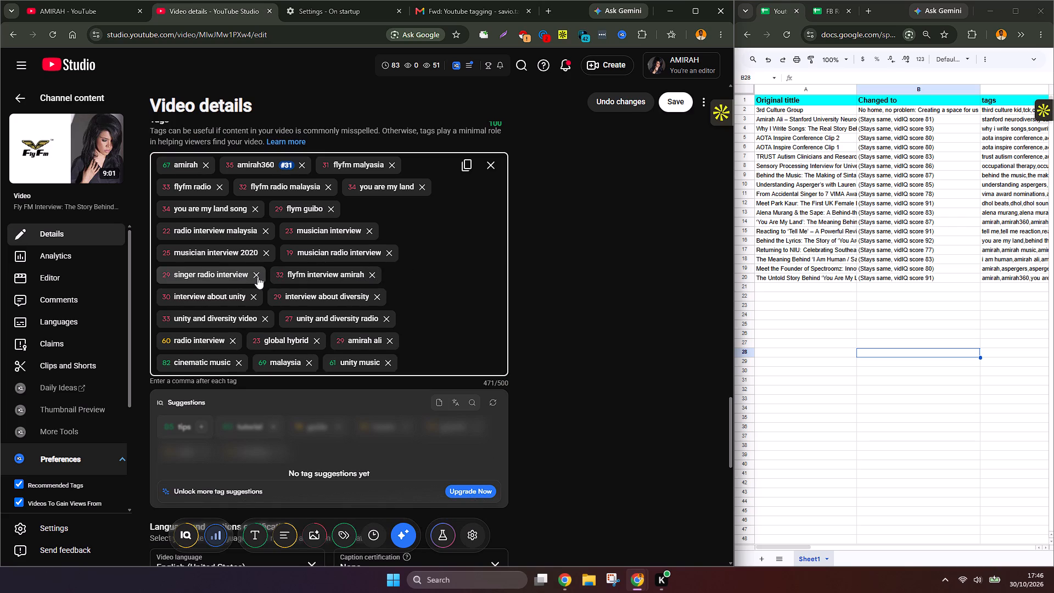
{"action": "left_click", "coordinate": [257, 277]}
{"action": "left_click", "coordinate": [263, 232]}
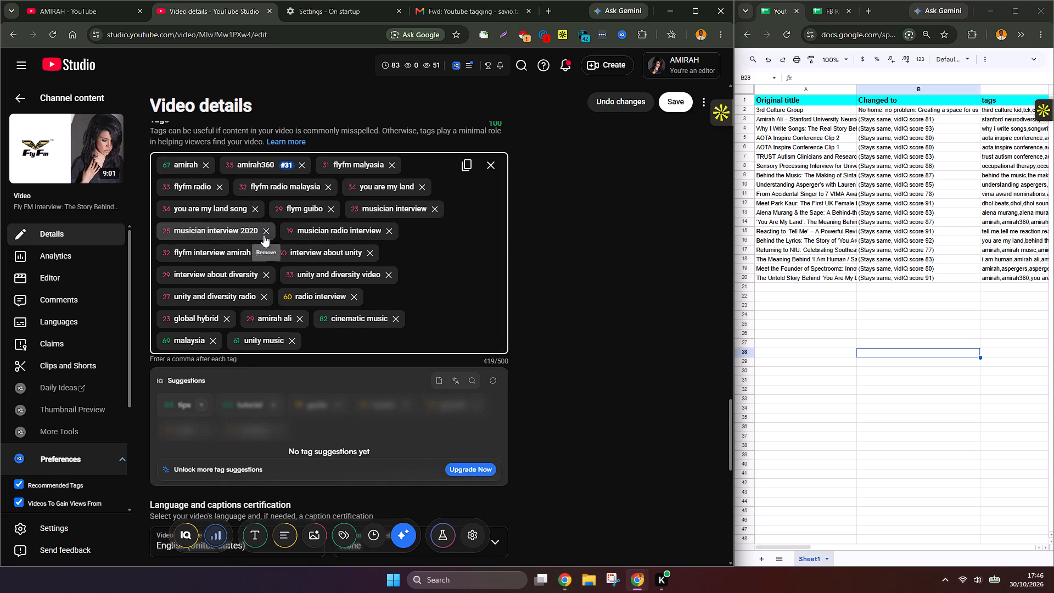
{"action": "left_click", "coordinate": [435, 210]}
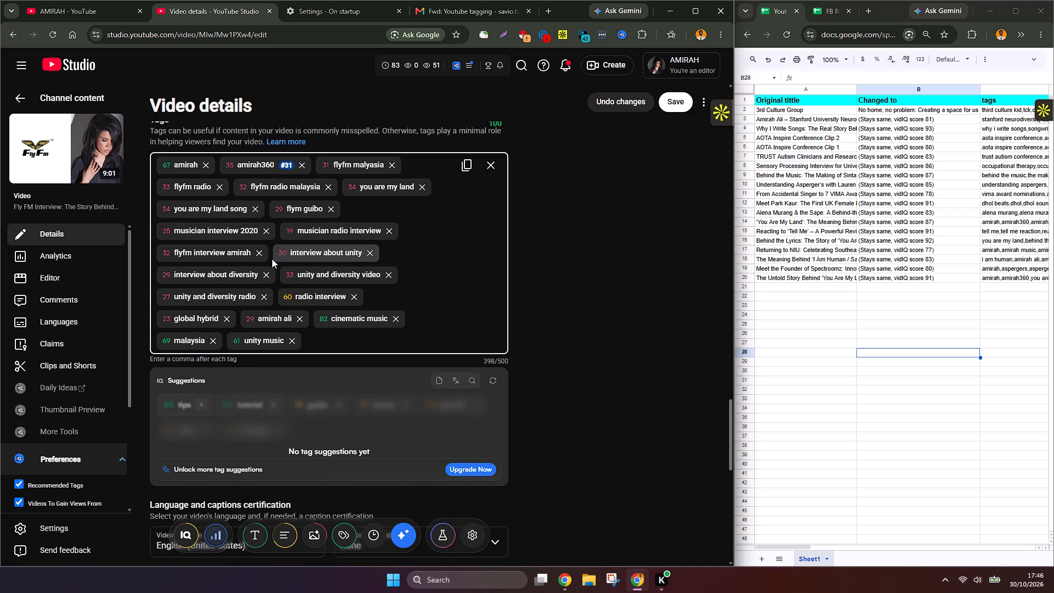
{"action": "left_click", "coordinate": [264, 294]}
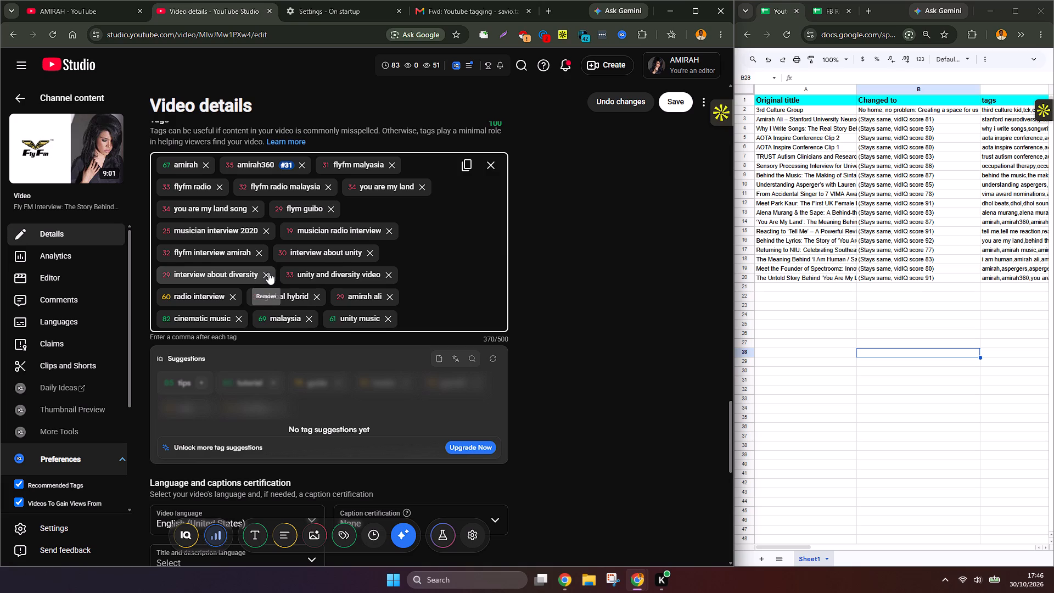
{"action": "left_click", "coordinate": [268, 272]}
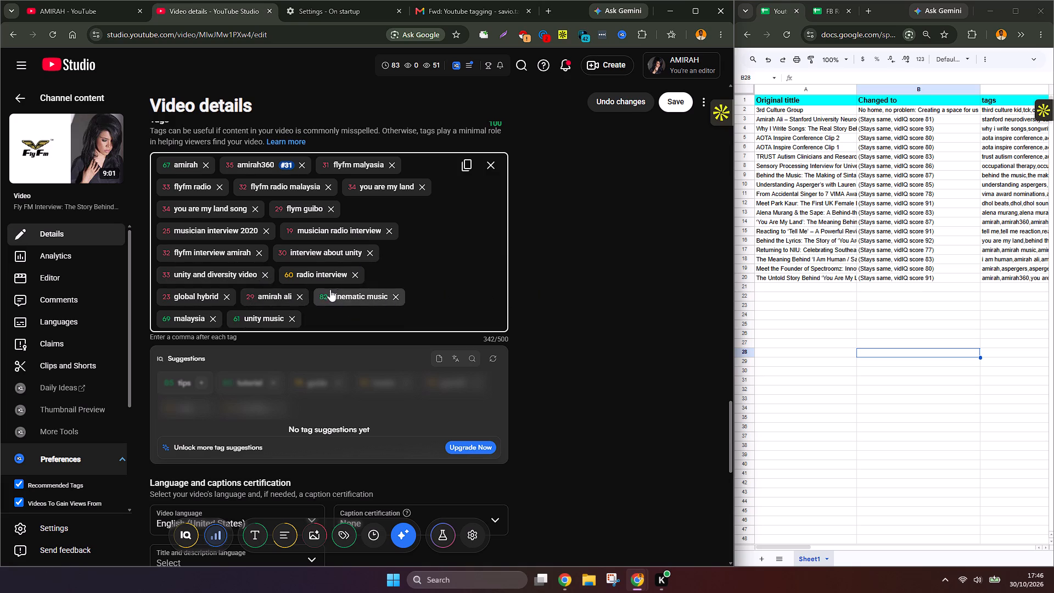
{"action": "left_click", "coordinate": [230, 295]}
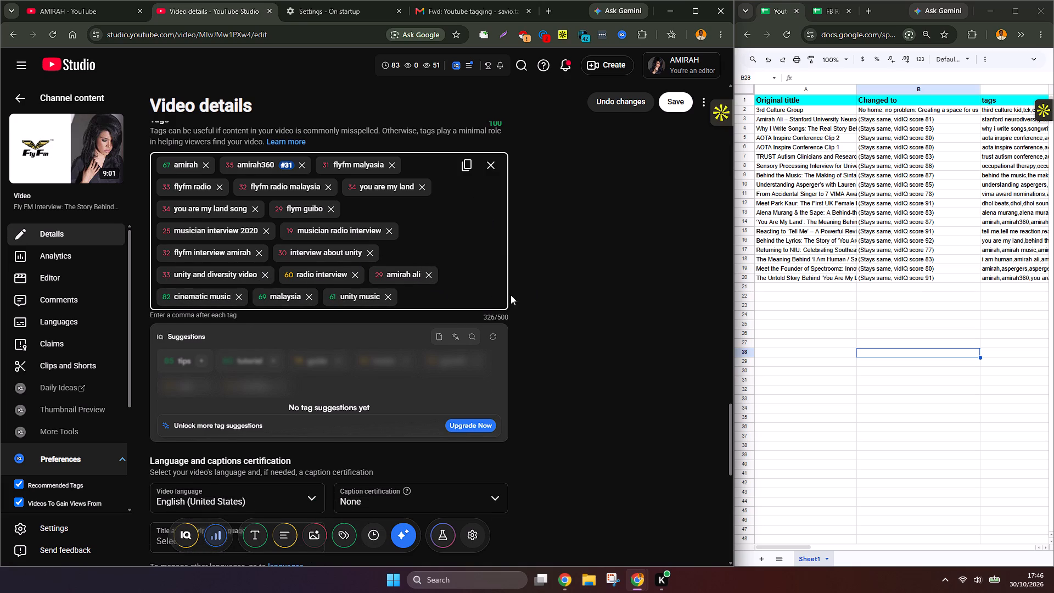
Add the suggested tags 'tell me song', 'behind the scenes', 'cinematic soundtrack', 'global music', 'cinematic music video' and 'tell me', refreshing the suggestions as needed.
{"action": "left_click", "coordinate": [494, 337]}
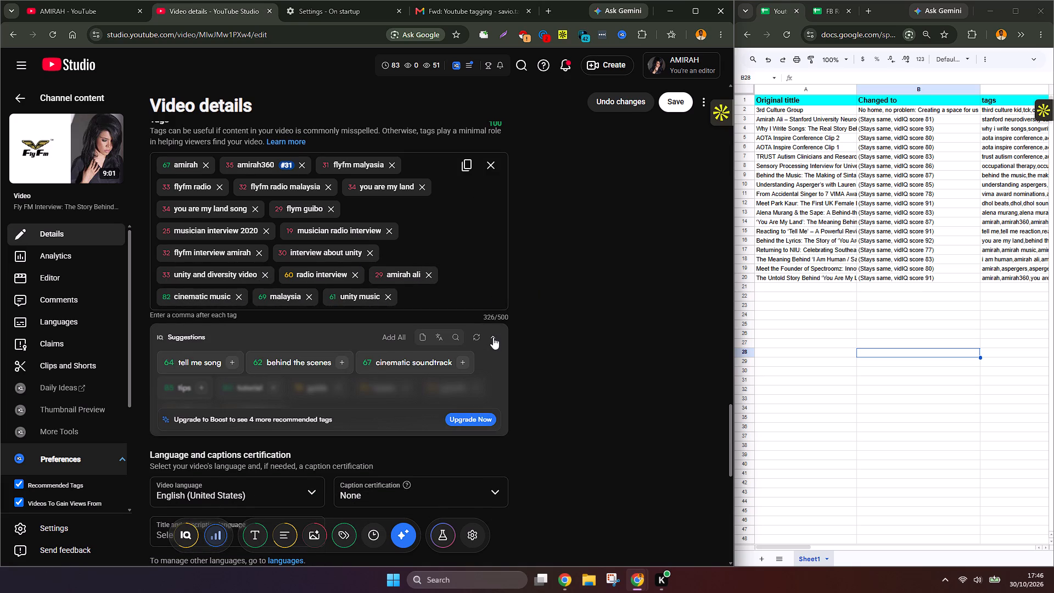
{"action": "left_click", "coordinate": [237, 361]}
{"action": "left_click", "coordinate": [252, 383]}
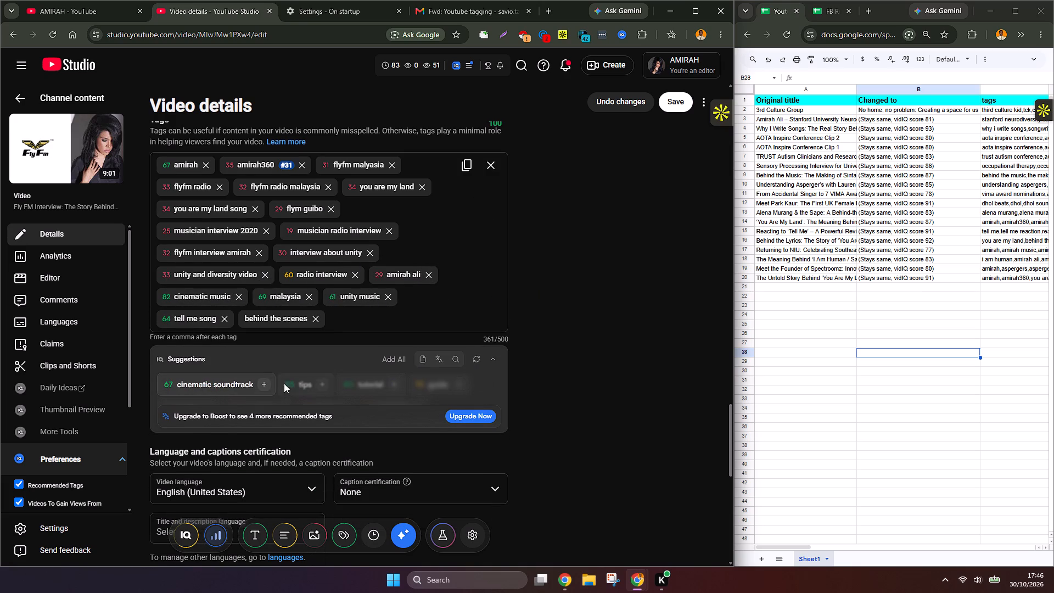
{"action": "left_click", "coordinate": [265, 380]}
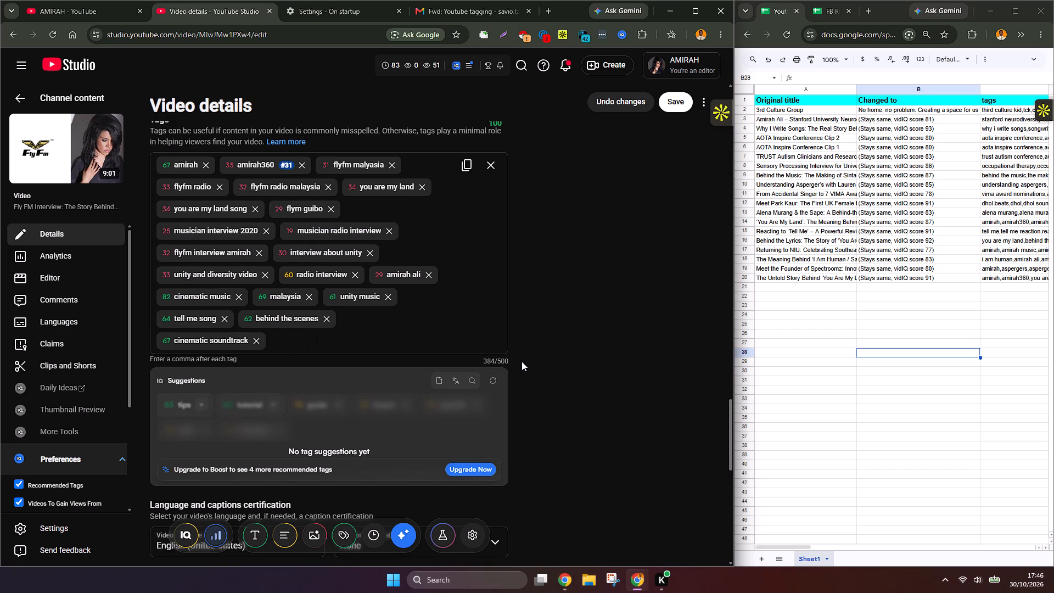
{"action": "left_click", "coordinate": [494, 379]}
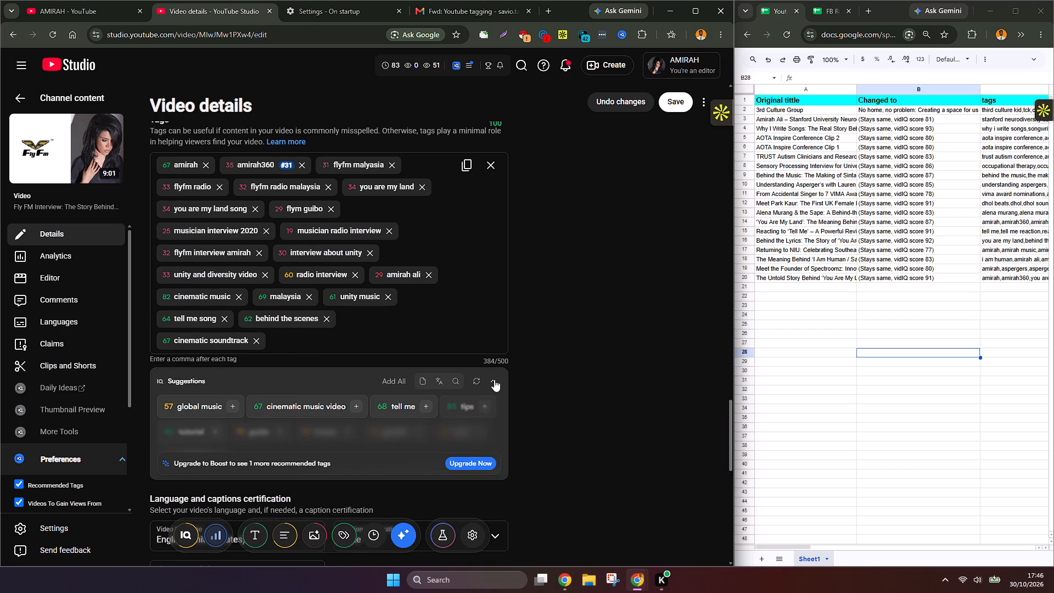
{"action": "left_click", "coordinate": [227, 407]}
{"action": "left_click", "coordinate": [263, 404]}
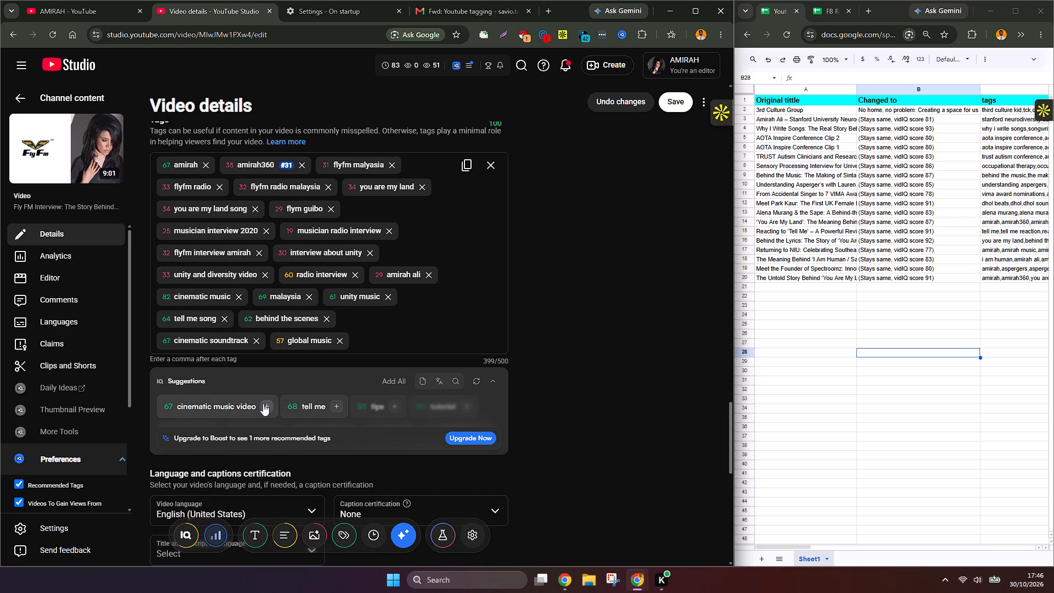
{"action": "left_click", "coordinate": [215, 427]}
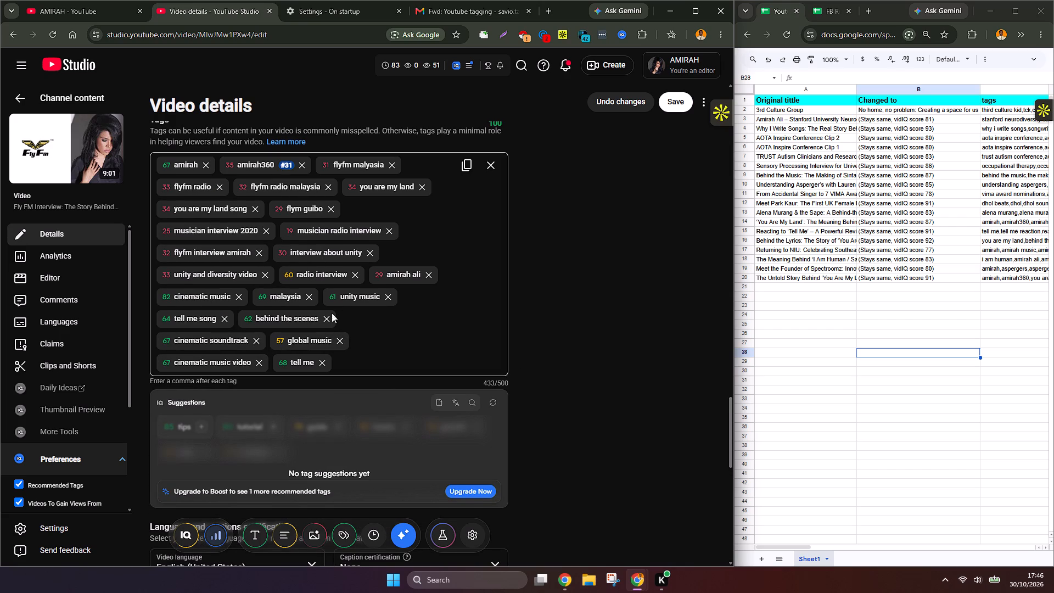
Refresh the tag suggestions and add 'lyric music video', 'unity', 'cinematic pop music' and 'lyric video' to the Fly FM interview video.
{"action": "left_click", "coordinate": [286, 166]}
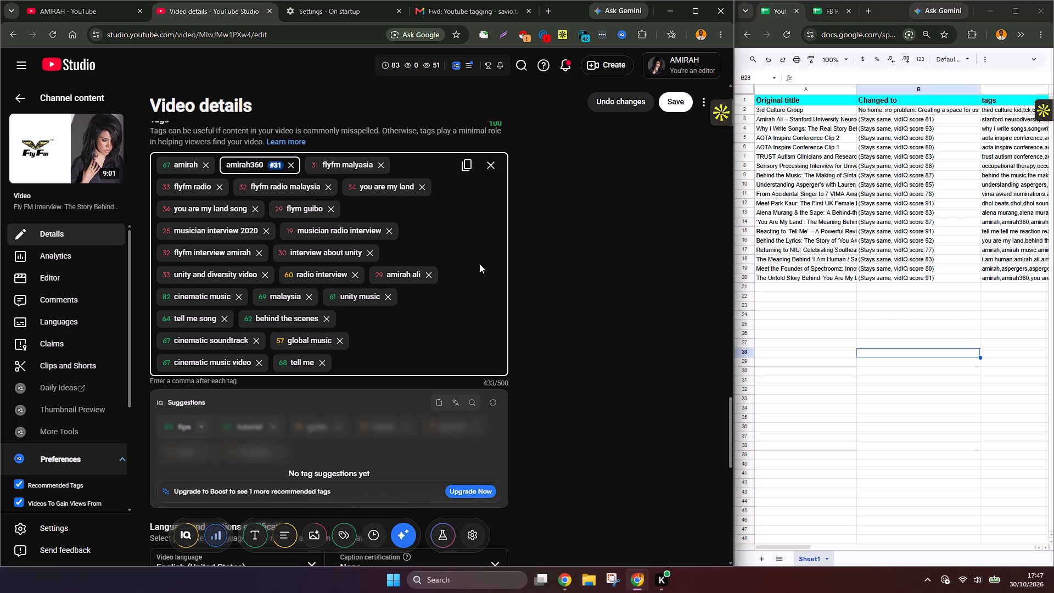
{"action": "left_click", "coordinate": [448, 262]}
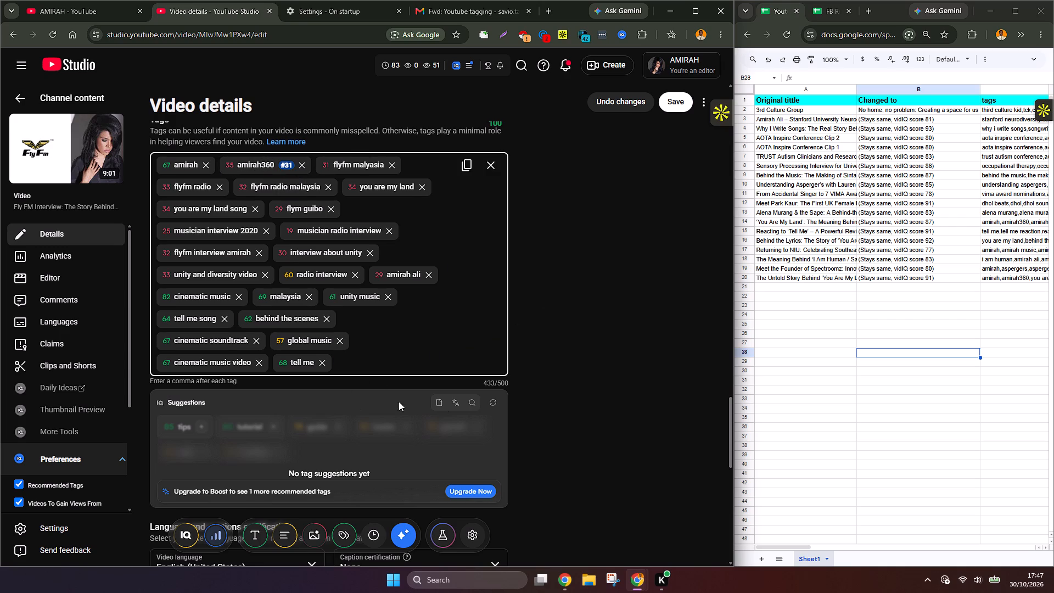
{"action": "left_click", "coordinate": [494, 402]}
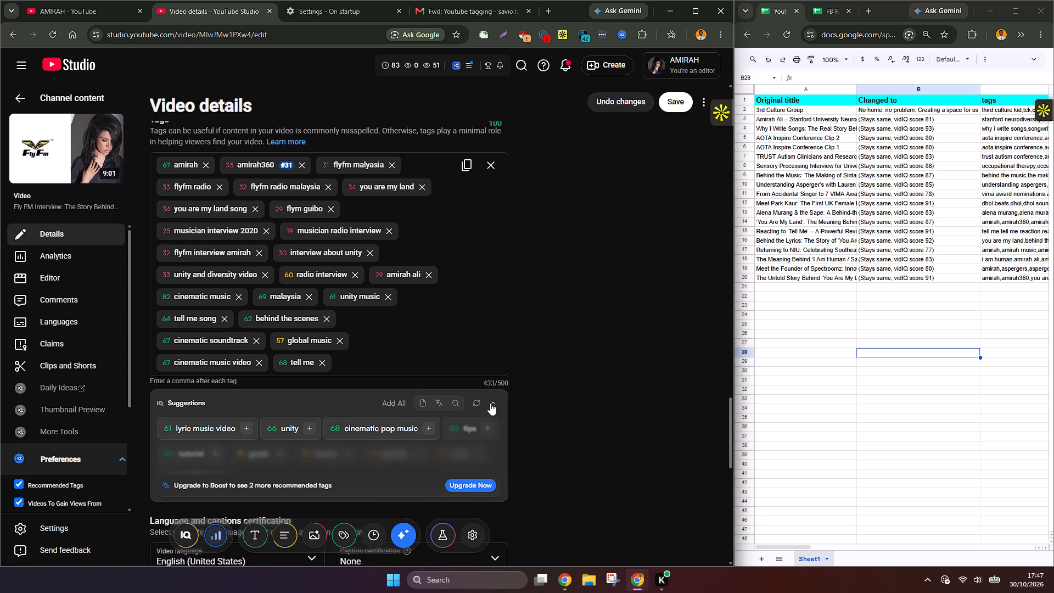
{"action": "left_click", "coordinate": [249, 428]}
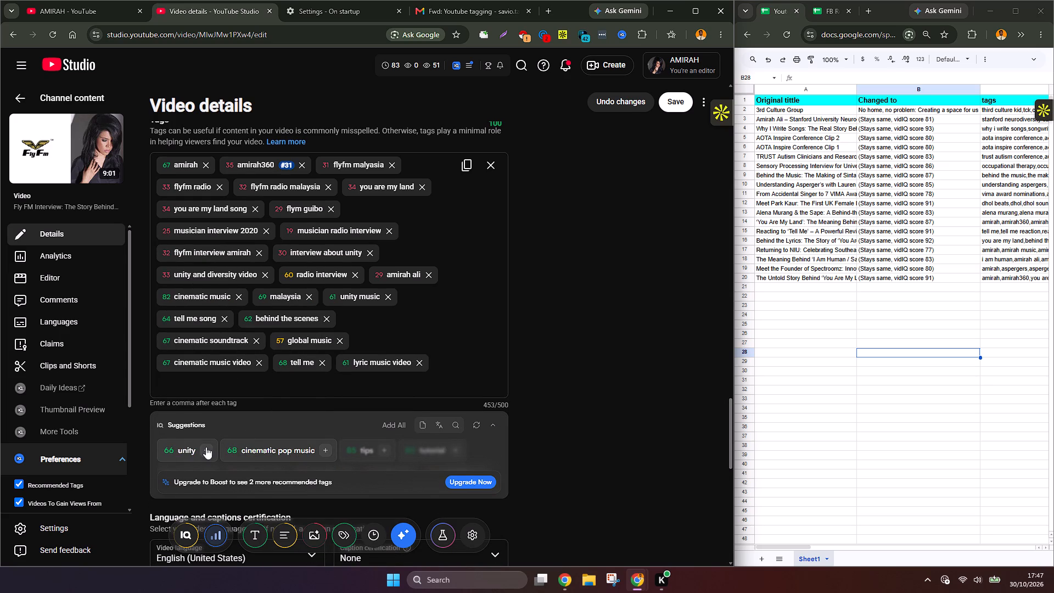
{"action": "left_click", "coordinate": [206, 451]}
{"action": "left_click", "coordinate": [261, 449]}
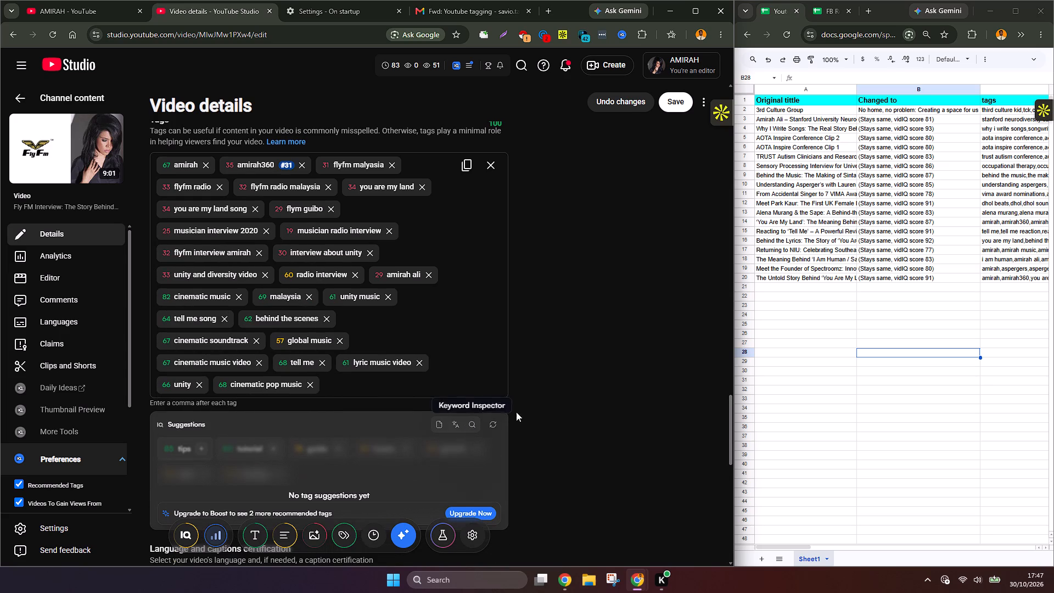
{"action": "left_click", "coordinate": [494, 421]}
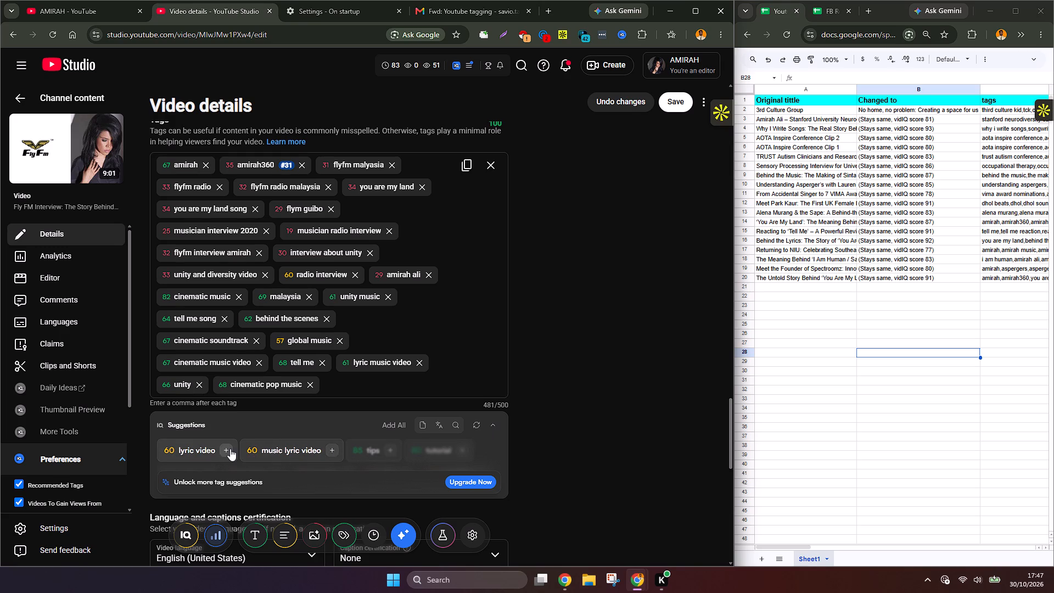
{"action": "left_click", "coordinate": [230, 449]}
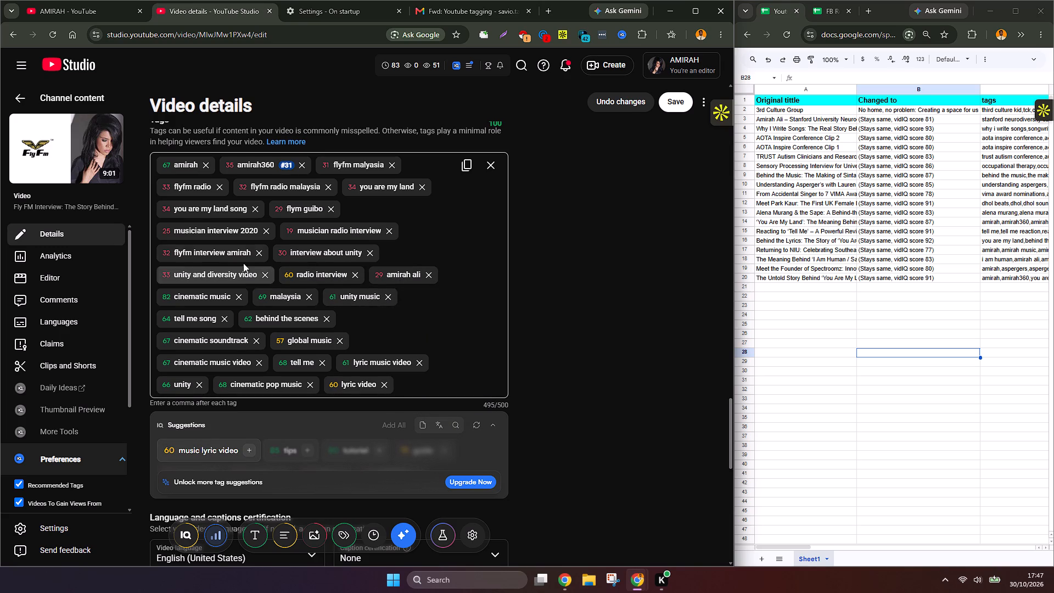
Copy all of the video's tags and paste them into the tags column of row 21 in the tagging sheet.
{"action": "left_click", "coordinate": [465, 166]}
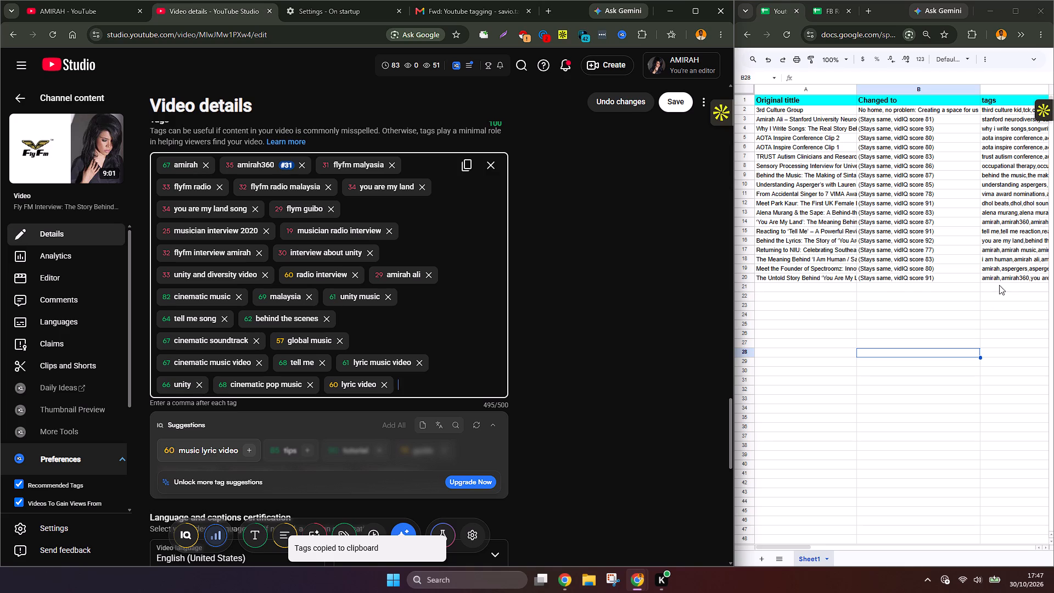
{"action": "double_click", "coordinate": [1004, 286]}
{"action": "key", "text": "ctrl+shift+v"}
{"action": "left_click", "coordinate": [895, 338]}
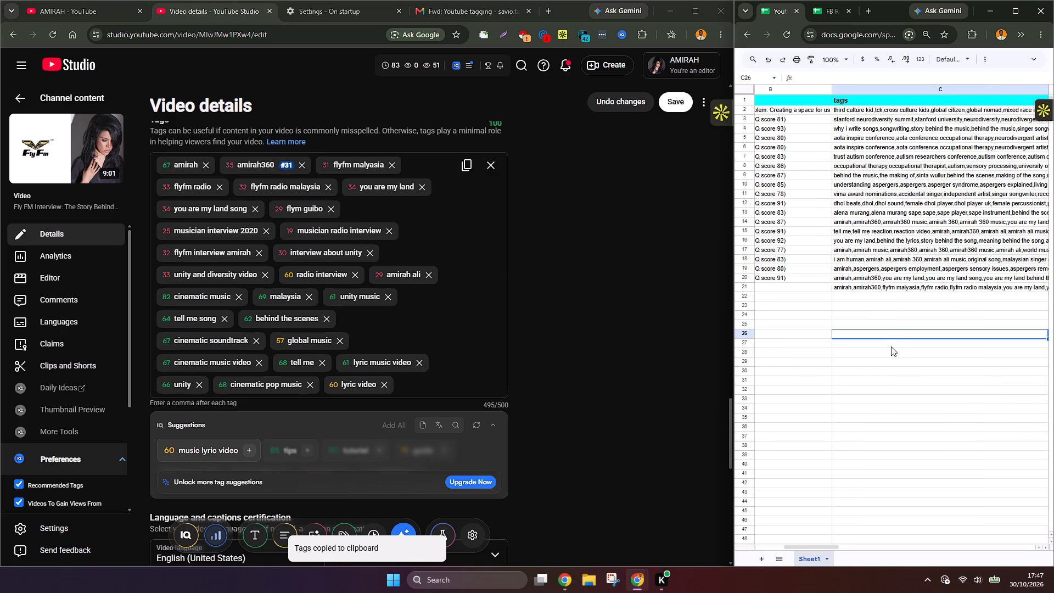
Copy the row 20 'Changed to' note into row 21 and edit it to read '(Stays same, vidIQ score 86)'.
{"action": "left_click_drag", "start_coordinate": [827, 545], "coordinate": [770, 543]}
{"action": "left_click_drag", "start_coordinate": [815, 547], "coordinate": [809, 549]}
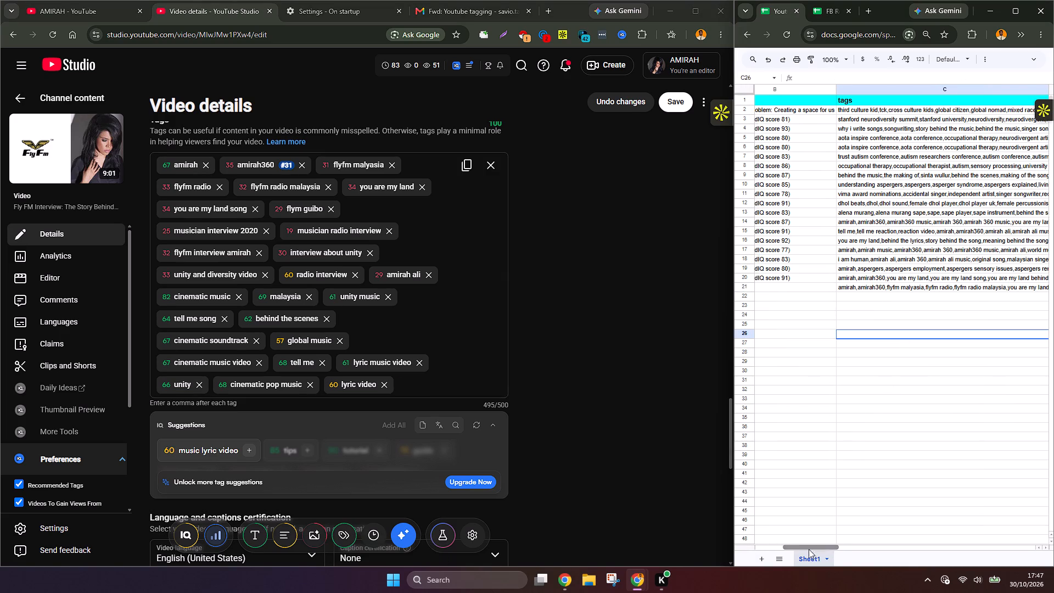
{"action": "left_click_drag", "start_coordinate": [809, 549], "coordinate": [741, 551]}
{"action": "left_click", "coordinate": [881, 276]}
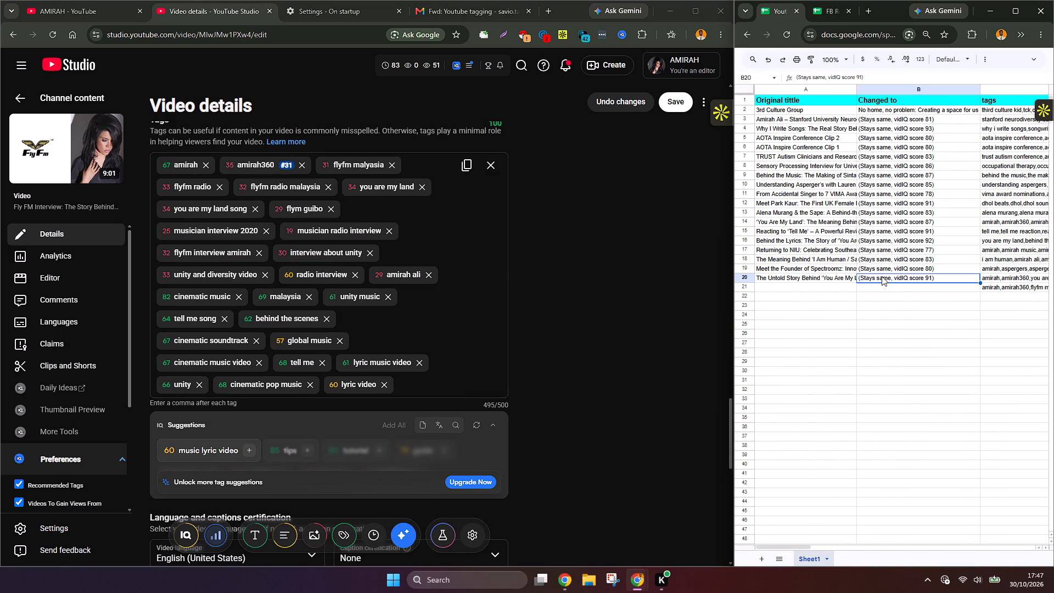
{"action": "key", "text": "ctrl+c"}
{"action": "left_click", "coordinate": [909, 288]}
{"action": "key", "text": "ctrl+v"}
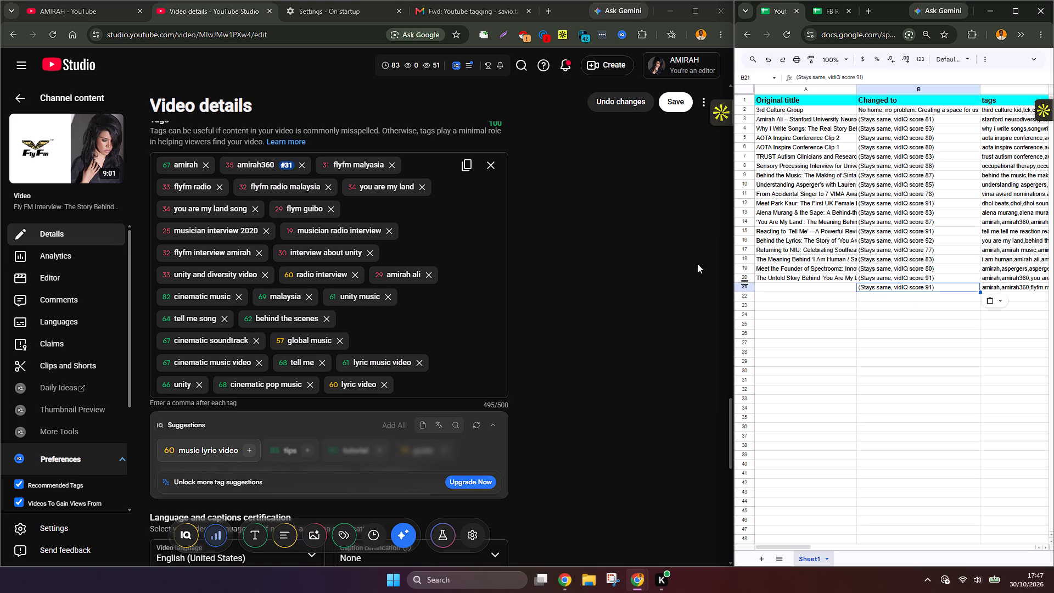
{"action": "left_click_drag", "start_coordinate": [730, 414], "coordinate": [709, 71]}
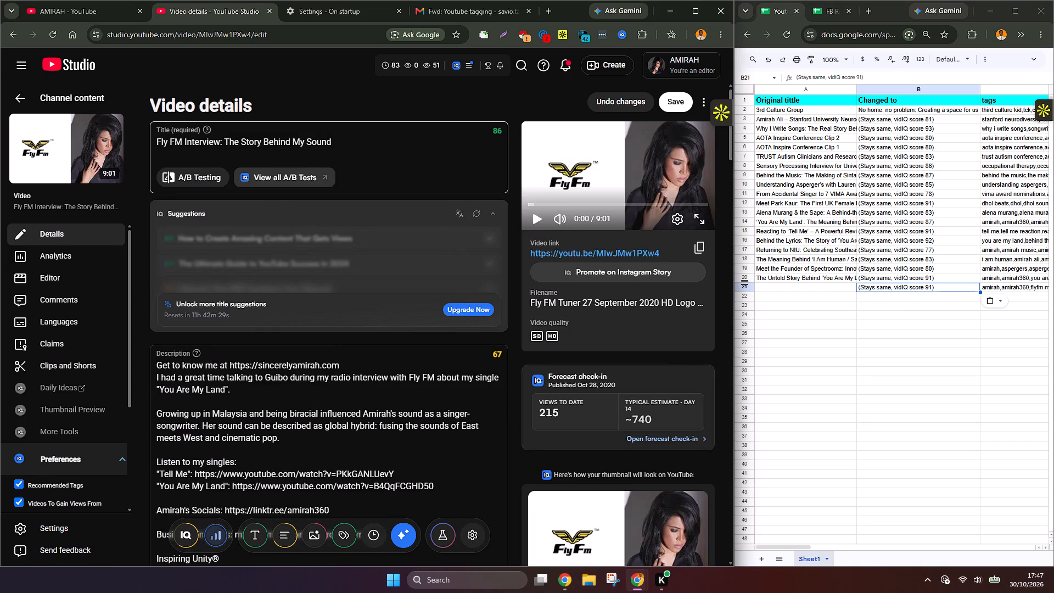
{"action": "double_click", "coordinate": [928, 288]}
{"action": "left_click_drag", "start_coordinate": [929, 288], "coordinate": [922, 286]}
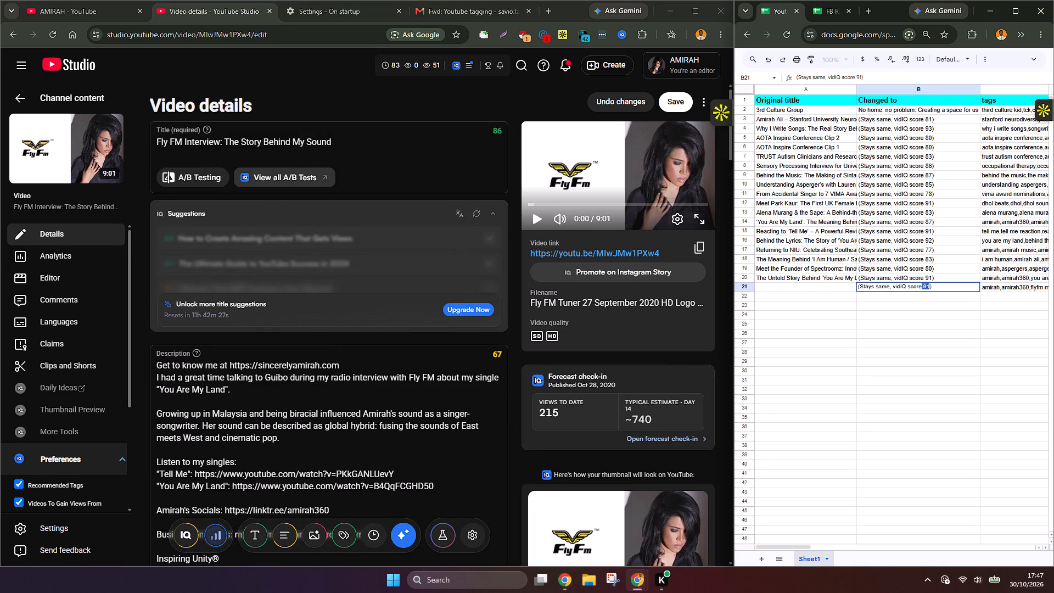
{"action": "left_click_drag", "start_coordinate": [922, 286], "coordinate": [924, 286]}
{"action": "key", "text": "Up"}
{"action": "left_click_drag", "start_coordinate": [929, 287], "coordinate": [924, 285]}
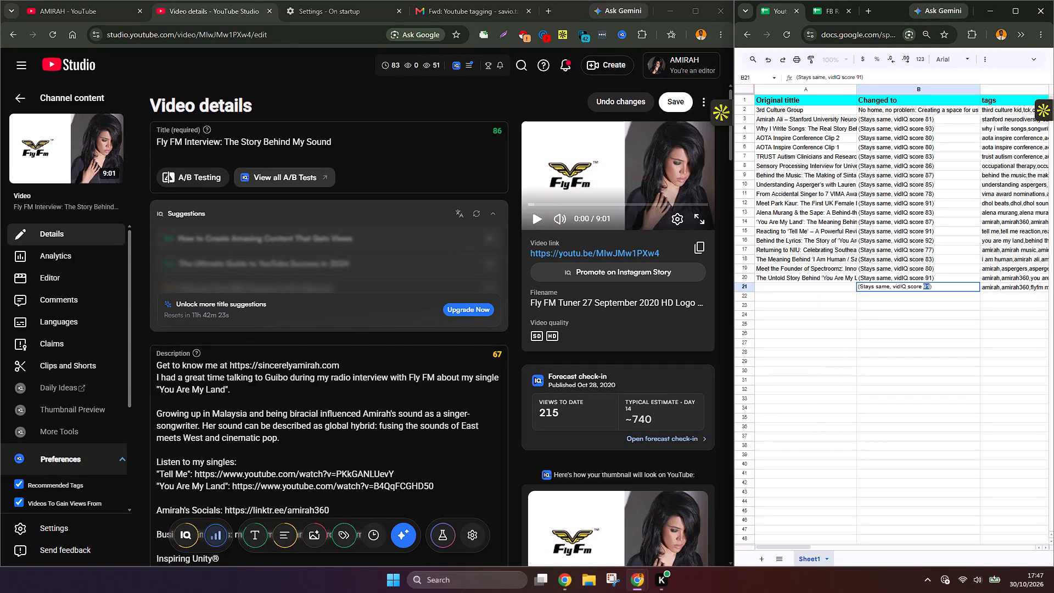
{"action": "key", "text": "8"}
{"action": "key", "text": "6"}
{"action": "left_click", "coordinate": [909, 378]}
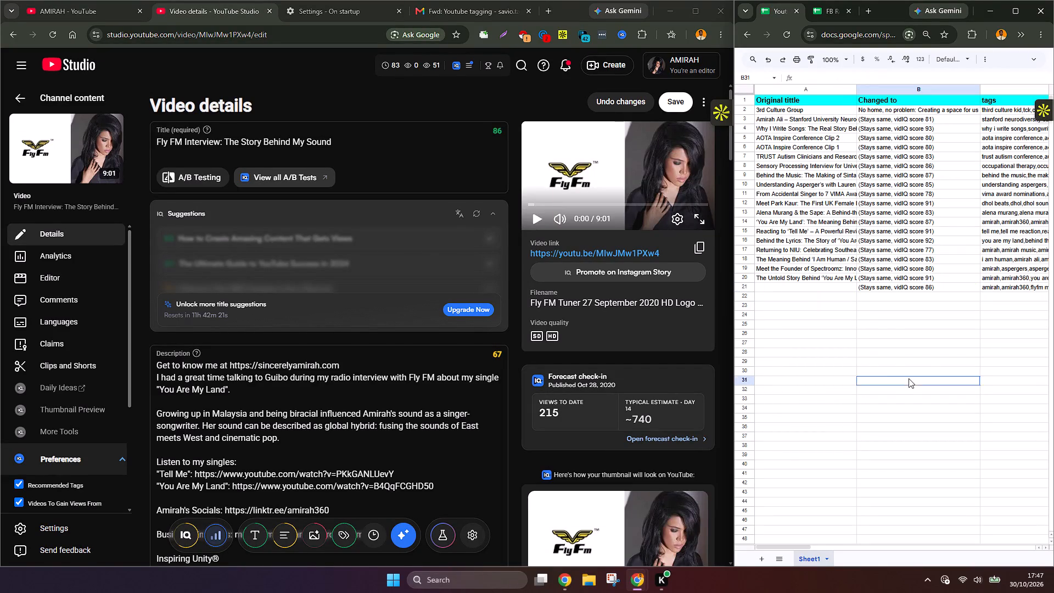
Log the original title 'Fly FM Interview: The Story Behind My Sound' in row 21 of the tagging sheet.
{"action": "left_click", "coordinate": [795, 282]}
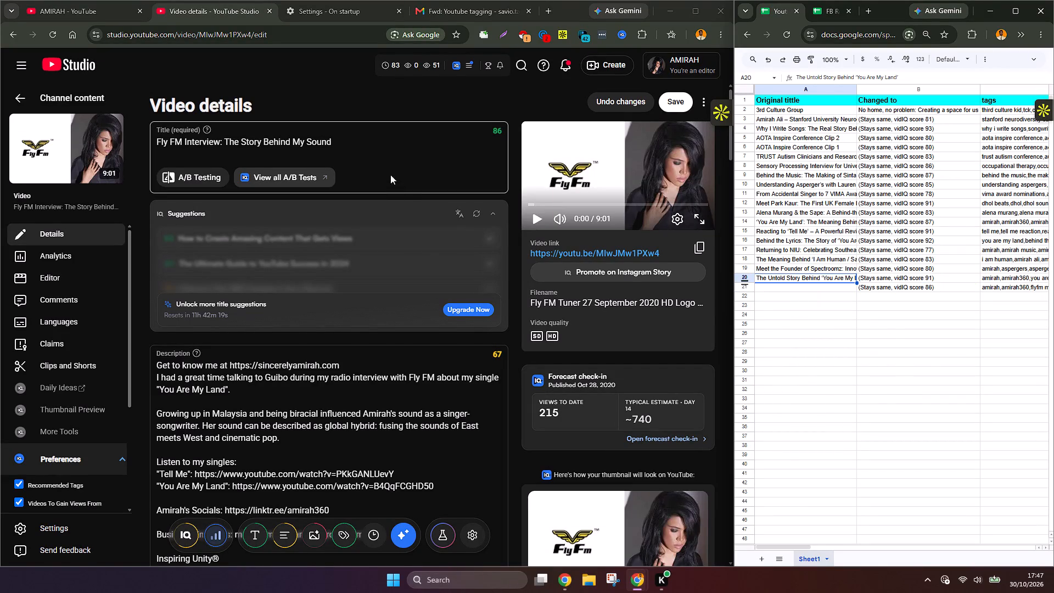
Copy the video title 'Fly FM Interview: The Story Behind My Sound' into the original title column of row 21 in the tagging sheet.
{"action": "left_click_drag", "start_coordinate": [345, 138], "coordinate": [151, 144]}
{"action": "key", "text": "ctrl+c"}
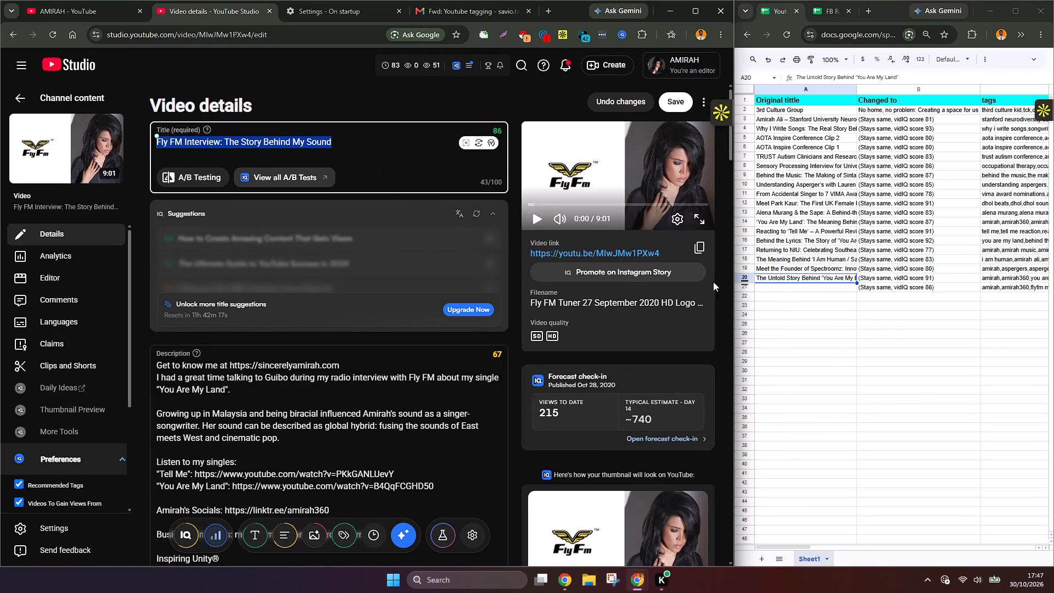
{"action": "double_click", "coordinate": [782, 289]}
{"action": "key", "text": "ctrl+v"}
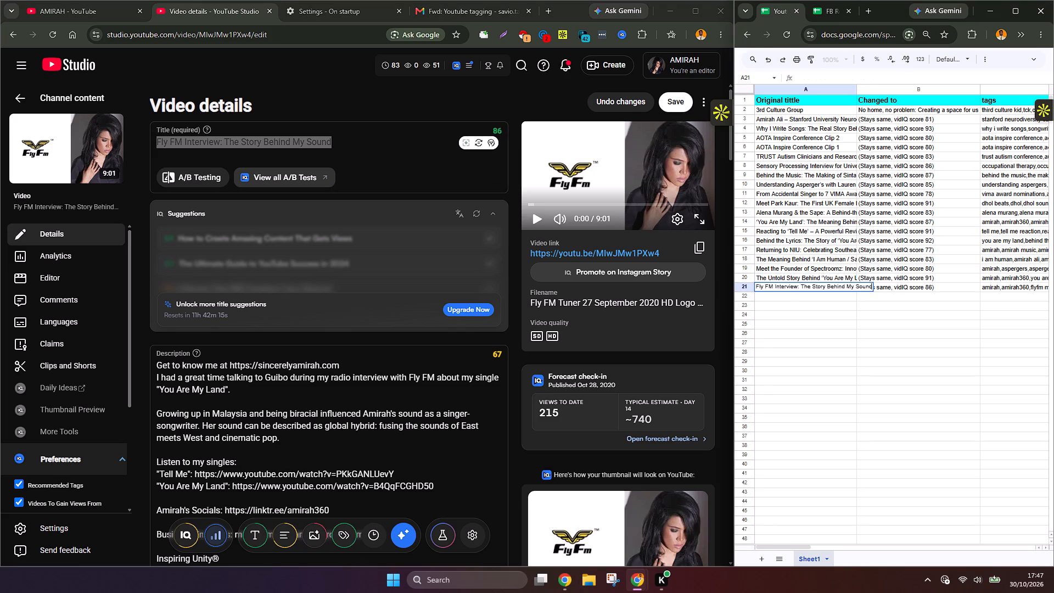
{"action": "left_click", "coordinate": [801, 323]}
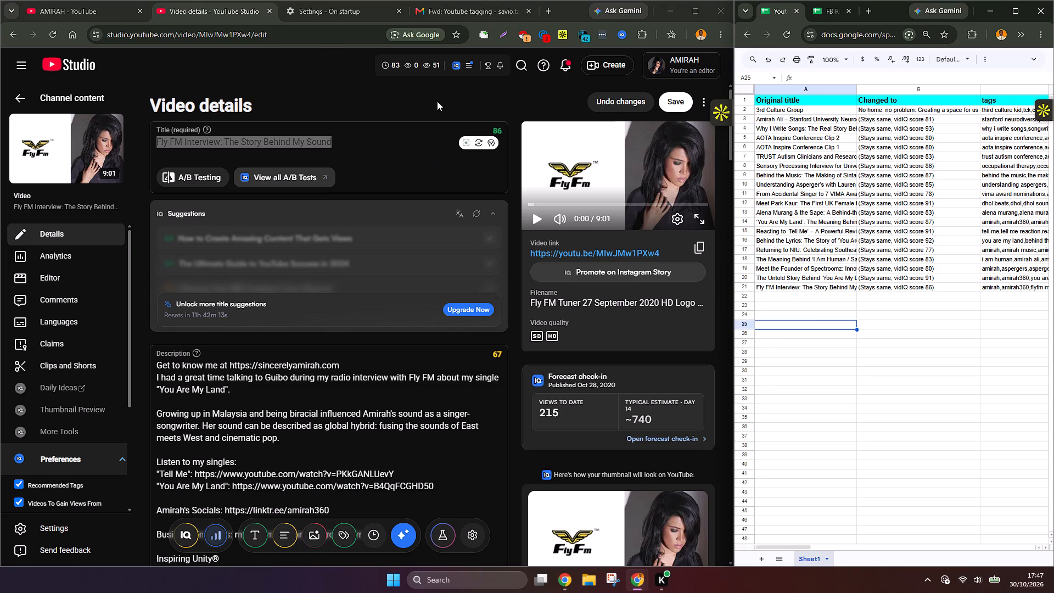